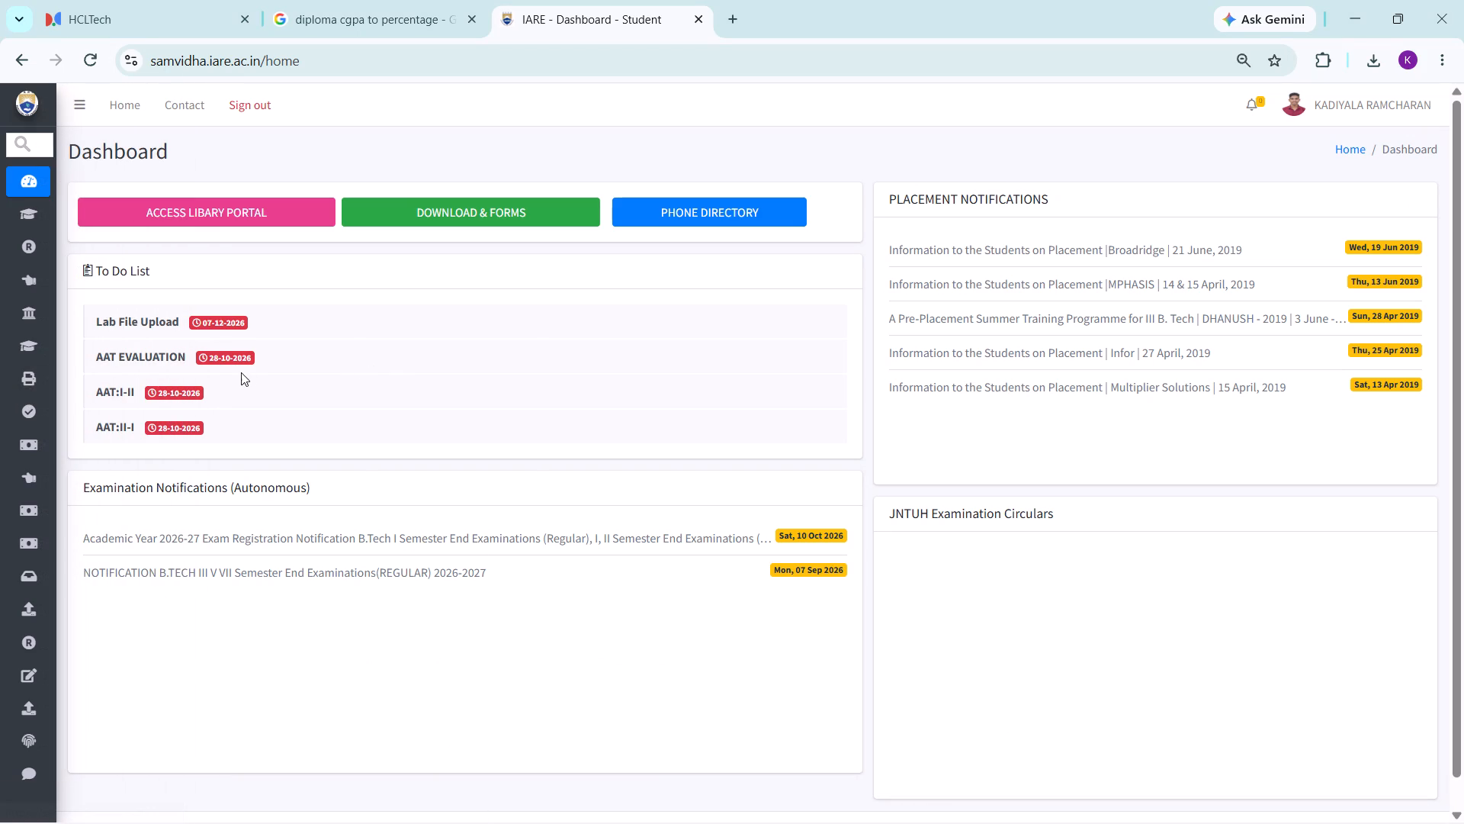
drag(202, 325, 236, 315)
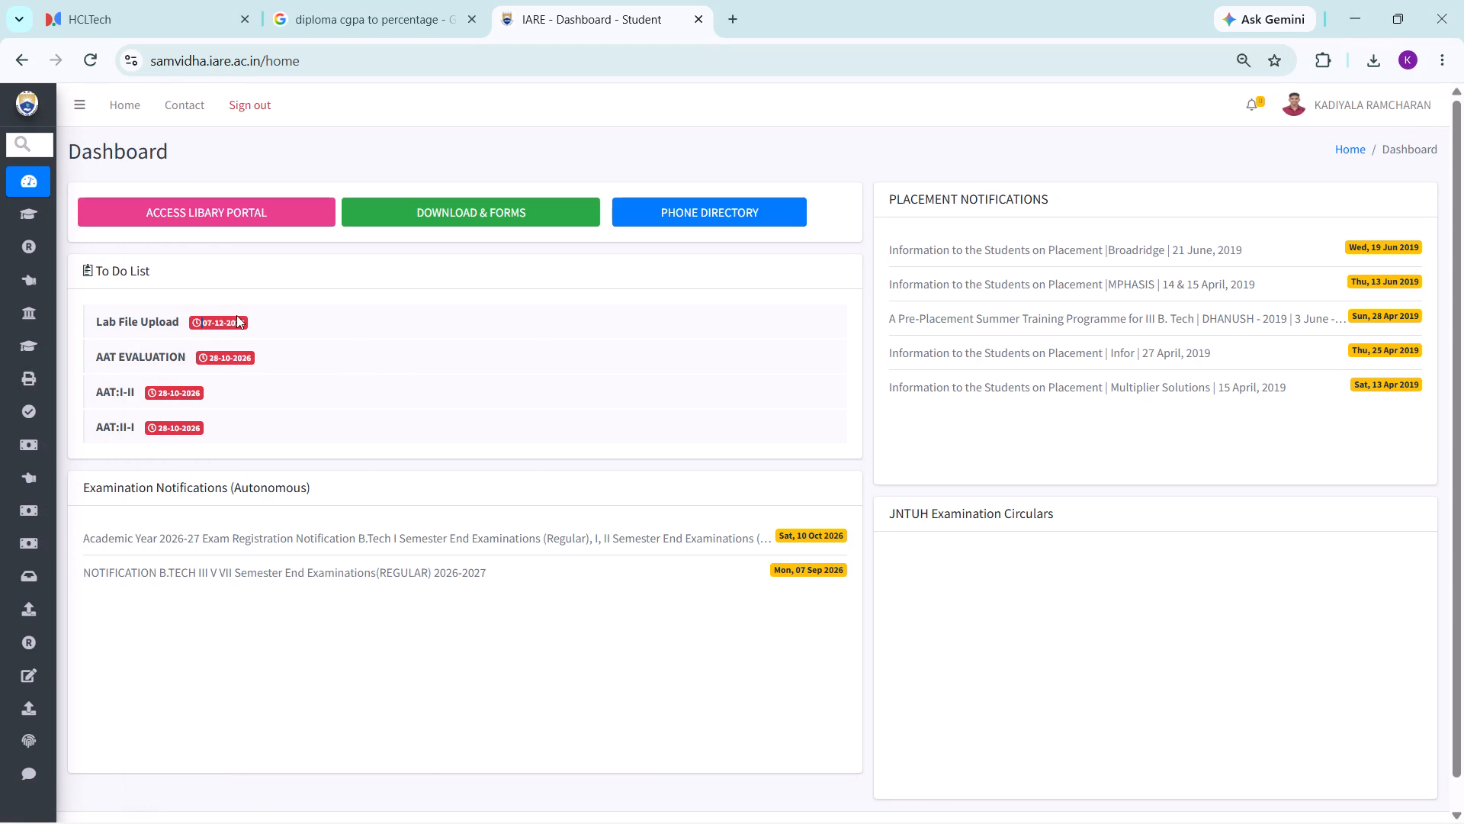
drag(236, 315, 240, 315)
click(243, 314)
drag(263, 323, 204, 308)
click(204, 308)
drag(208, 317, 232, 319)
click(232, 319)
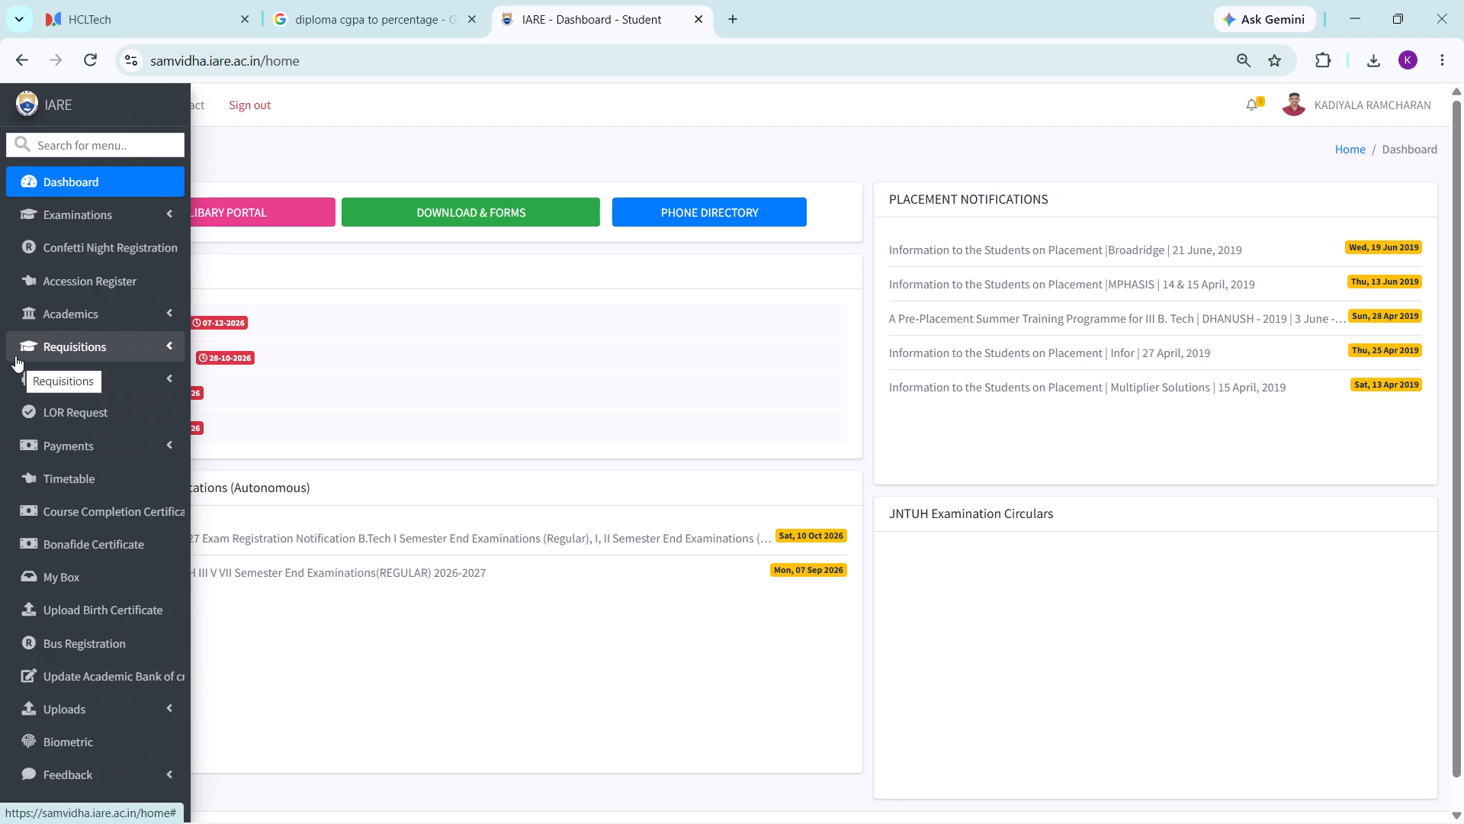
Open the AAT-II upload page and review its course list and submission notes.
click(73, 708)
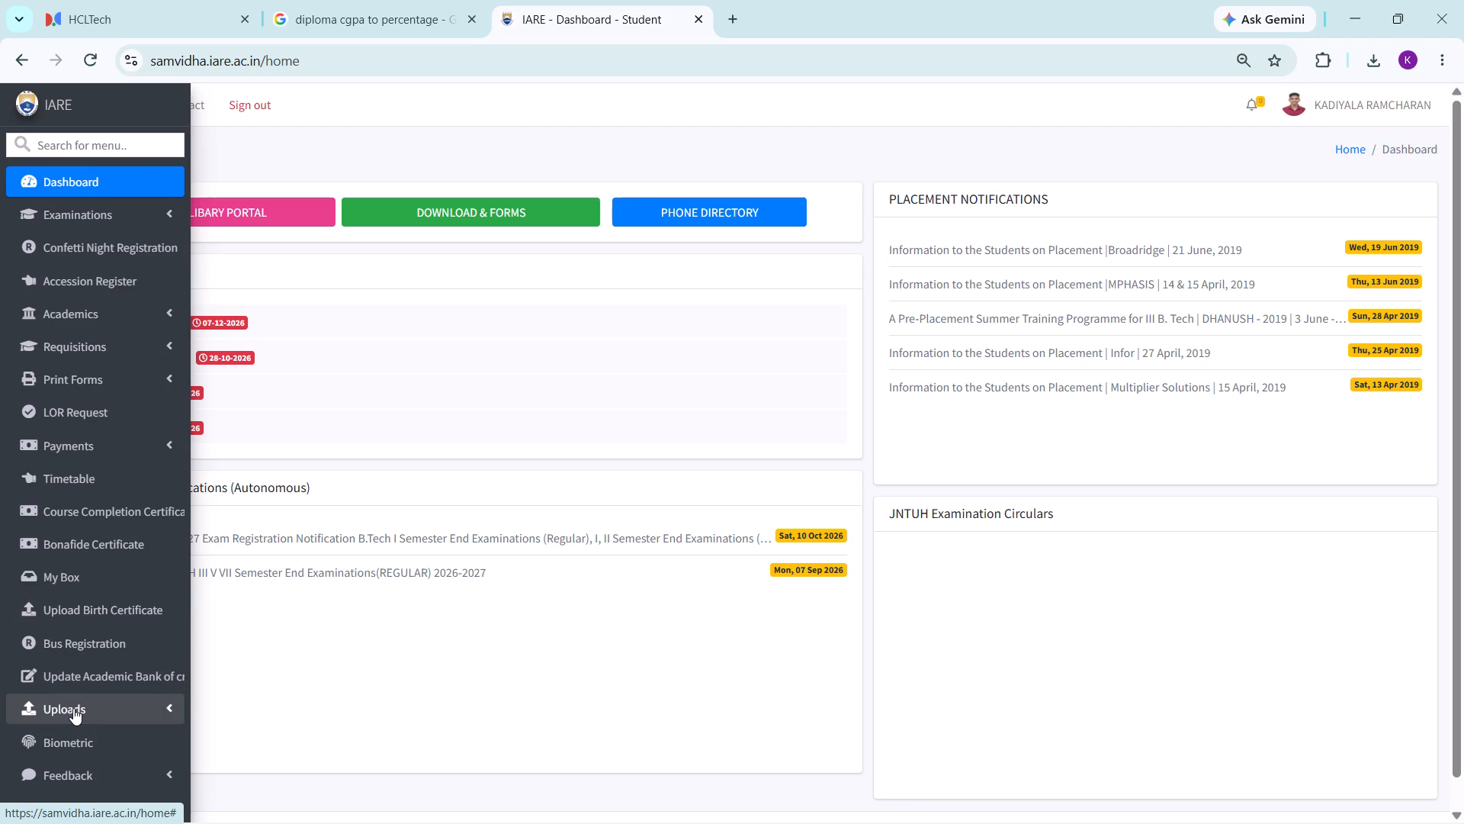
scroll(73, 708, down, 3)
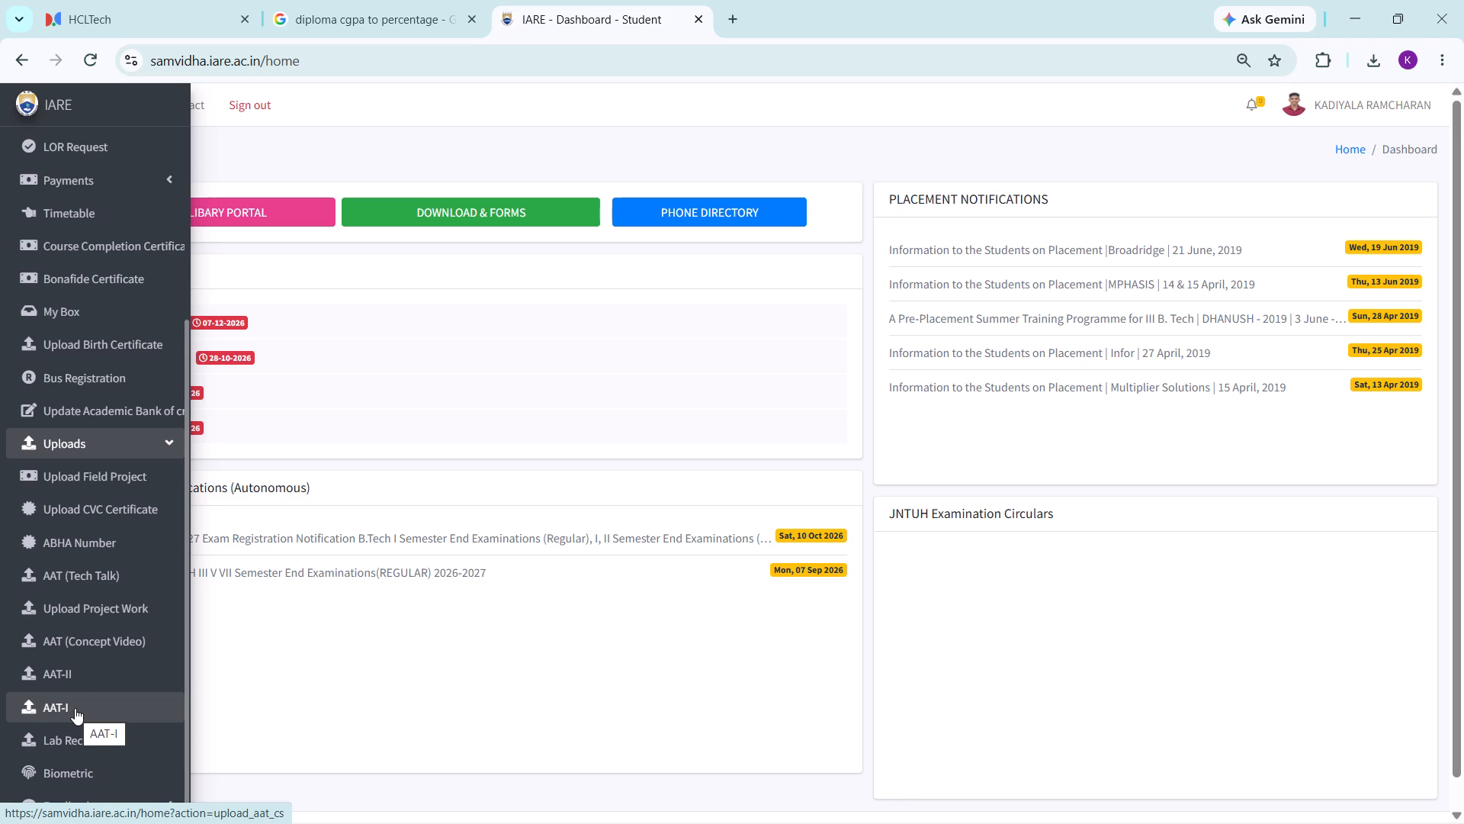
click(91, 680)
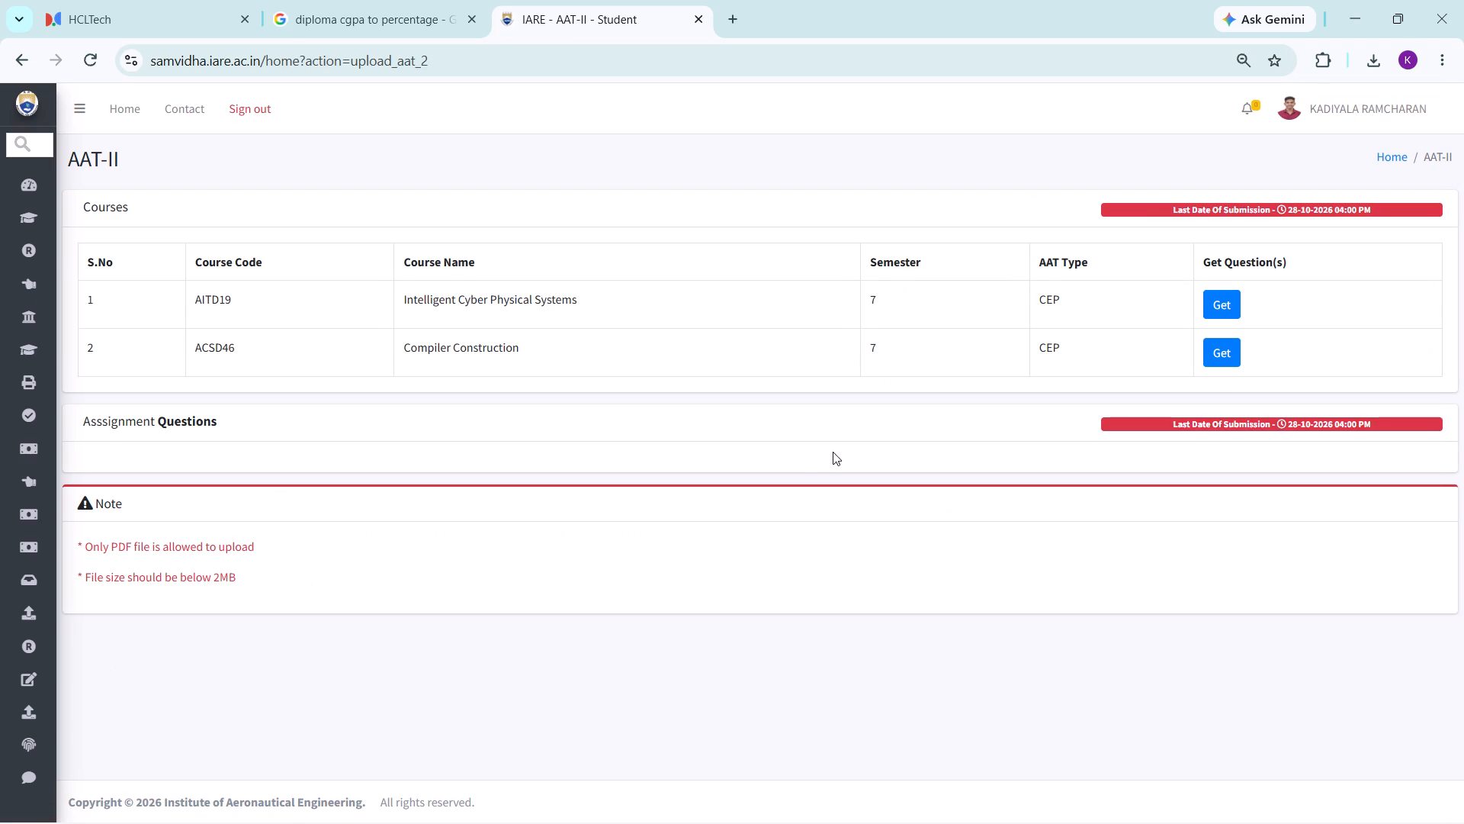
scroll(1164, 388, down, 1)
scroll(1164, 388, up, 2)
Open the AAT-I upload page.
click(102, 703)
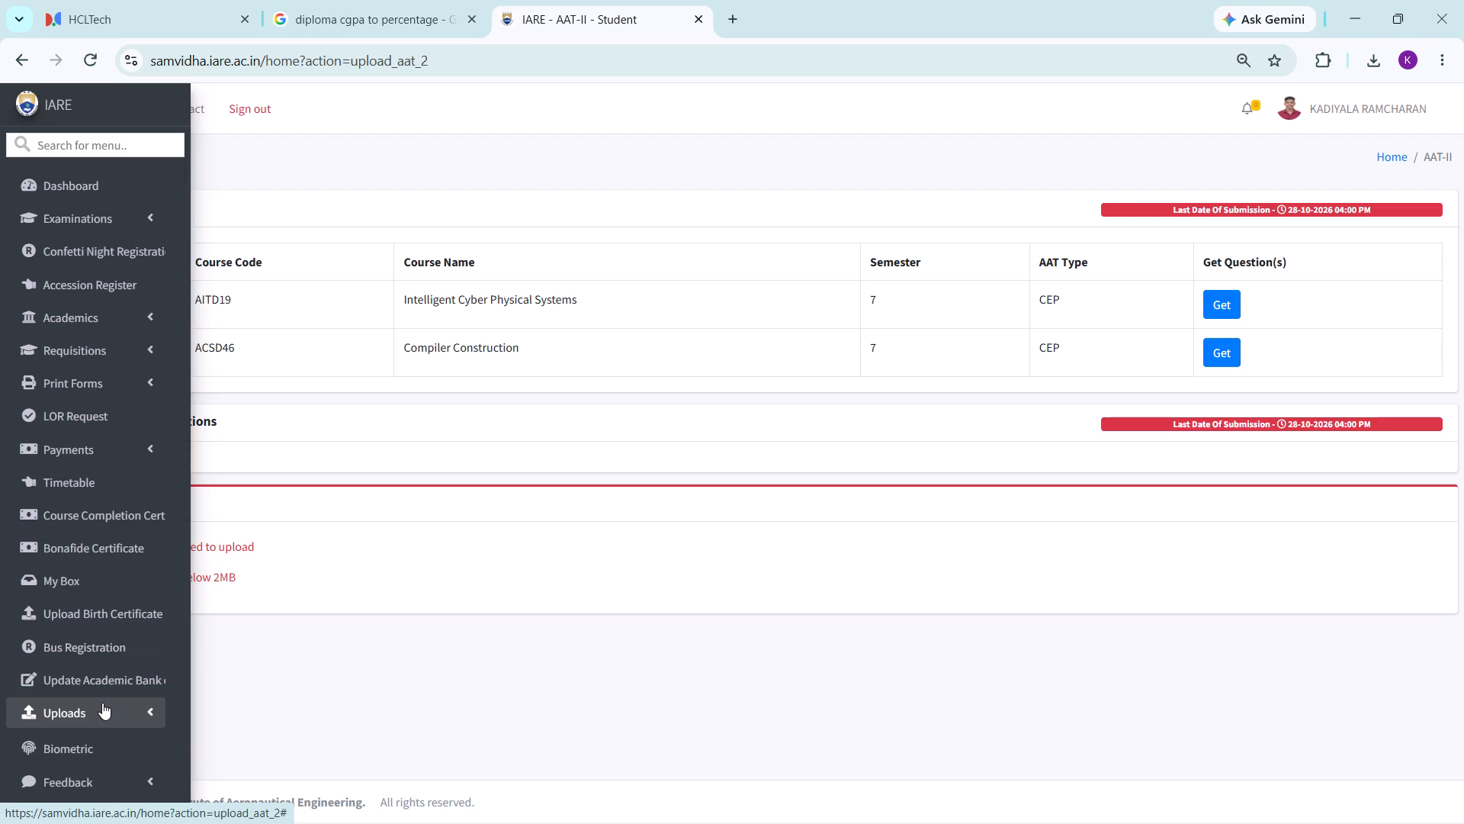
scroll(102, 703, down, 2)
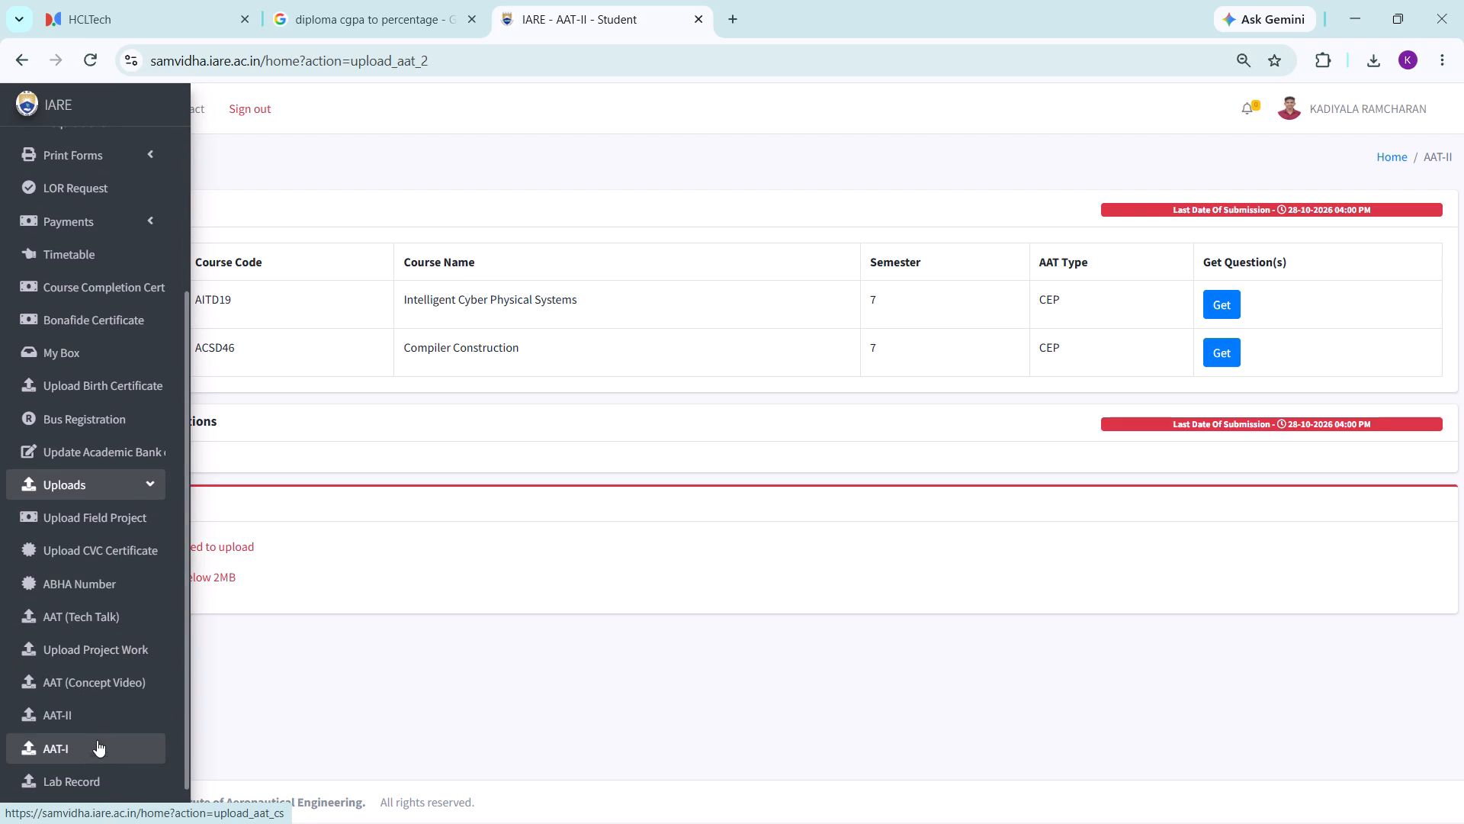
click(110, 726)
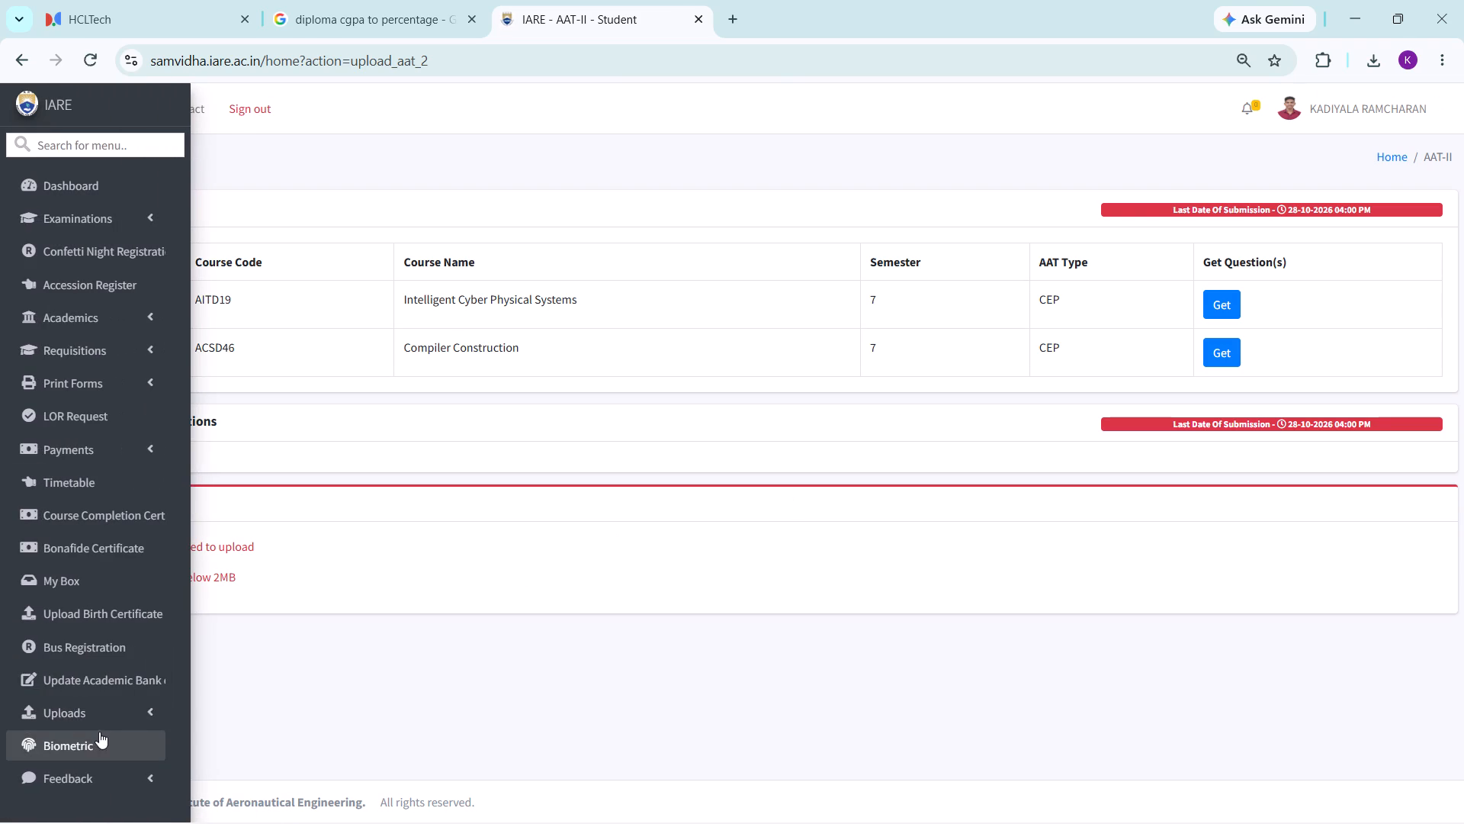
click(113, 716)
scroll(113, 716, down, 1)
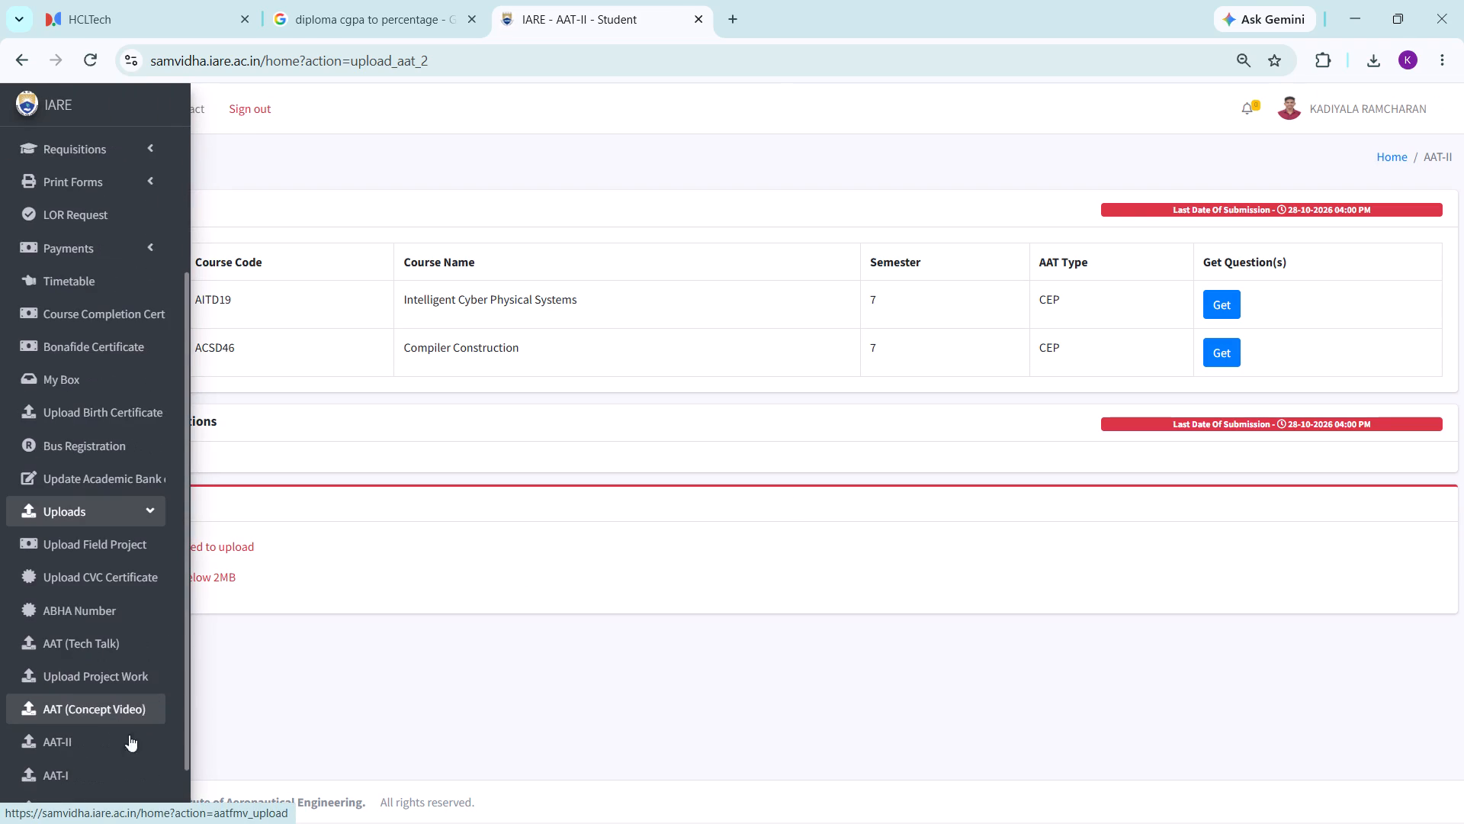
click(103, 770)
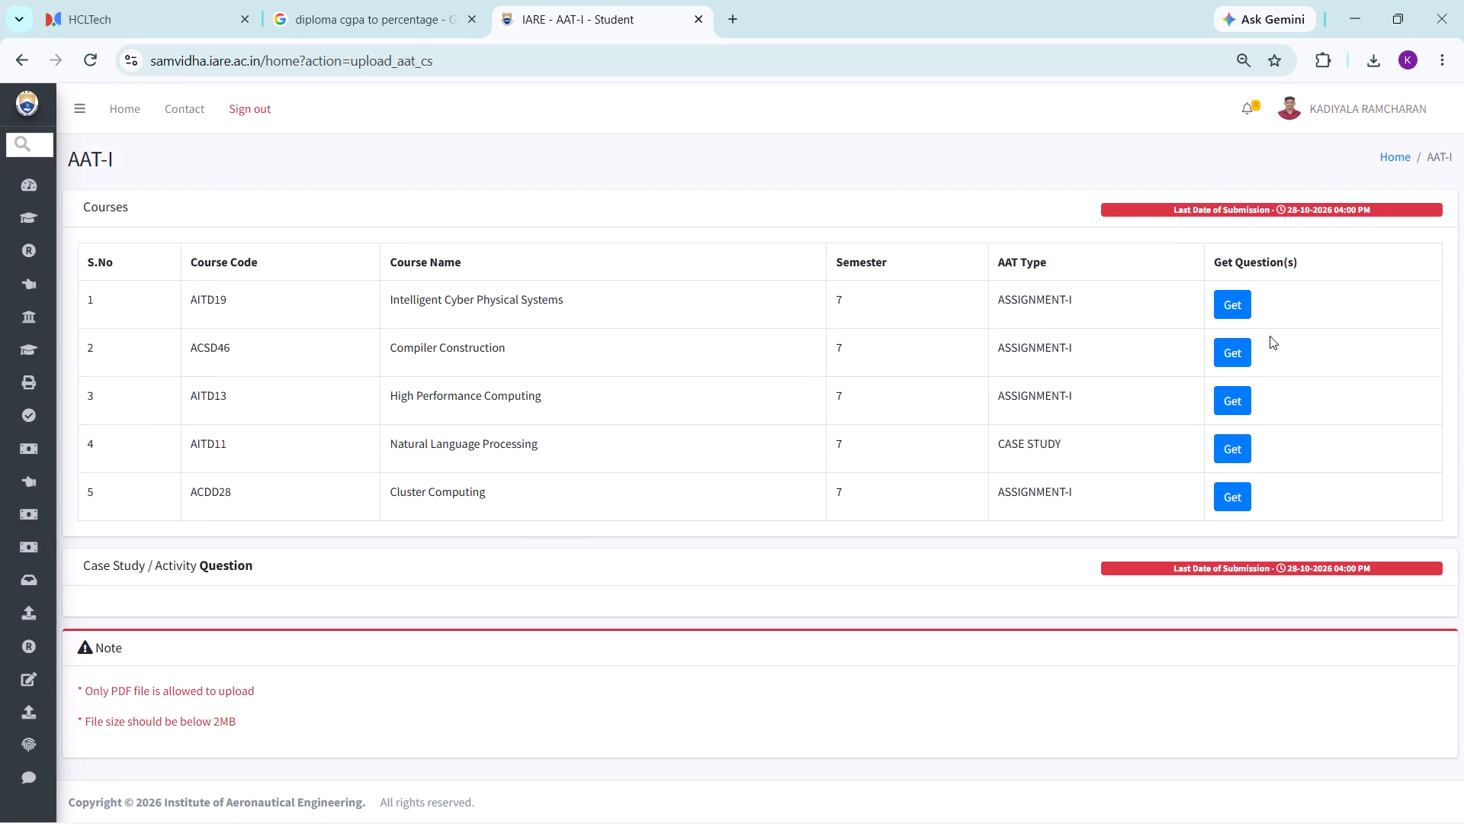
Get the AAT-I assignment questions for the Compiler Construction course and review them.
click(1227, 363)
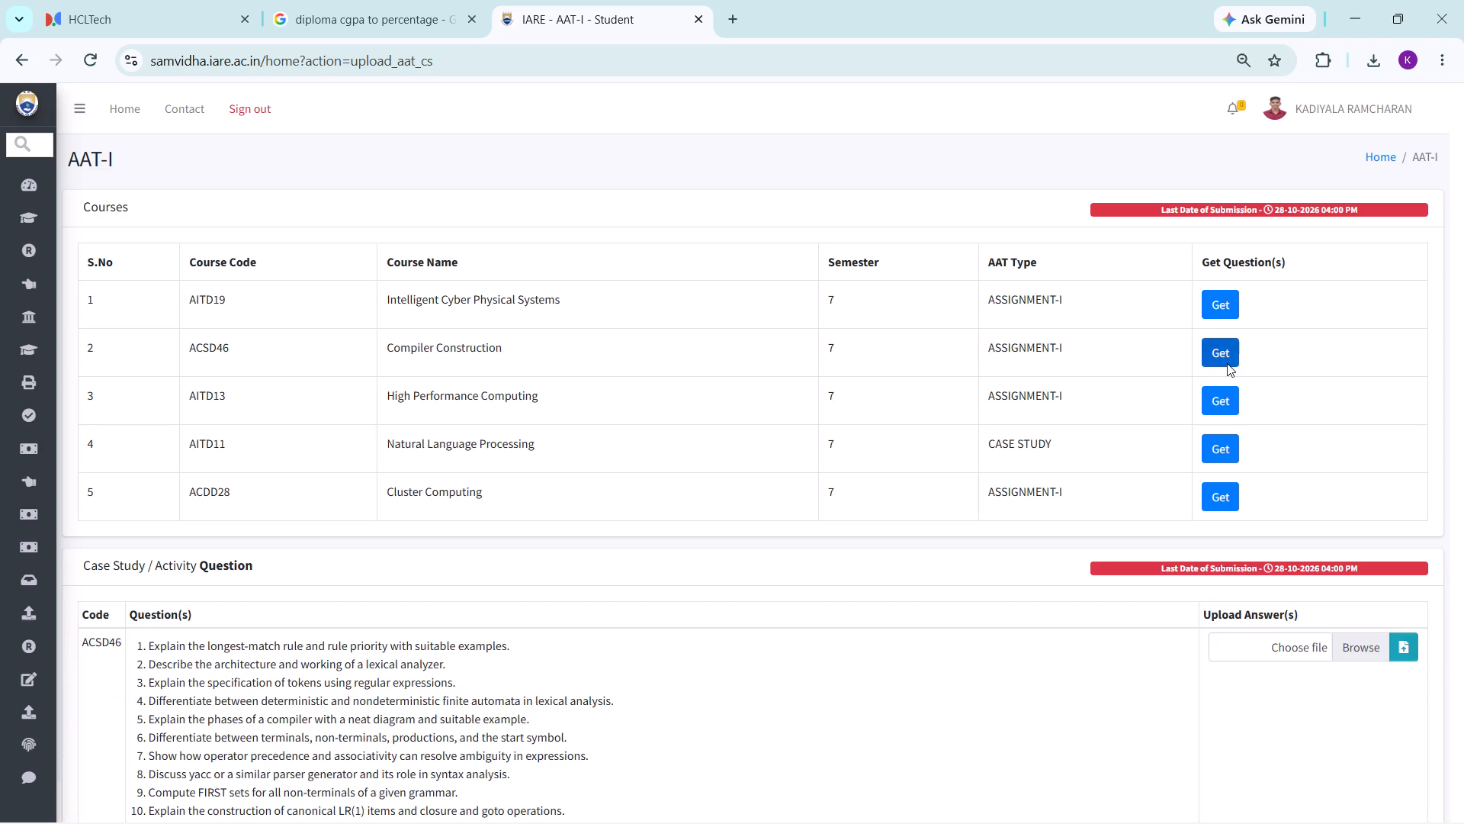
click(745, 549)
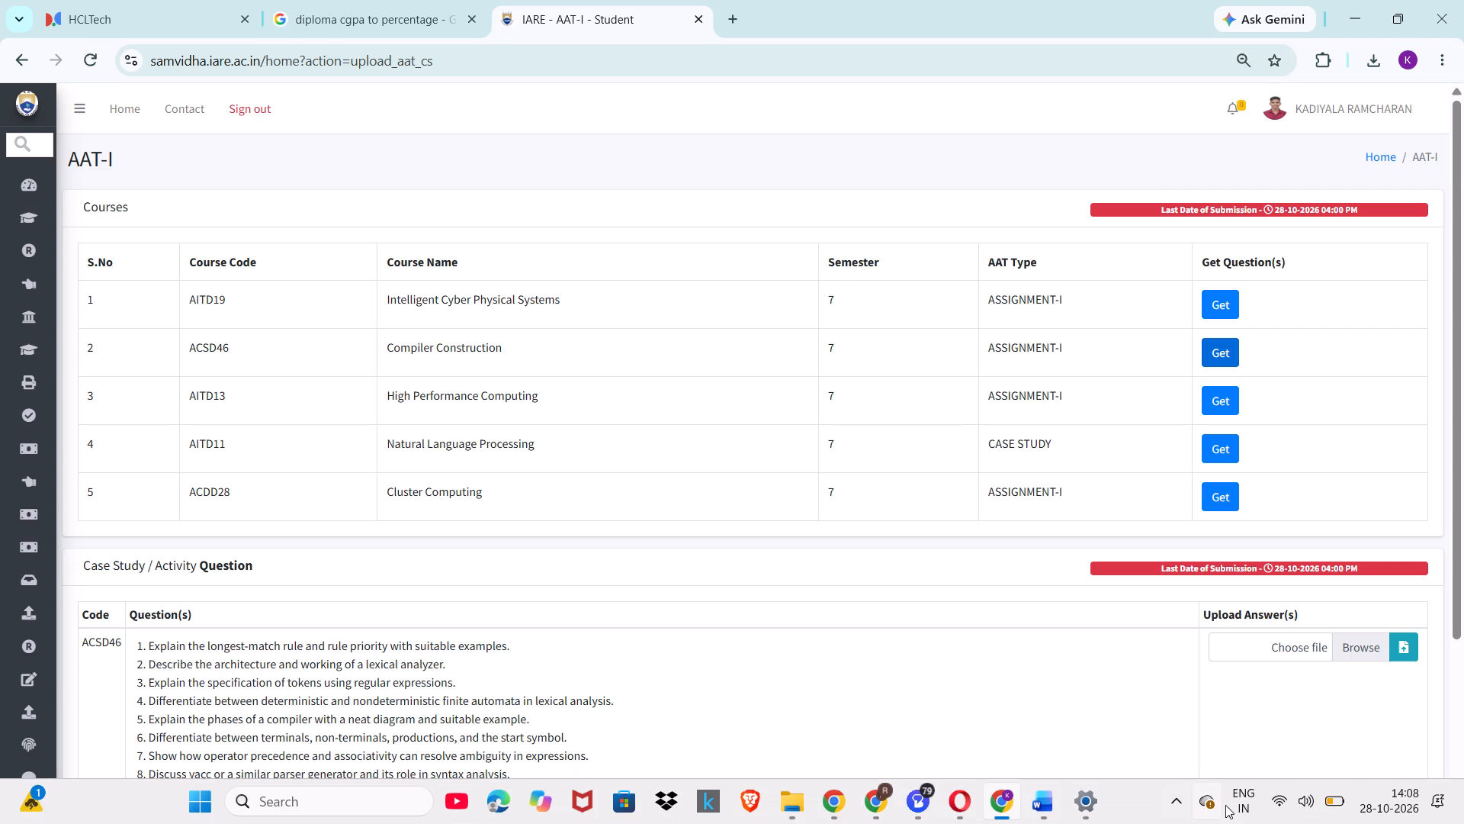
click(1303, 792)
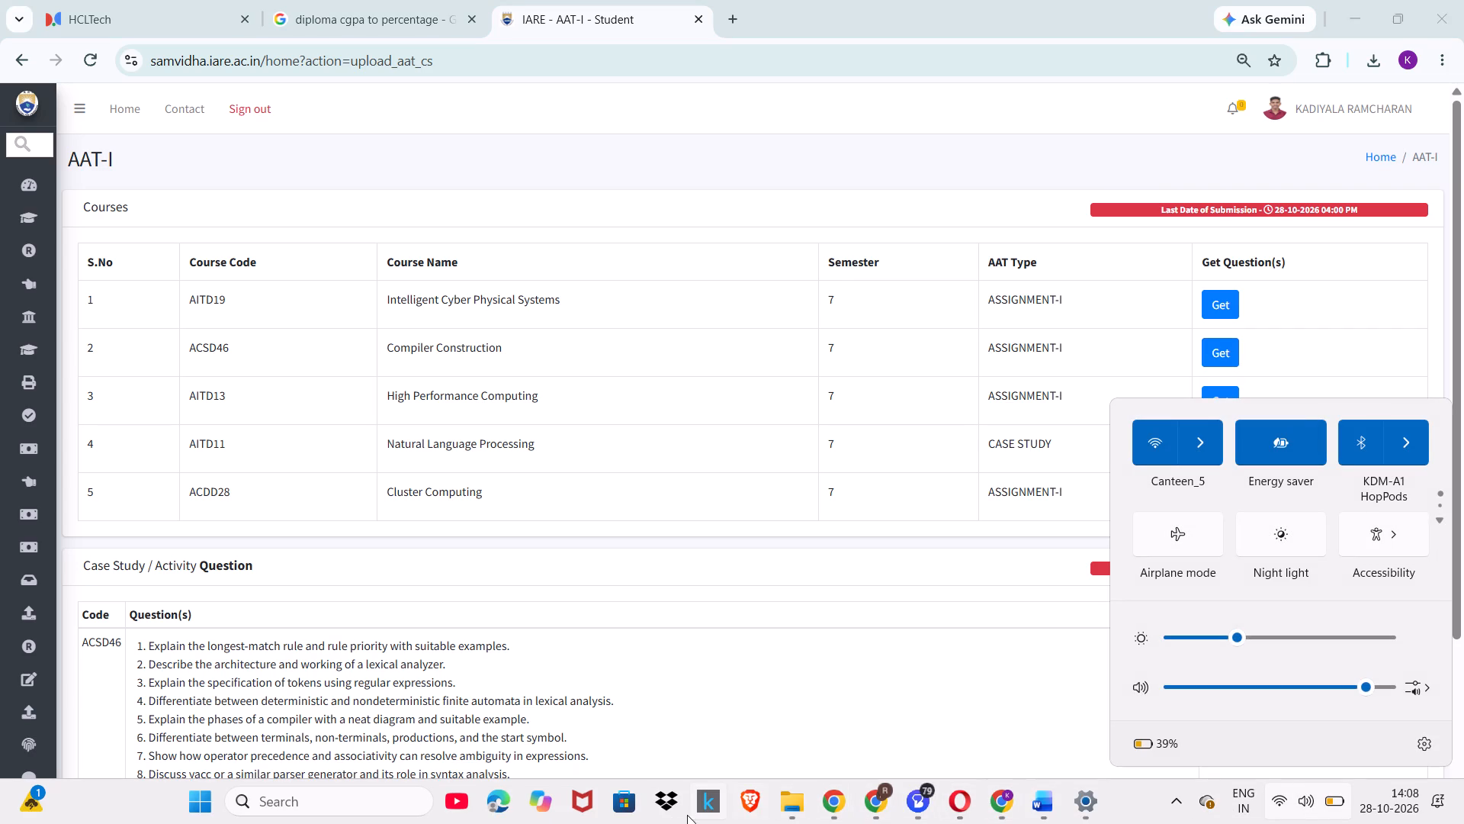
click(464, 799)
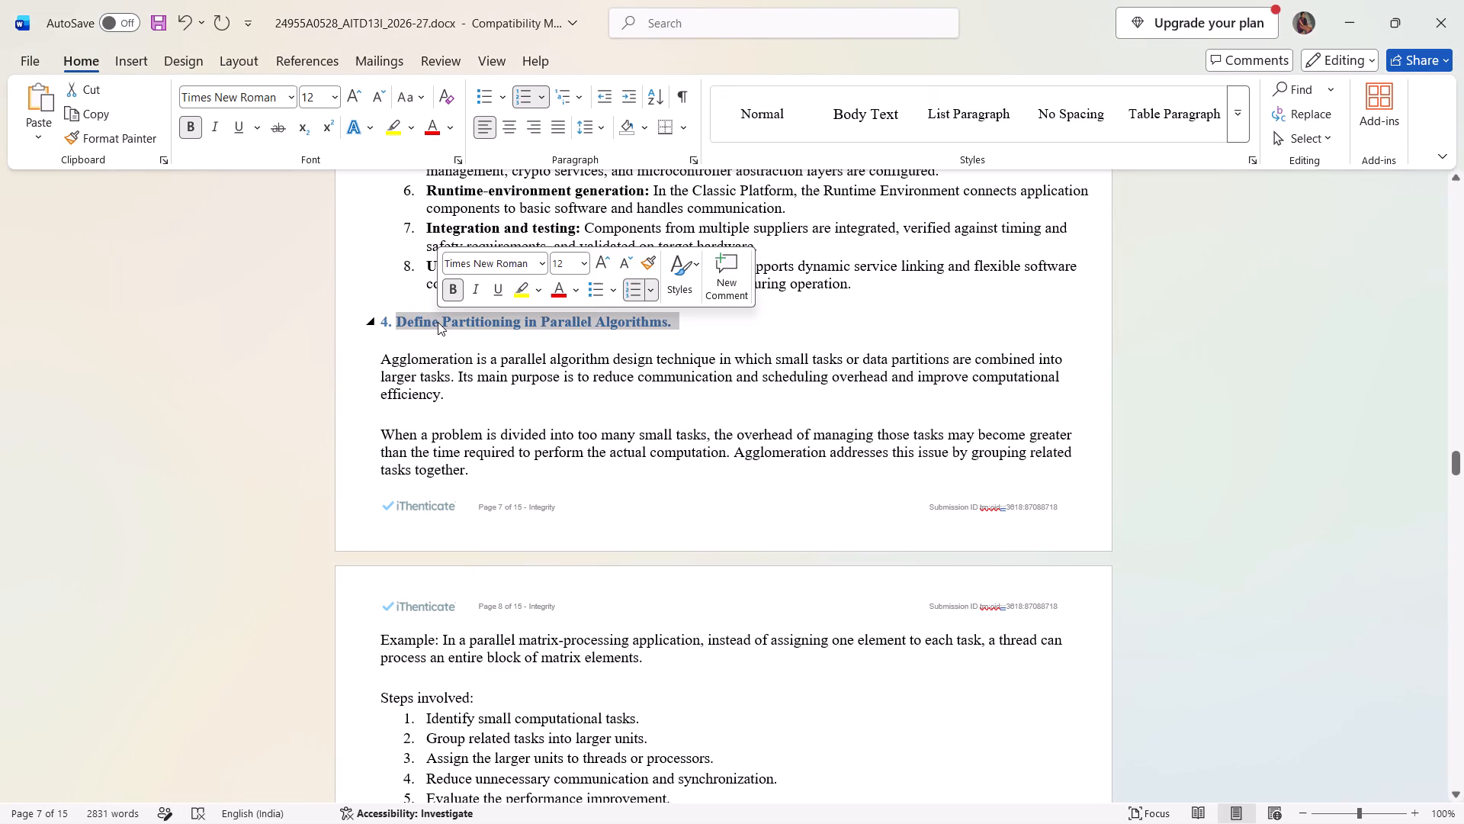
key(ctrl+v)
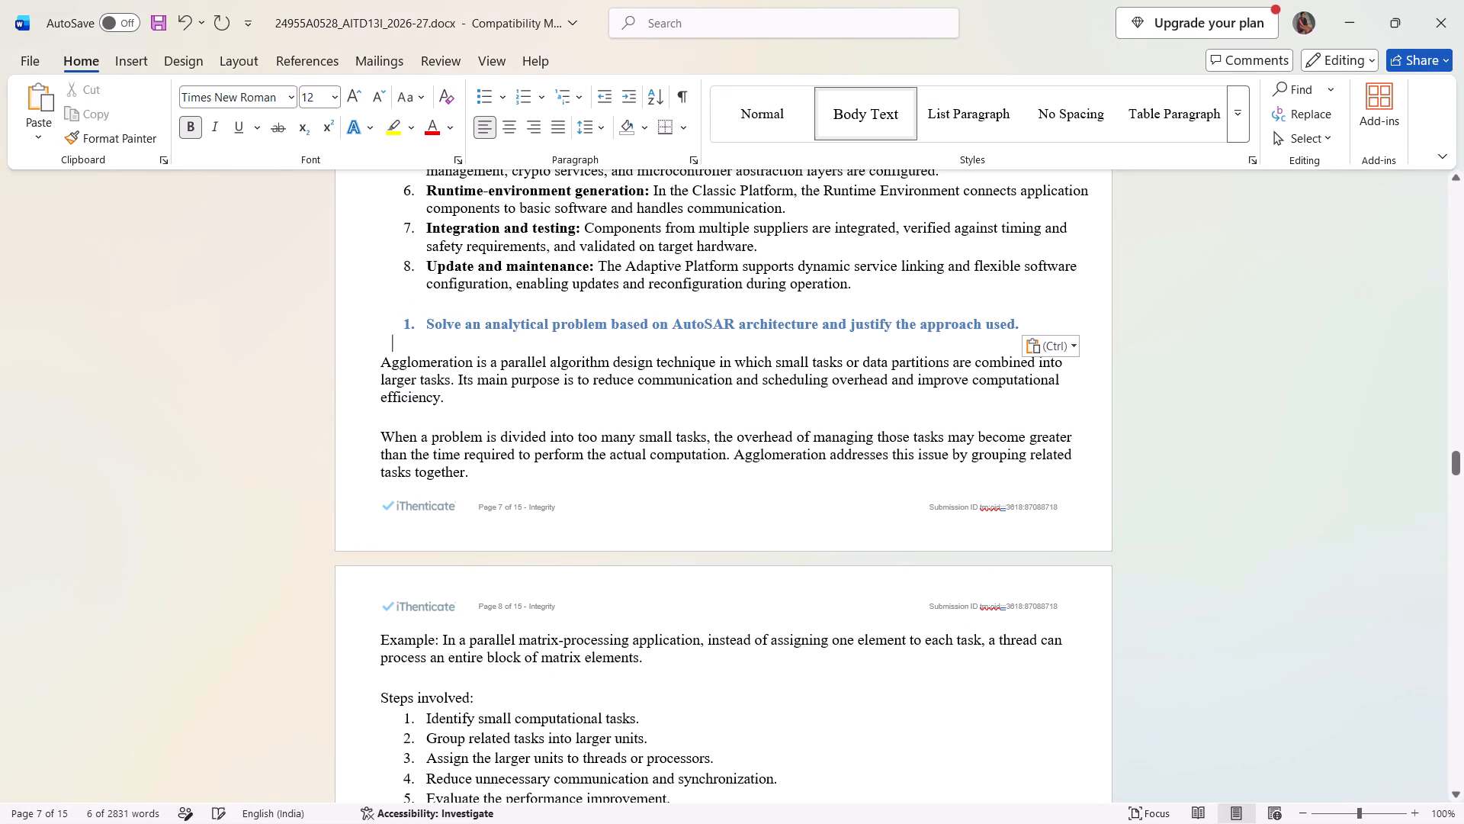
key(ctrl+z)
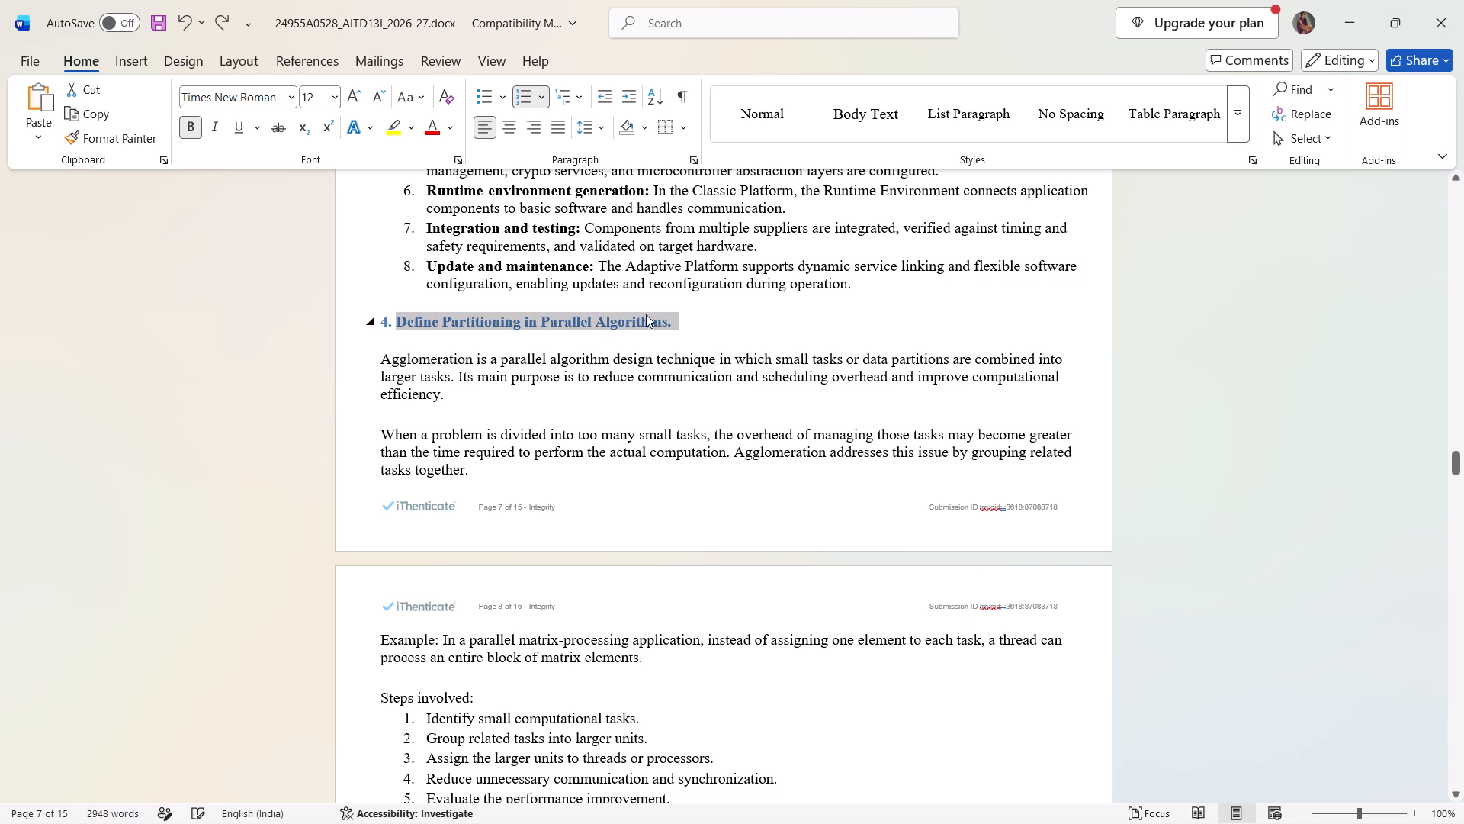
Replace the text of heading 4 with the copied AutoSAR question, keeping the number 4 and removing the leftover word "Define".
click(686, 321)
drag(686, 321, 462, 323)
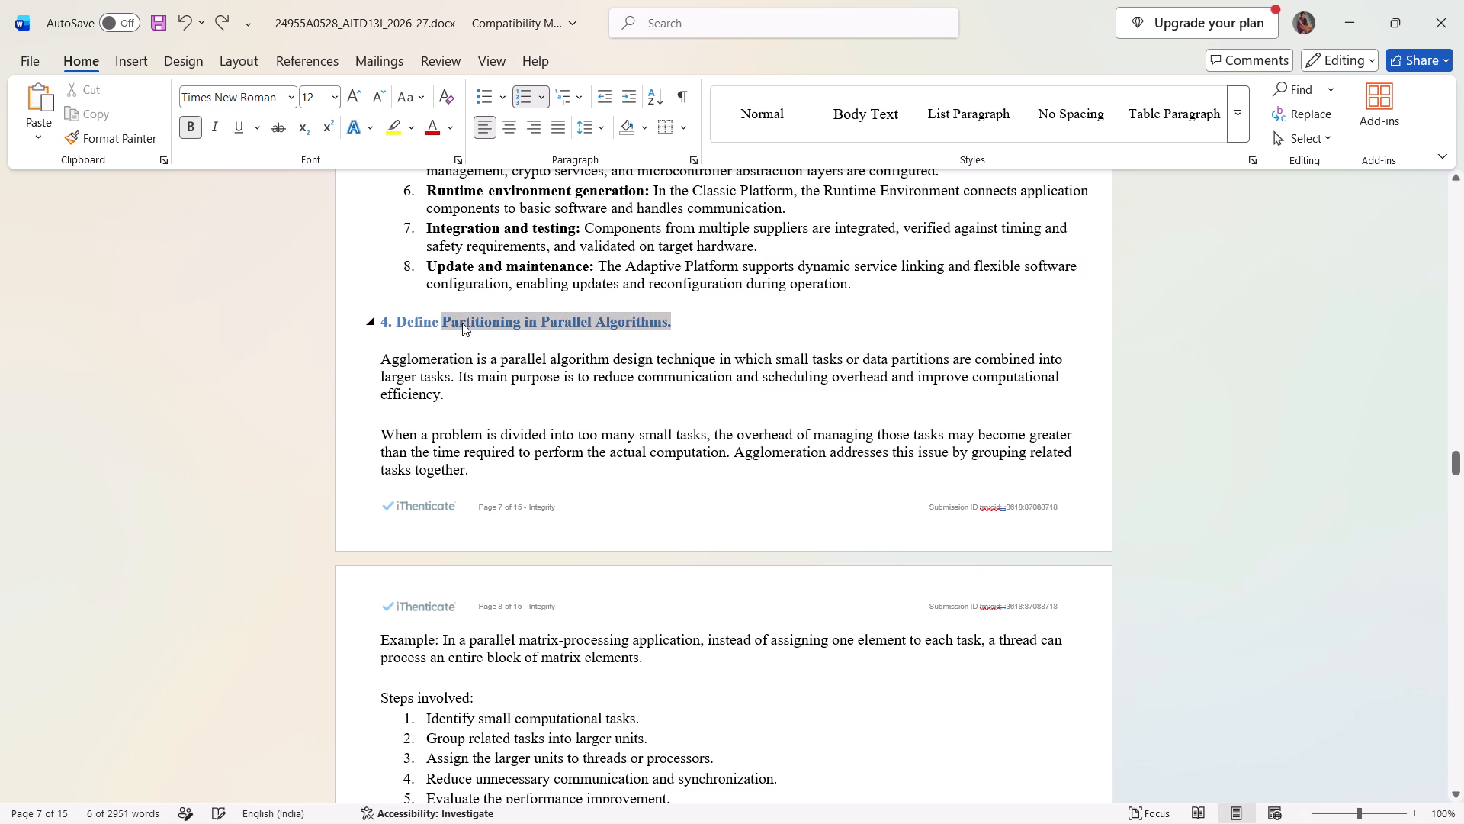
drag(462, 323, 461, 322)
key(ctrl+v)
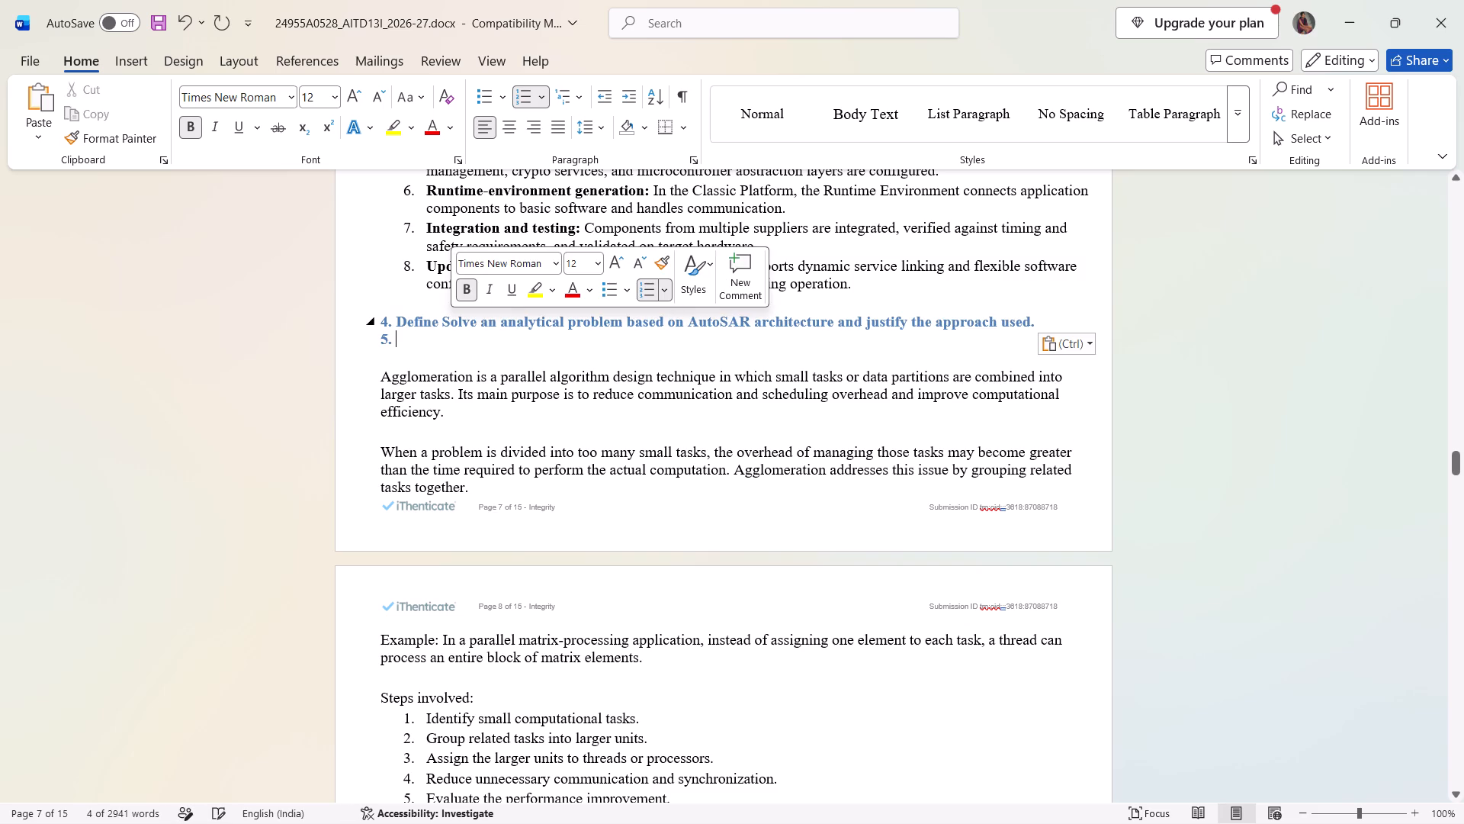
click(437, 320)
key(BackSpace)
key(BackSpace)
key(BackSpace)
key(BackSpace)
key(BackSpace)
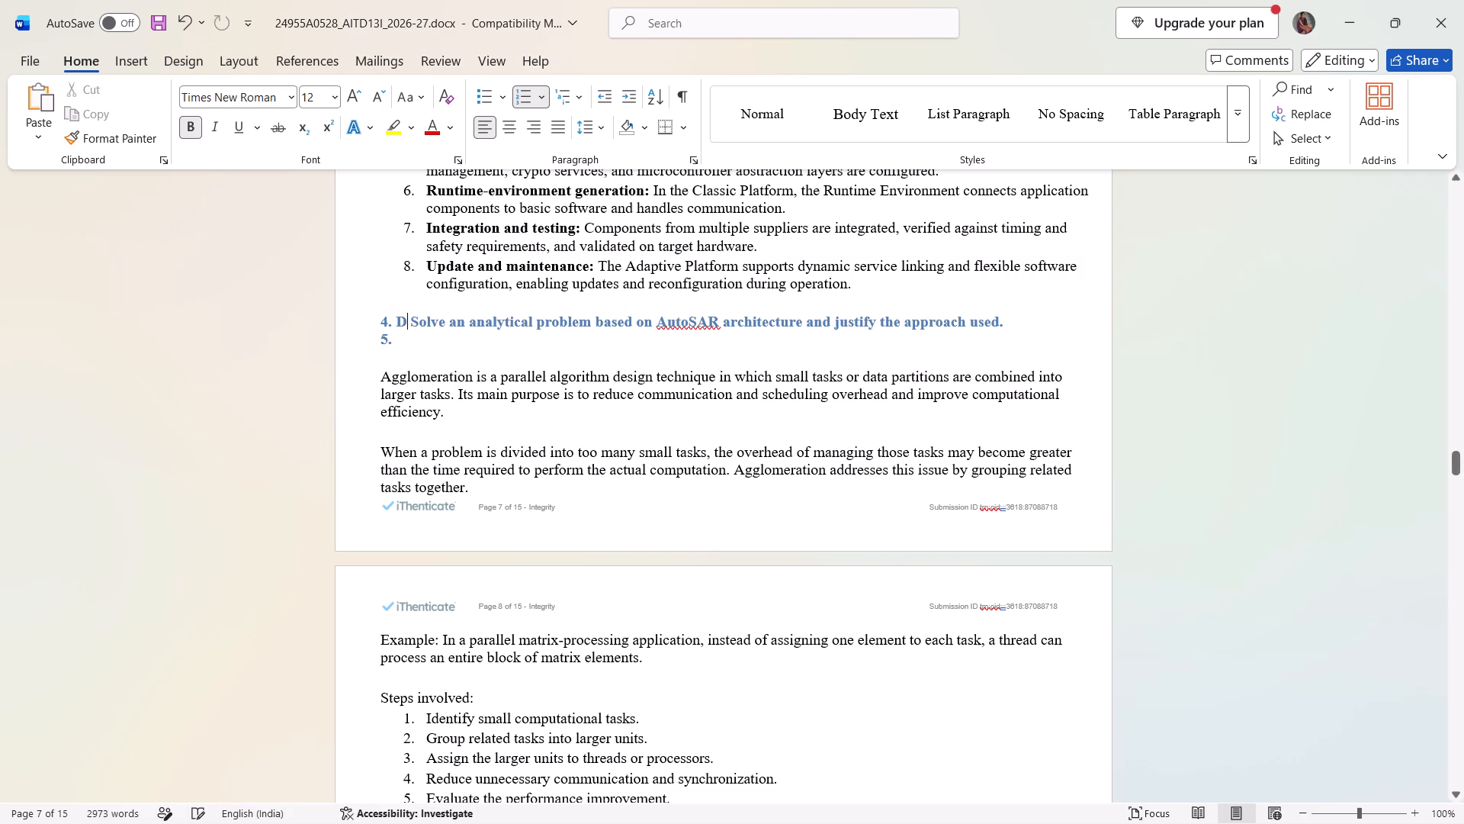
key(BackSpace)
key(BackSpace)
key(ctrl+z)
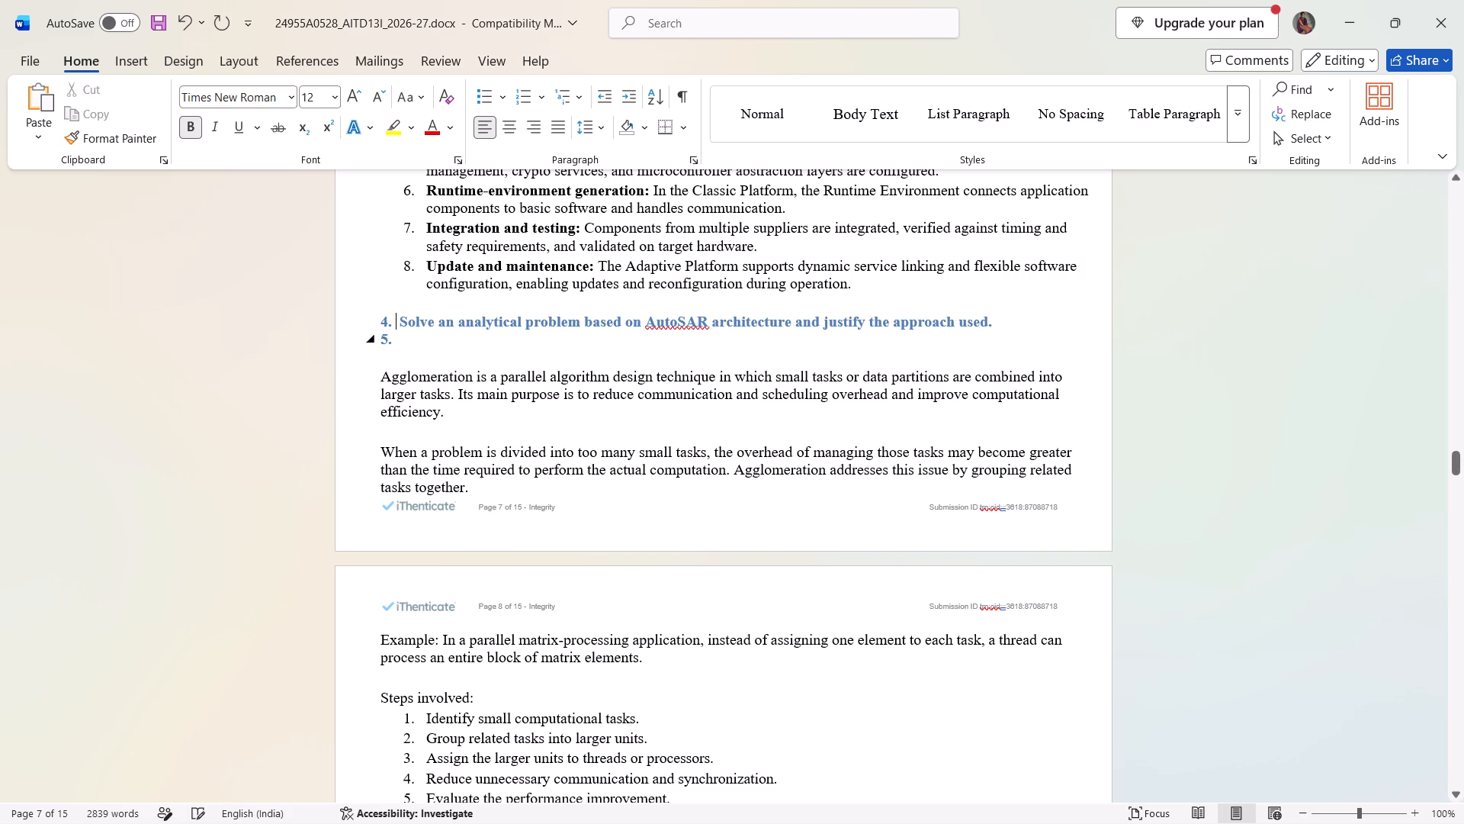
Remove the list number from the empty line below heading 4.
click(409, 340)
key(BackSpace)
In Perplexity, copy section 4 from Problem Statement through the Analysis paragraph ending "over-the-air updates.".
key(alt+Tab)
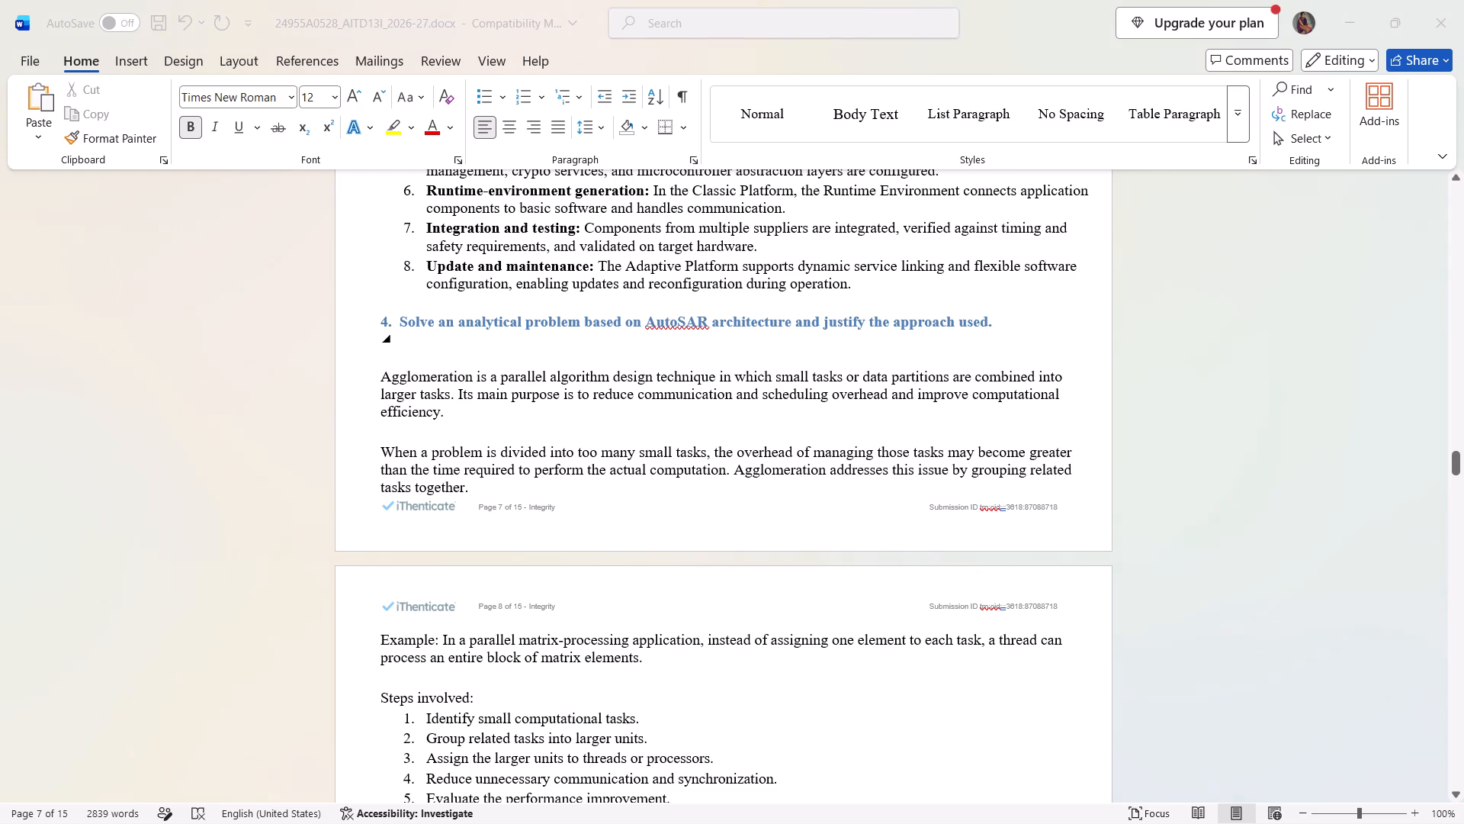
key(alt+Tab)
scroll(442, 417, down, 2)
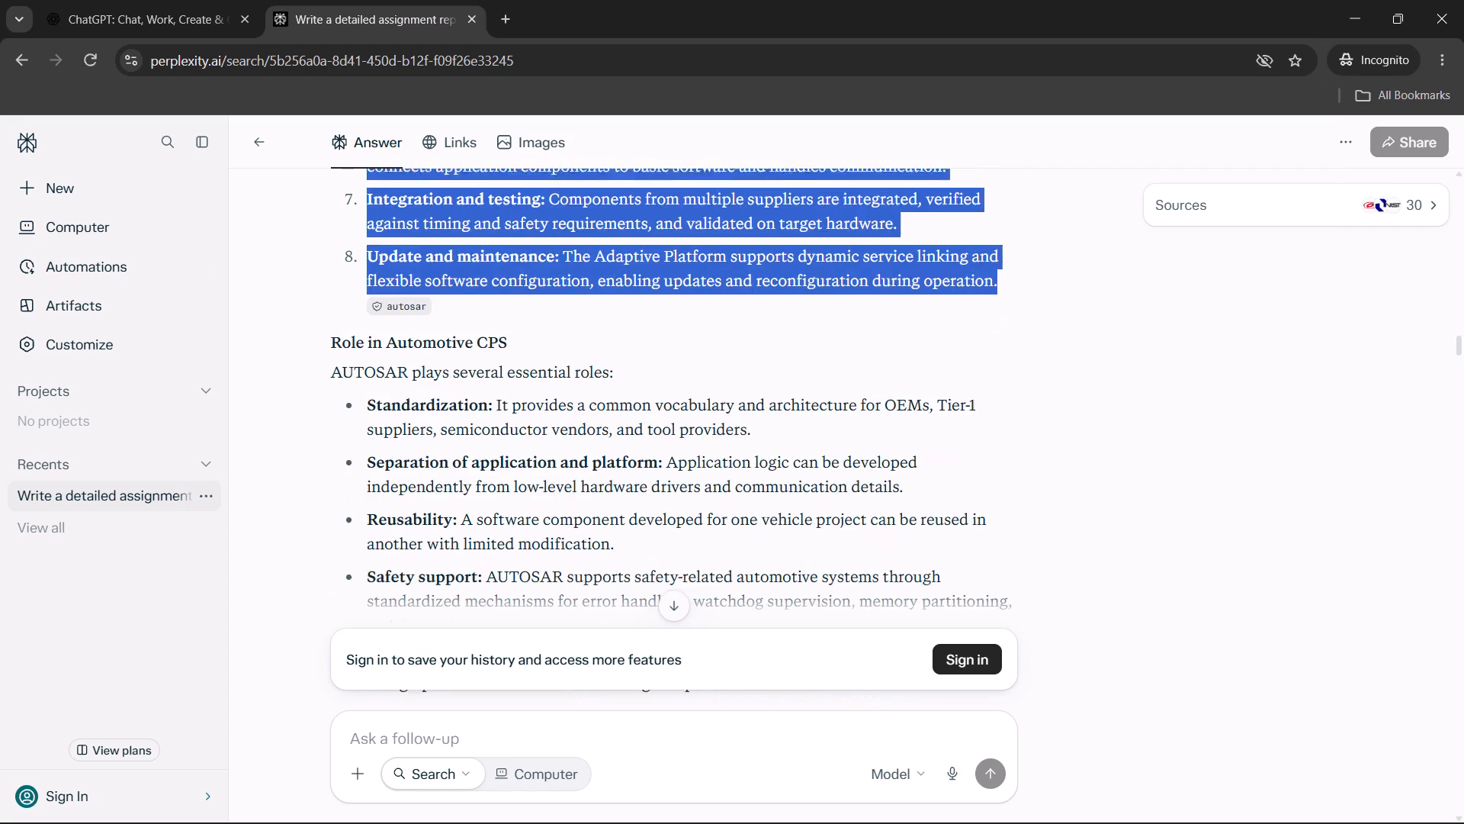
scroll(442, 417, down, 7)
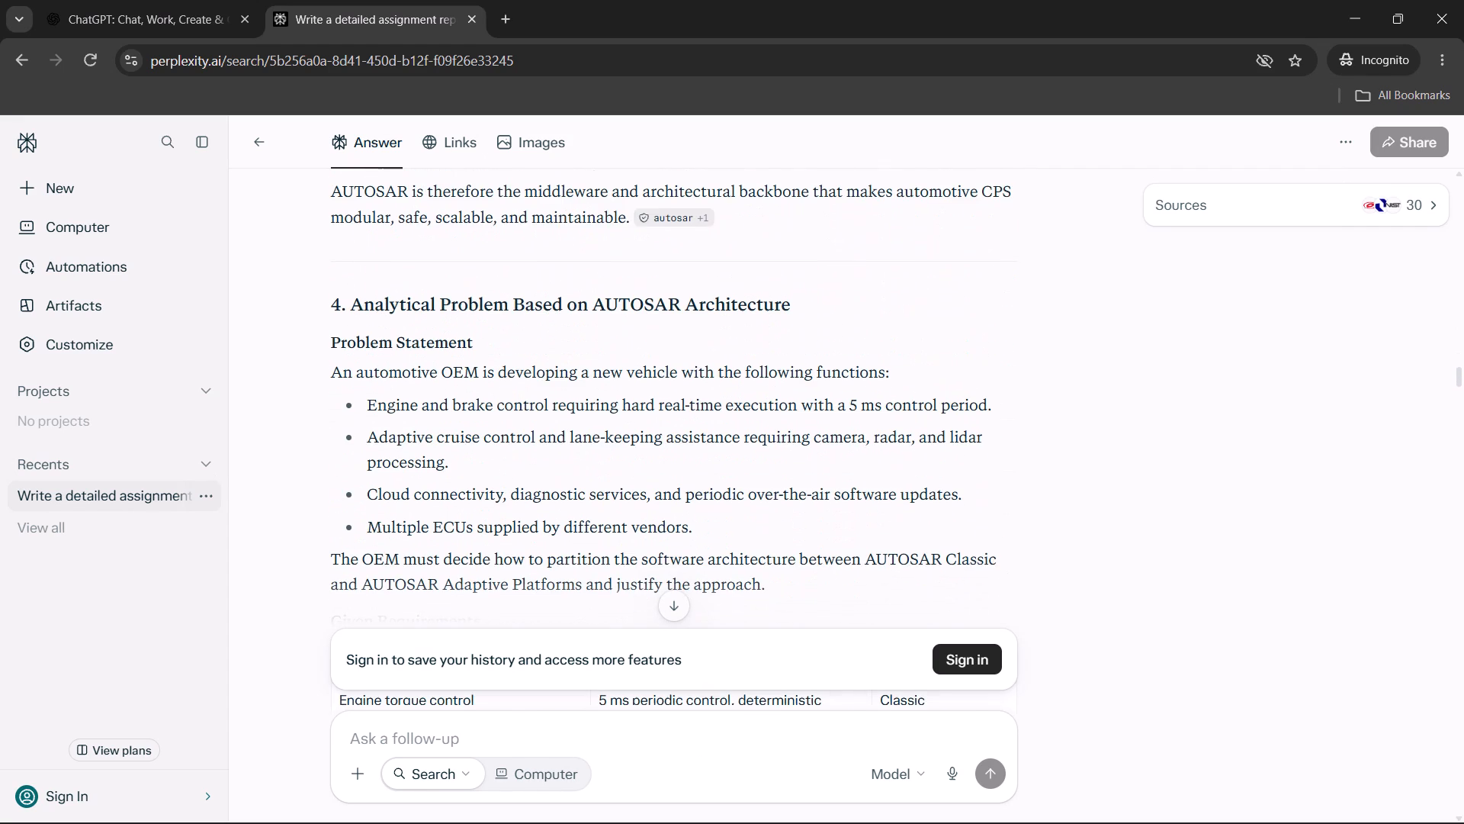
drag(329, 343, 470, 652)
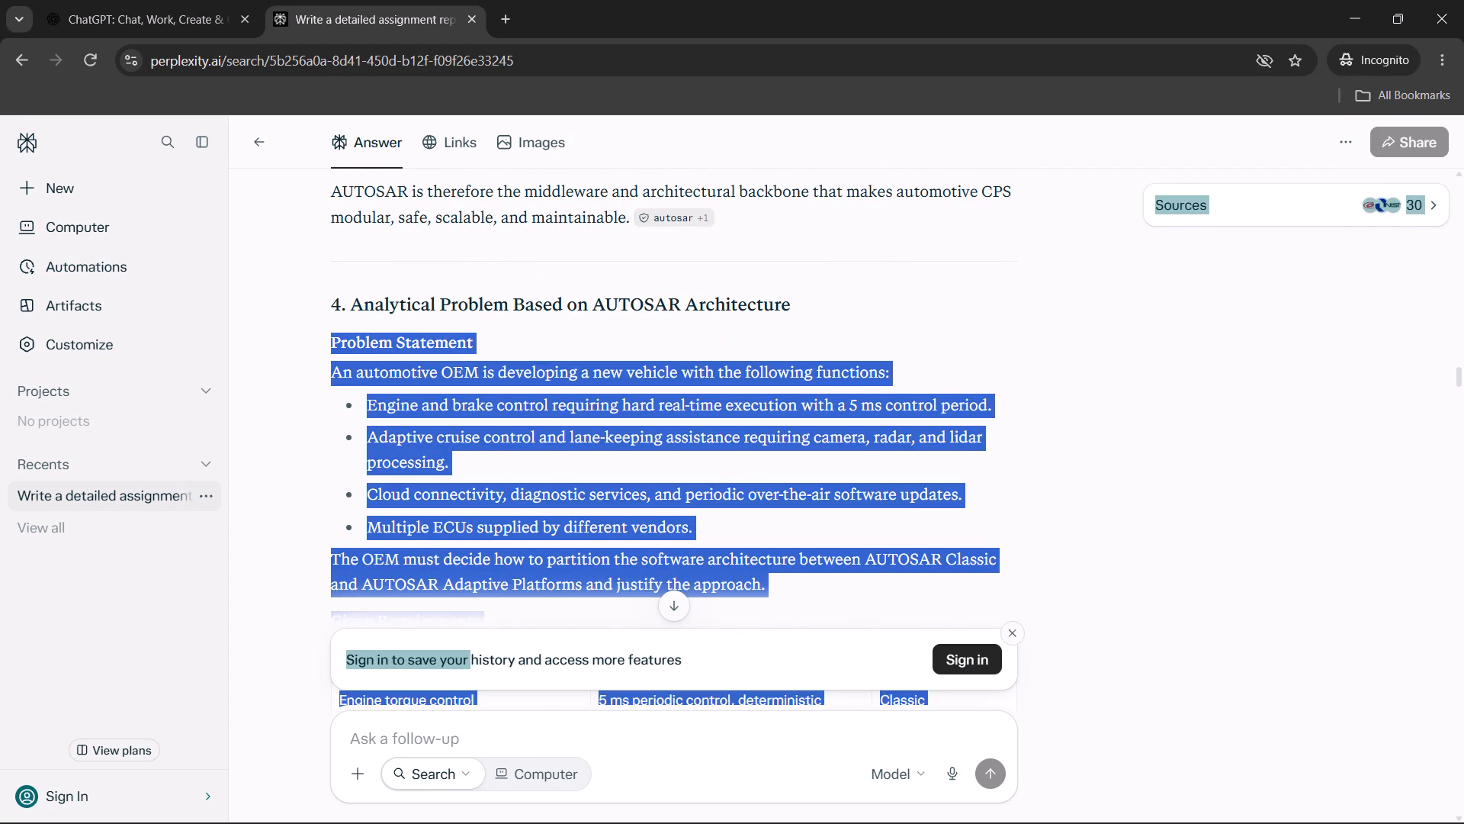
drag(470, 652, 501, 581)
key(Down)
key(Down)
key(Down)
key(Down)
key(Down)
key(Down)
key(Down)
key(Down)
key(Down)
key(Down)
key(Down)
key(Down)
key(Down)
key(Down)
key(Down)
key(Down)
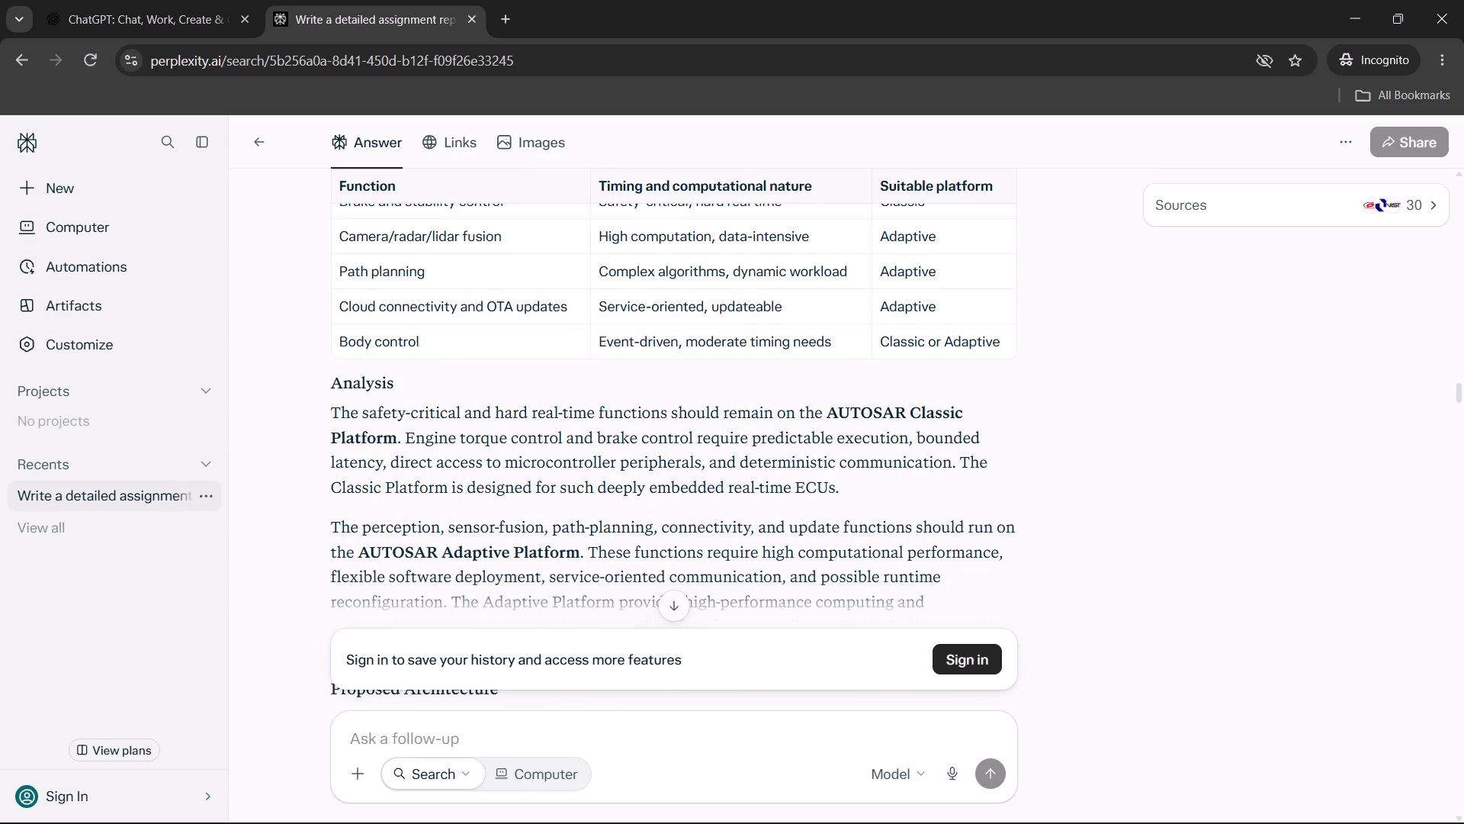
drag(501, 581, 552, 507)
key(Down)
key(Down)
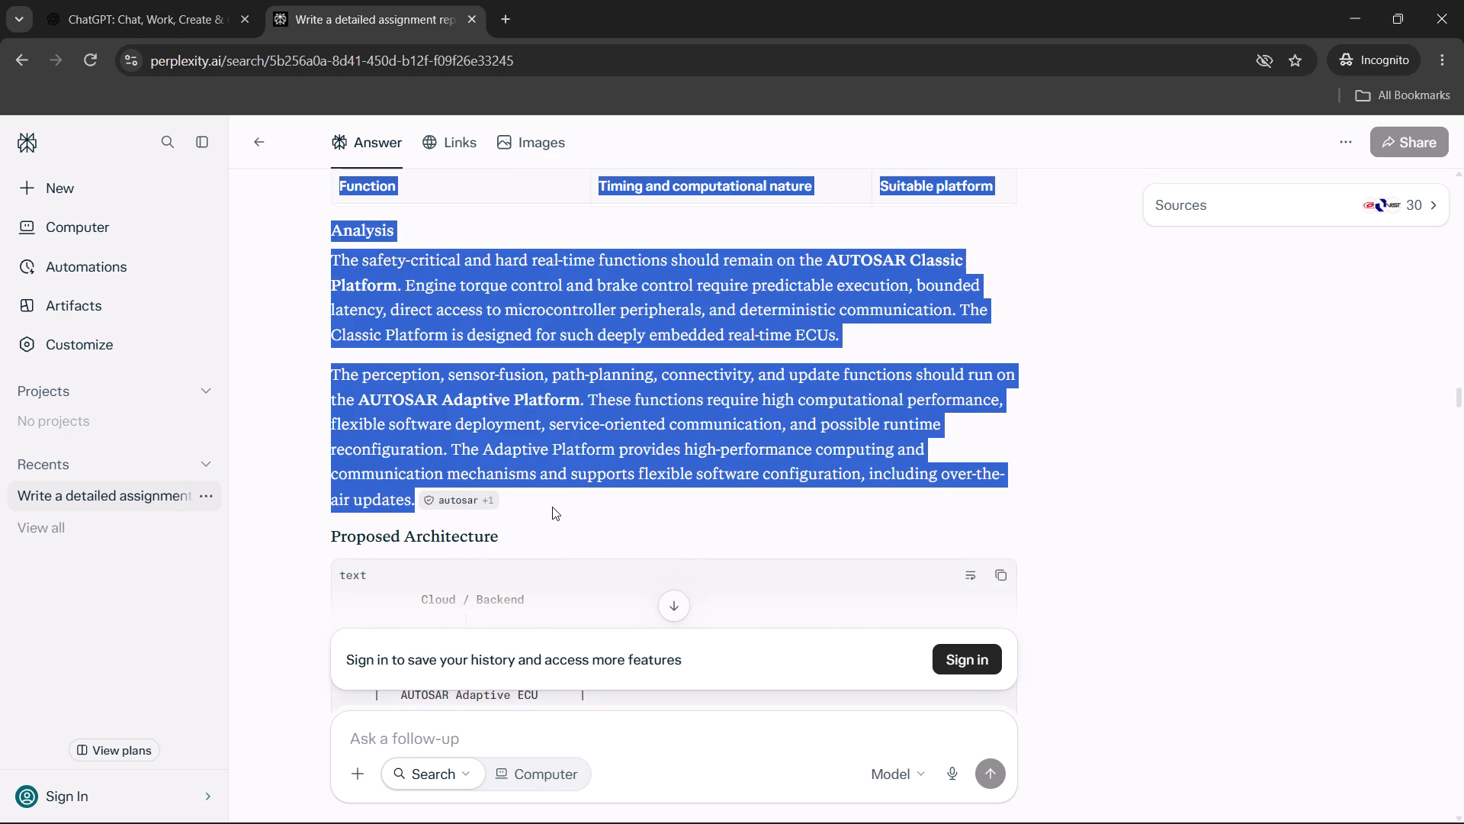
drag(552, 507, 551, 507)
key(ctrl+c)
In Word, delete the old agglomeration answer under heading 4, from its opening paragraph through its Conclusion.
key(alt+Tab)
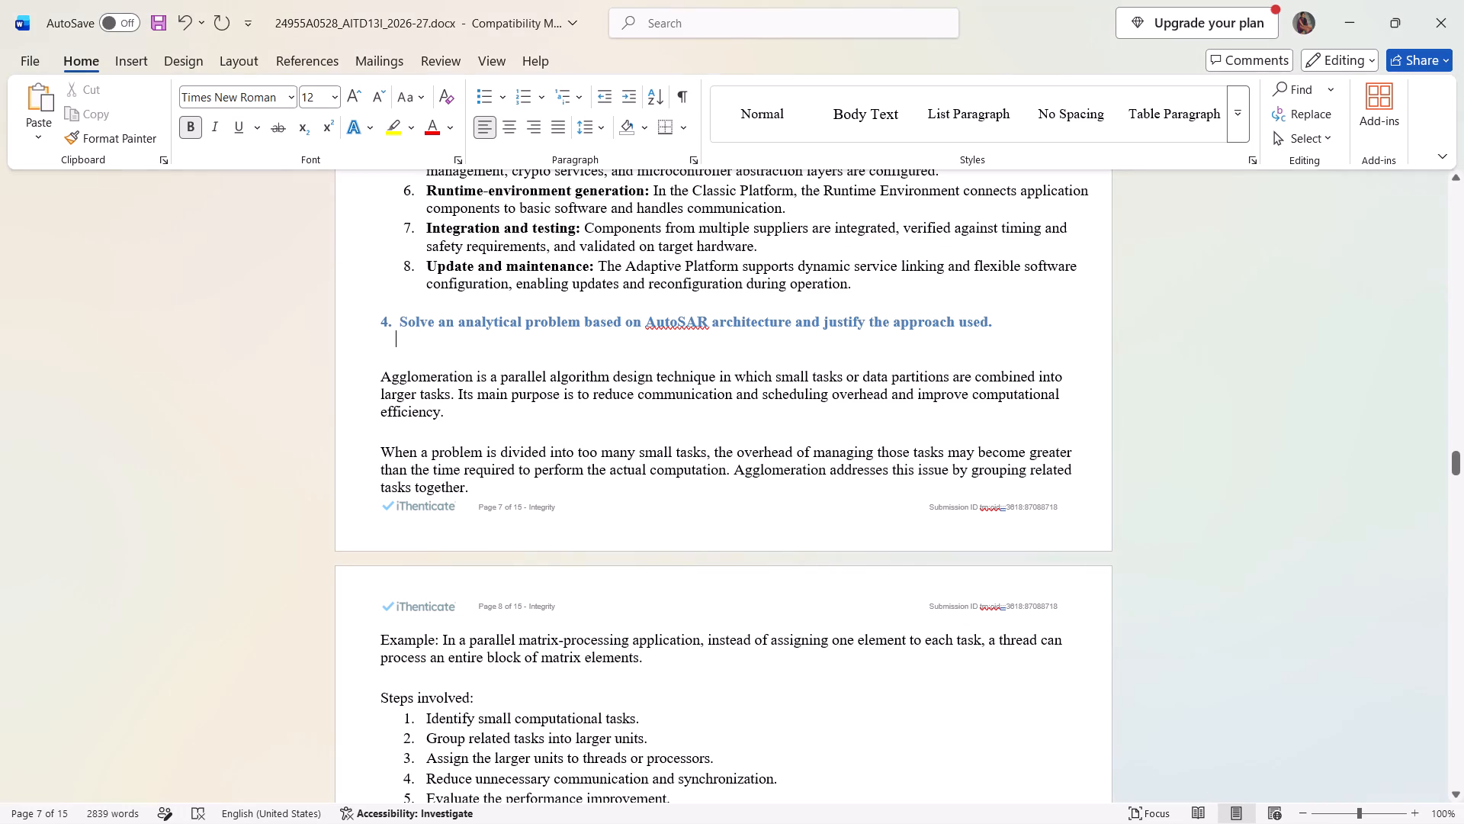
drag(383, 377, 468, 798)
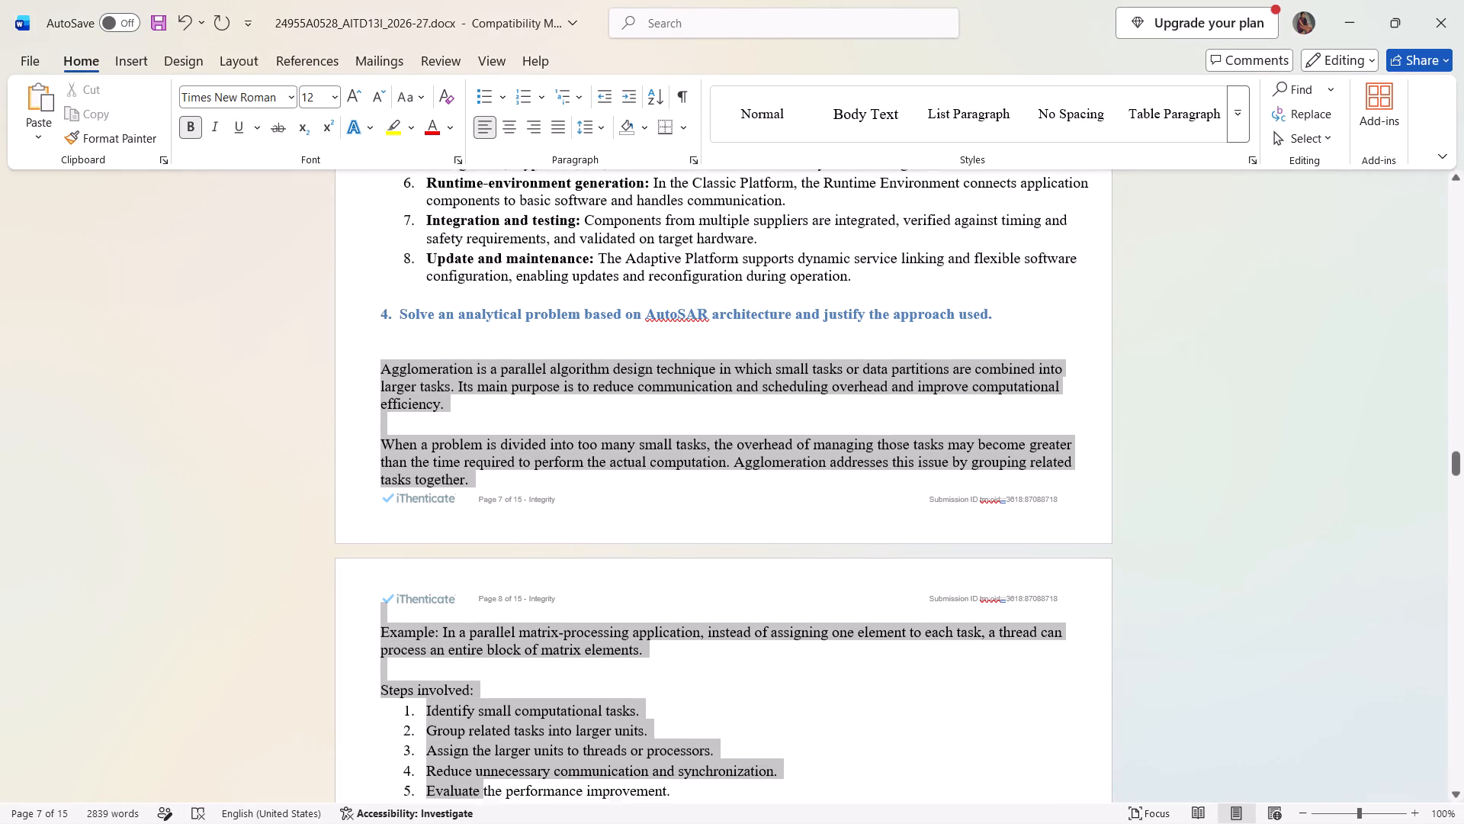
drag(468, 798, 512, 735)
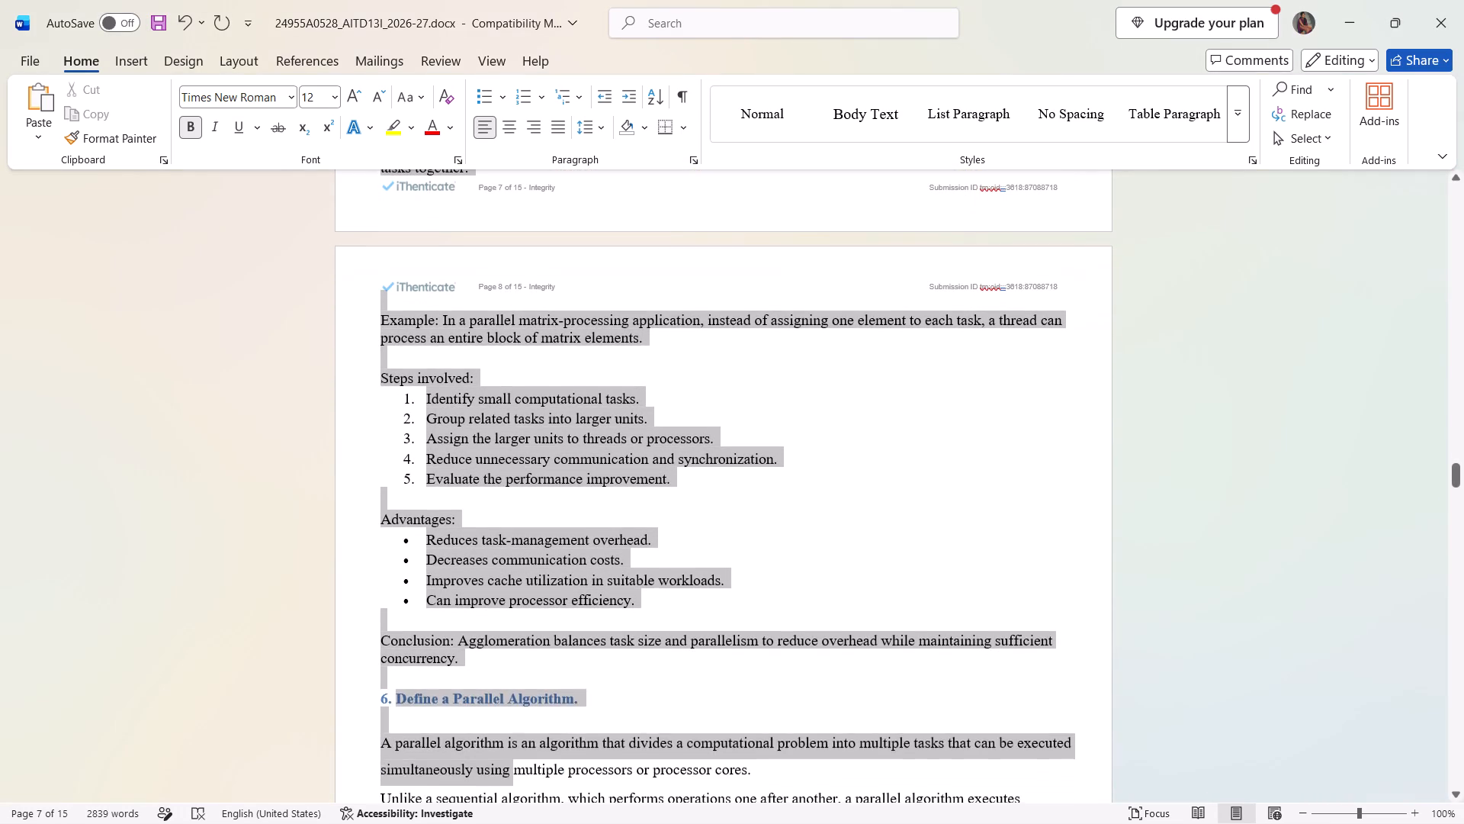
drag(512, 735, 514, 677)
key(ctrl+v)
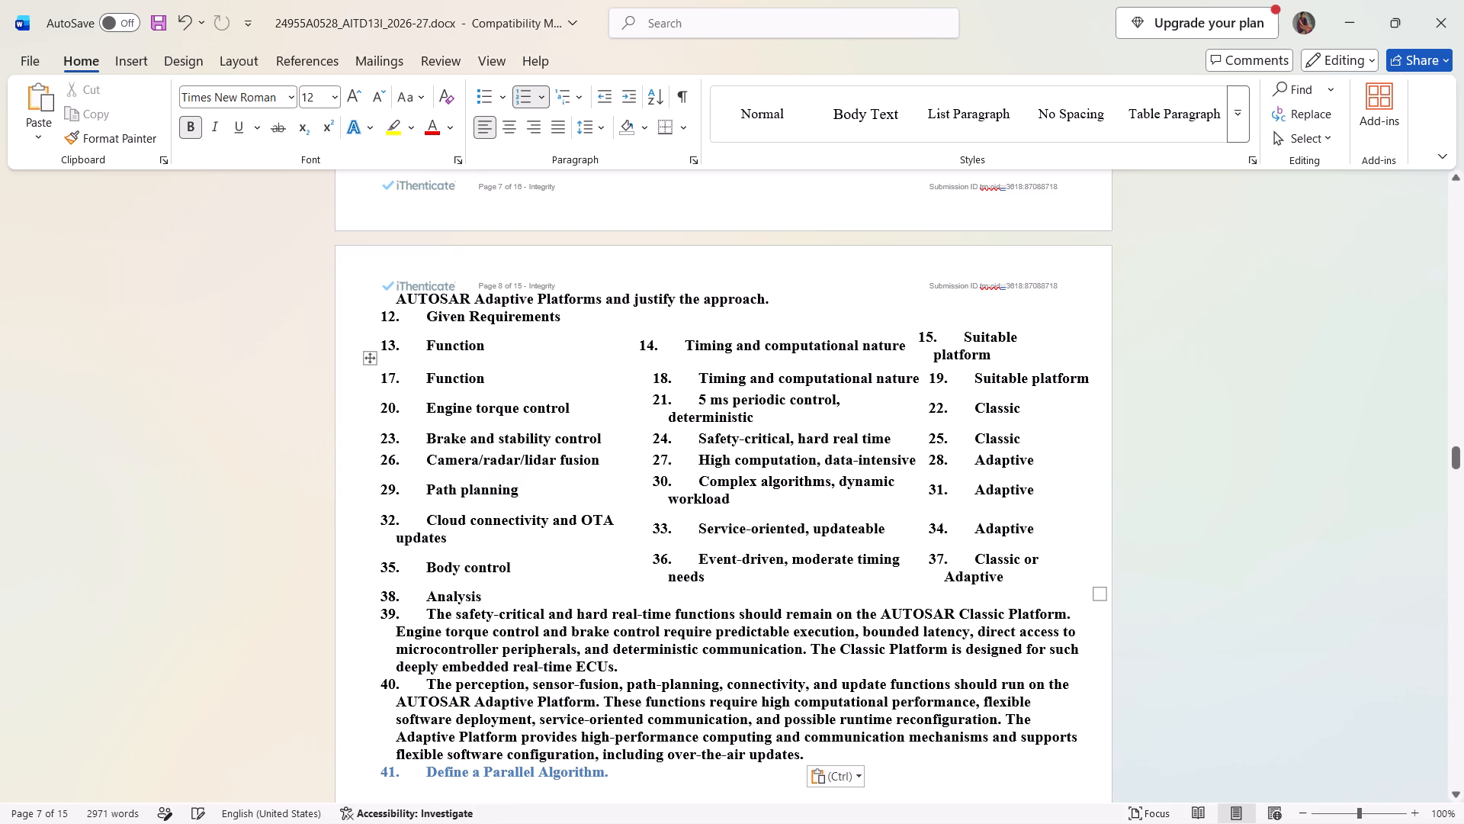
key(ctrl+z)
scroll(568, 583, up, 1)
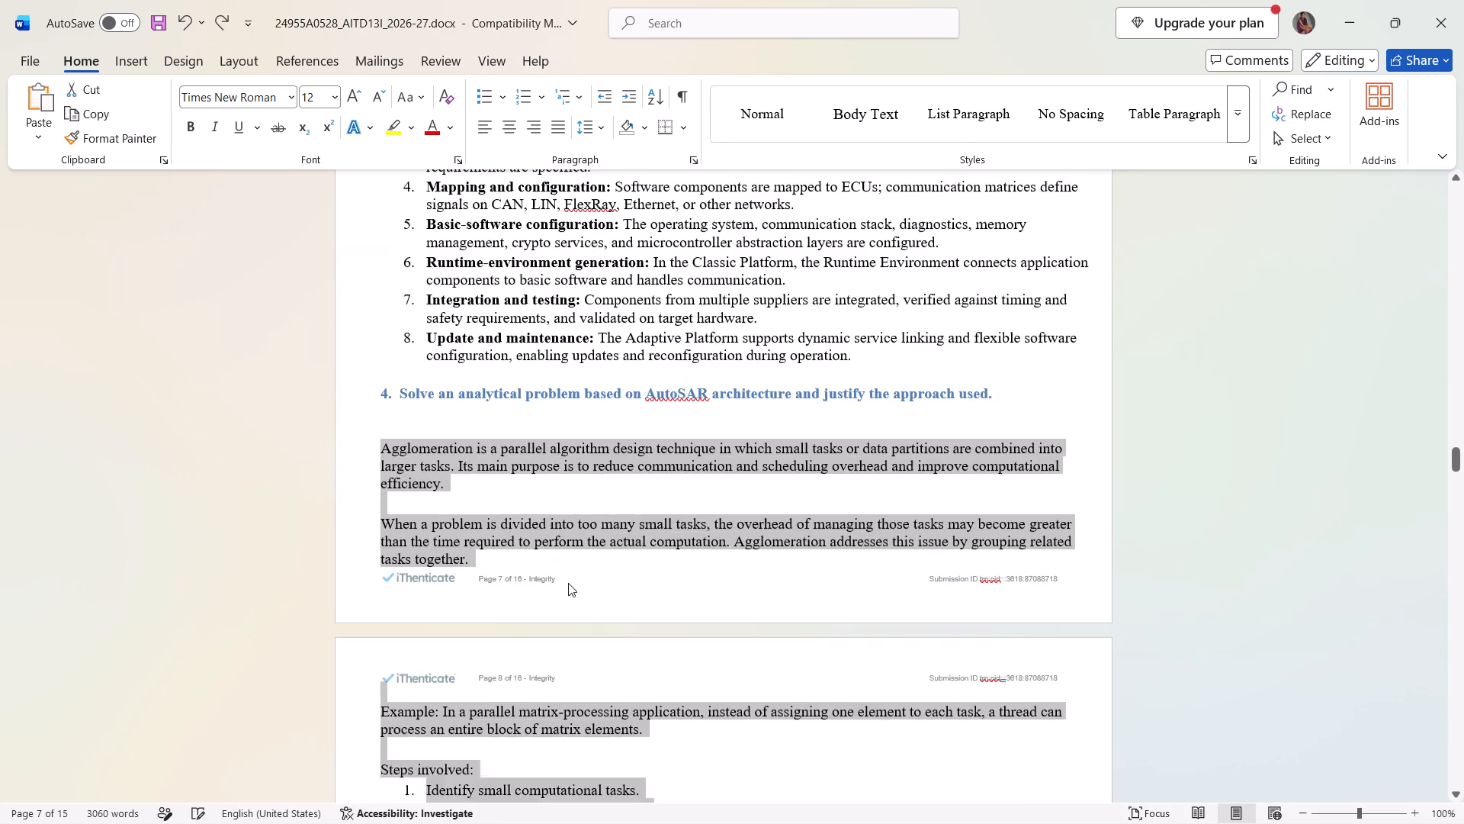
scroll(568, 583, up, 1)
key(Delete)
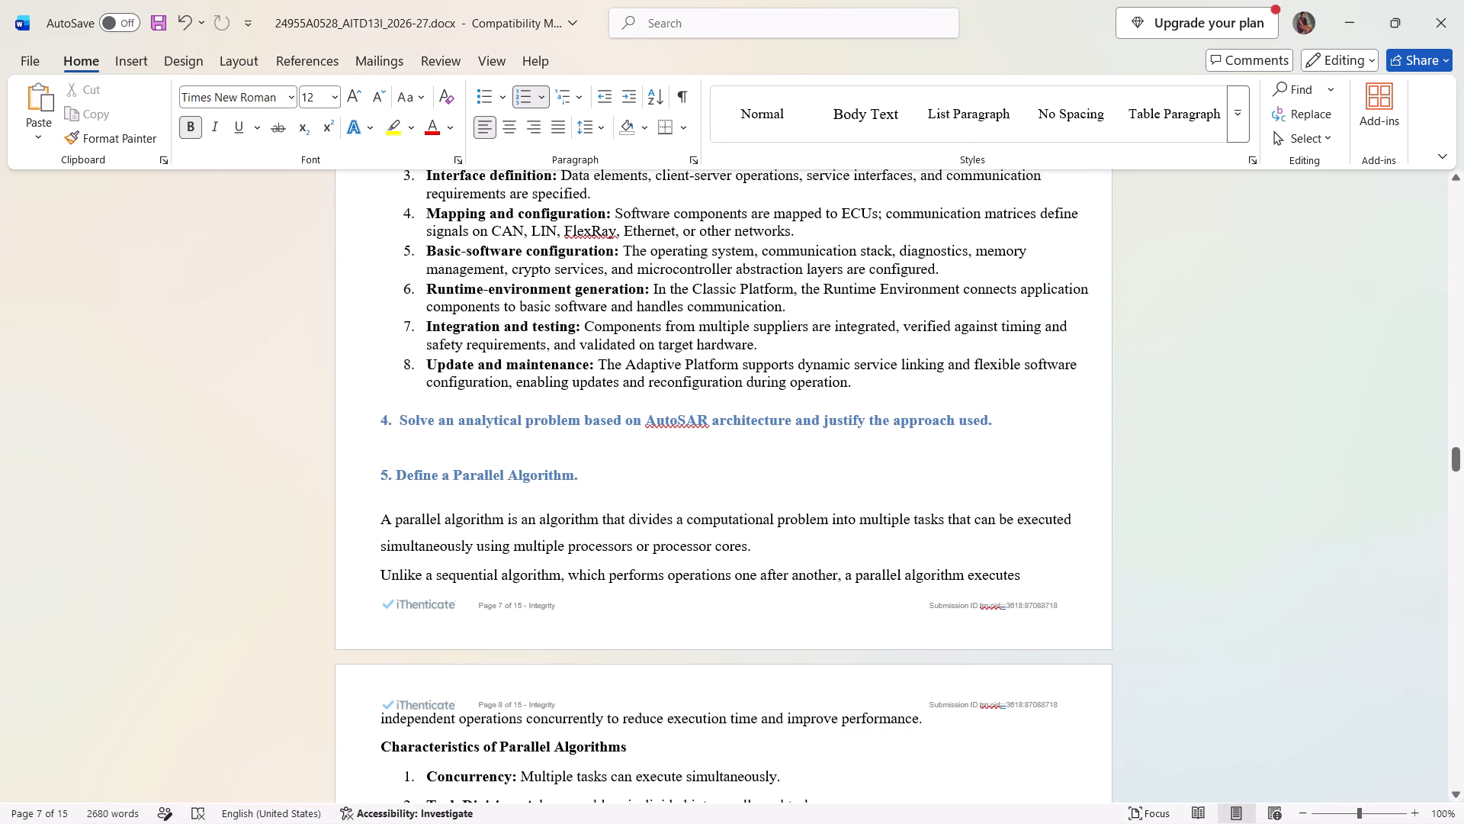
Add an unnumbered line directly below heading 4 and paste the copied AUTOSAR analytical problem there.
click(1006, 416)
key(Return)
key(BackSpace)
key(ctrl+v)
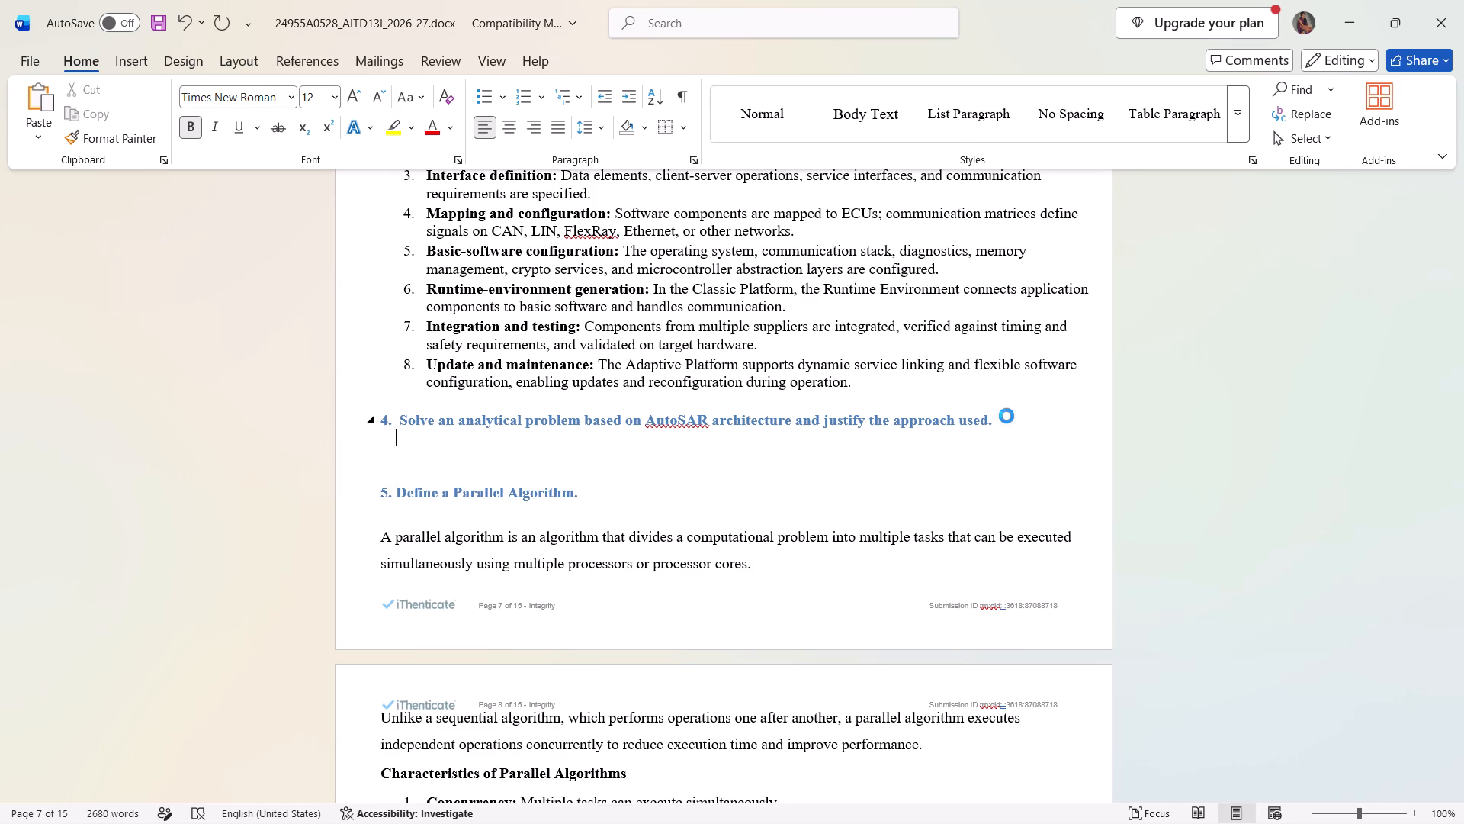
Set the pasted question 4 answer, from Problem Statement through the last Analysis paragraph, to the darkest tan theme colour and remove its bold.
scroll(798, 419, up, 1)
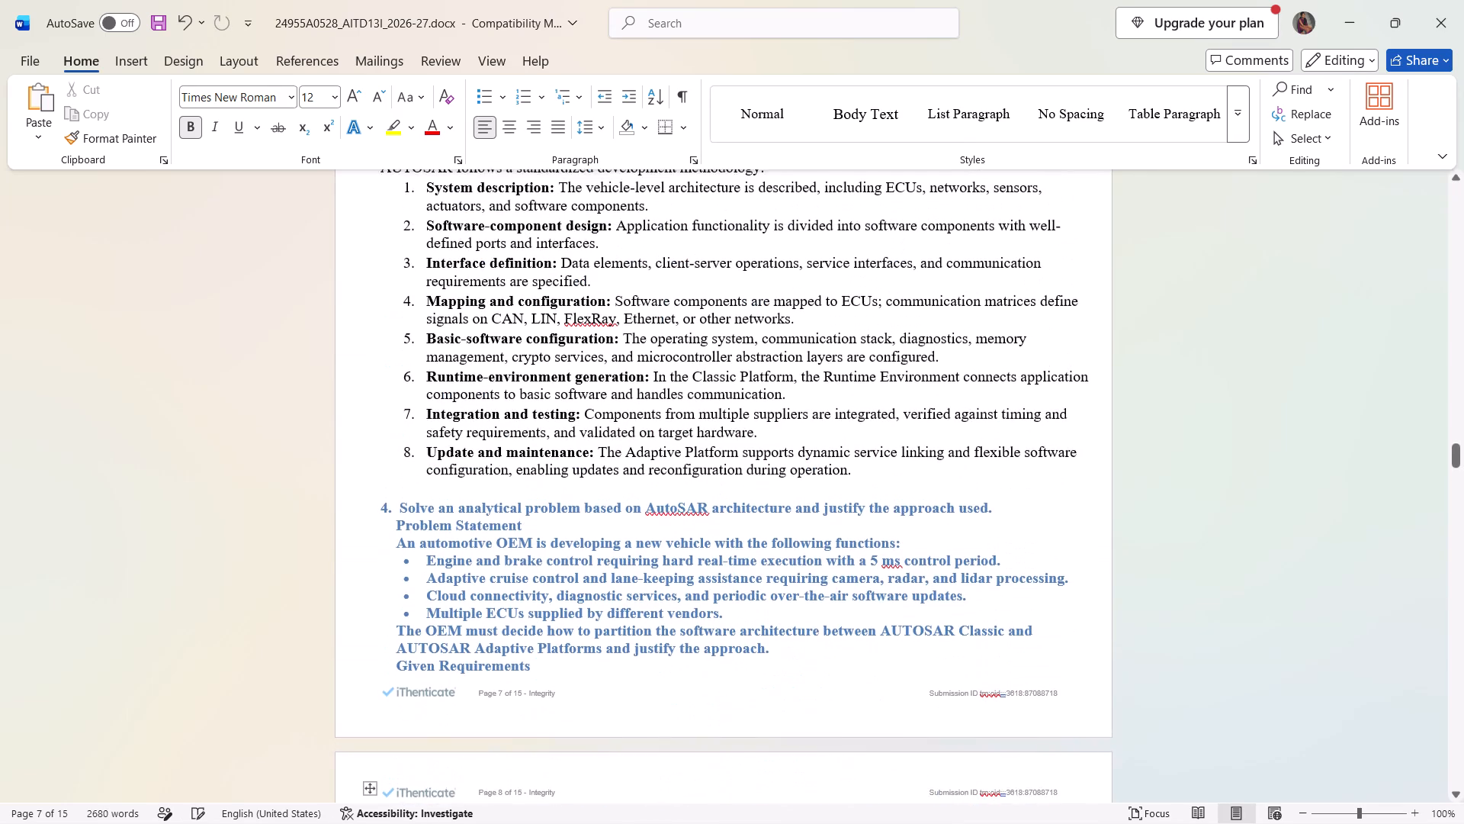
scroll(798, 419, up, 1)
scroll(625, 401, down, 1)
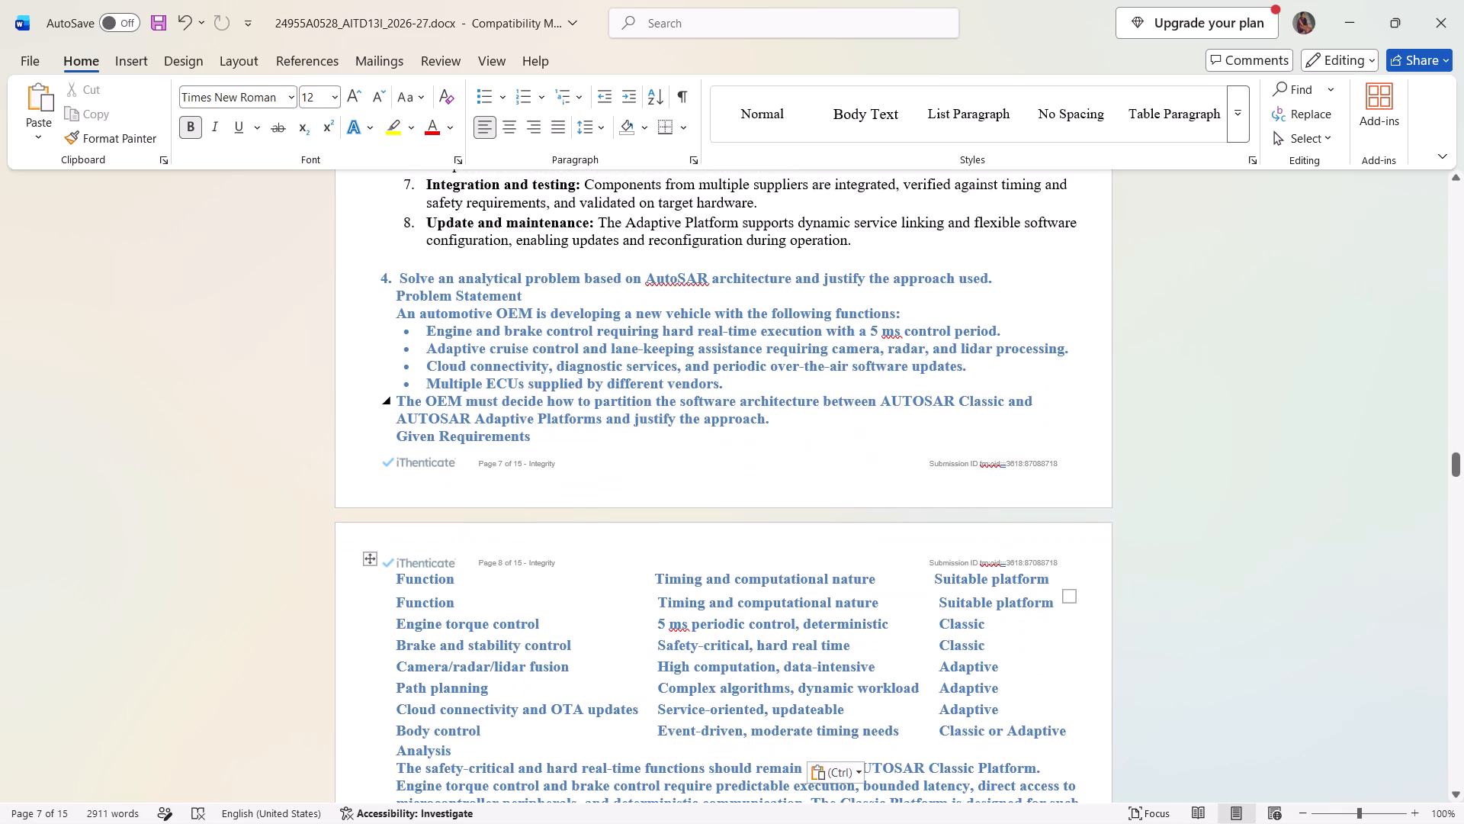
drag(393, 296, 611, 798)
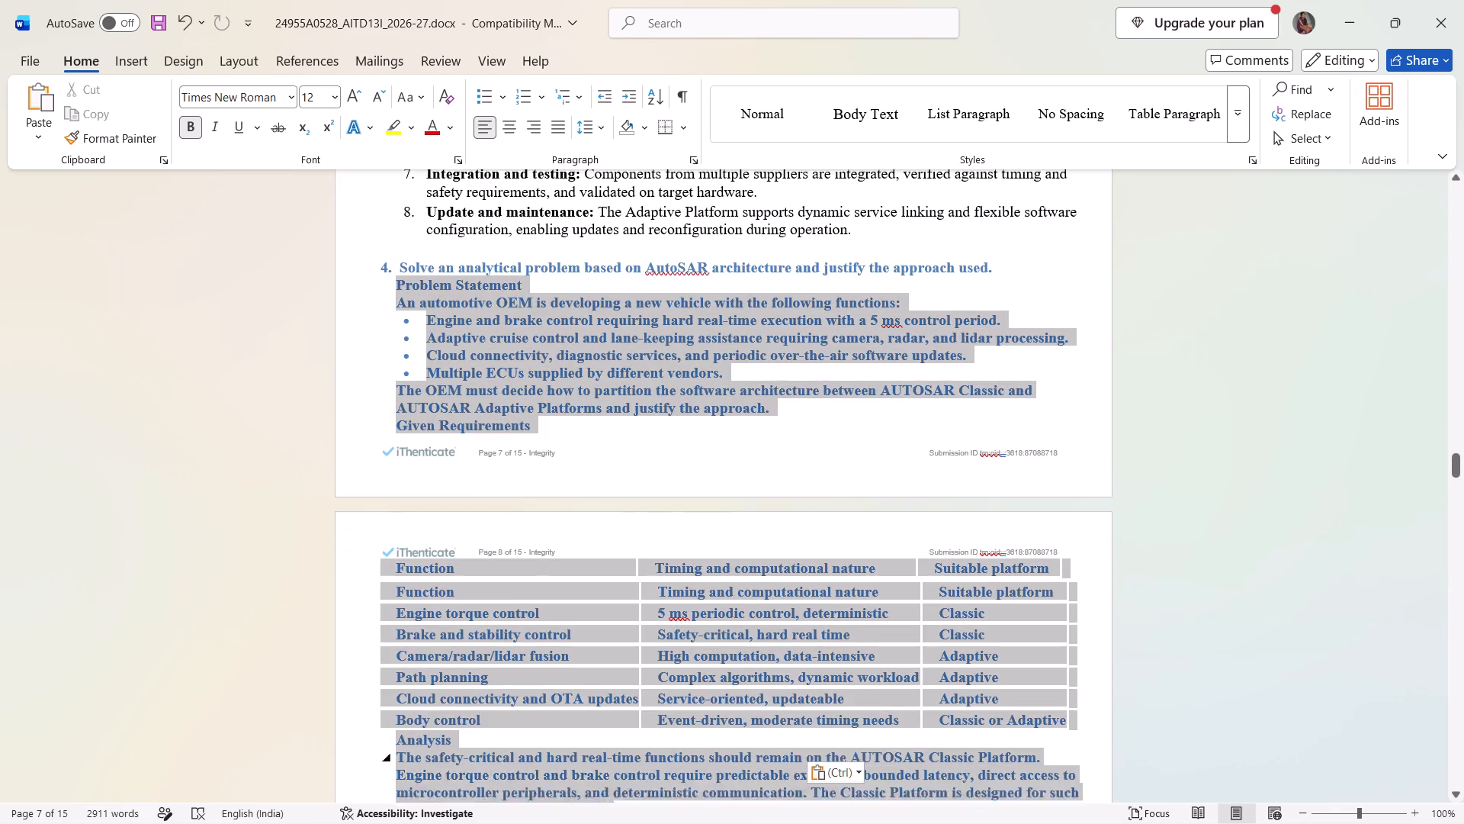
drag(611, 798, 880, 655)
click(1019, 621)
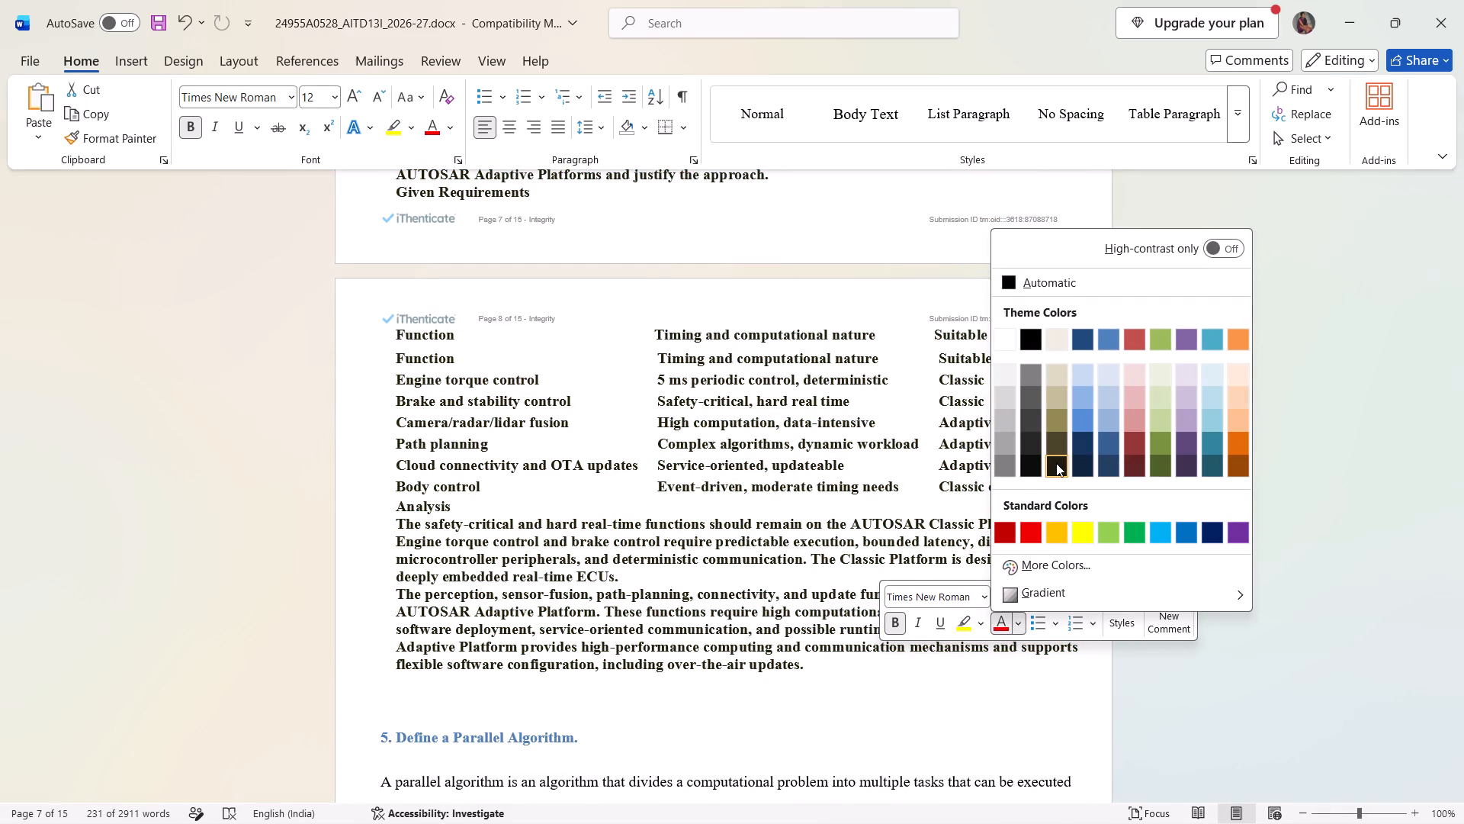
click(1056, 463)
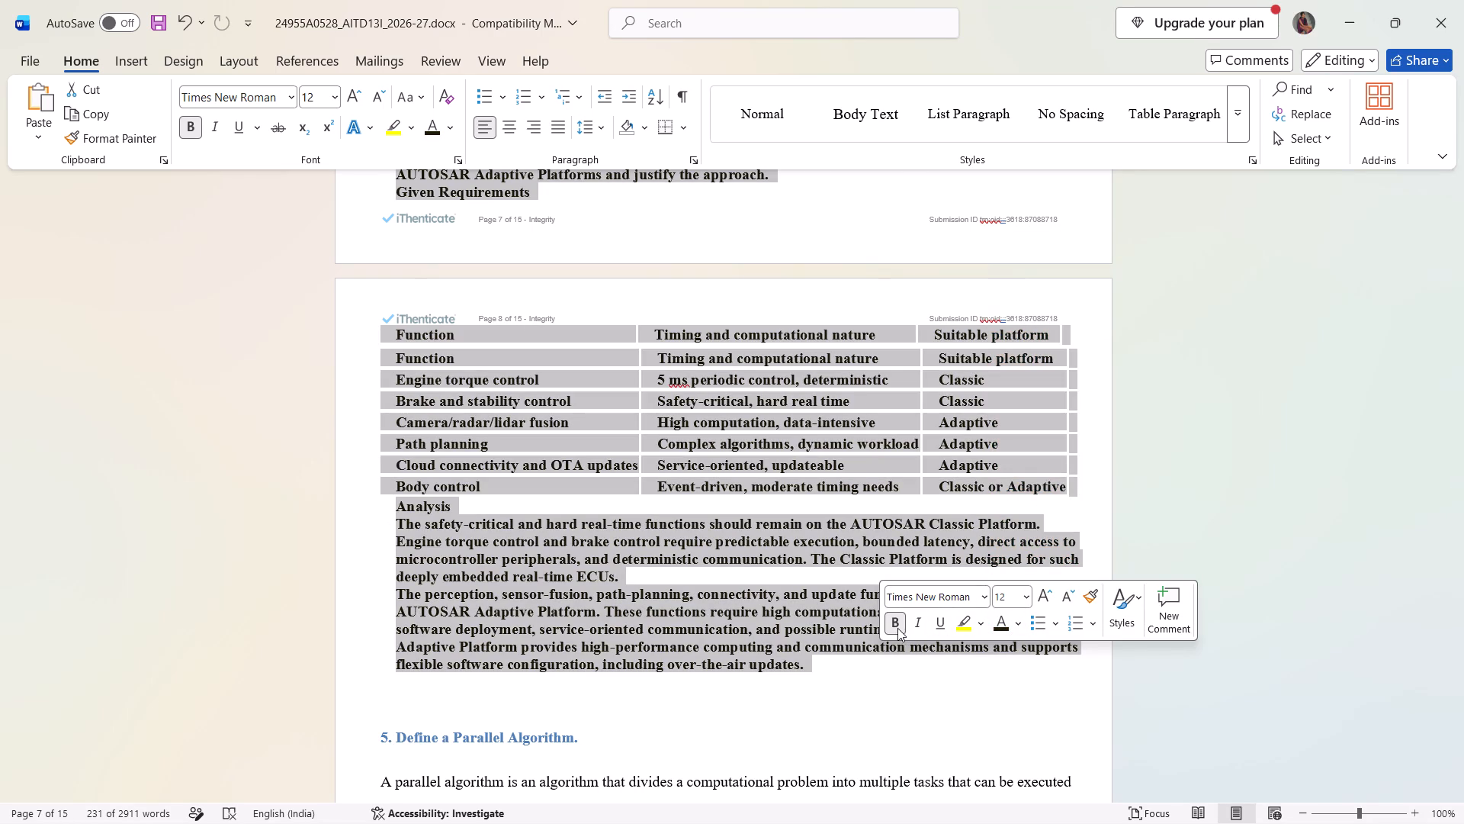
click(897, 628)
click(689, 537)
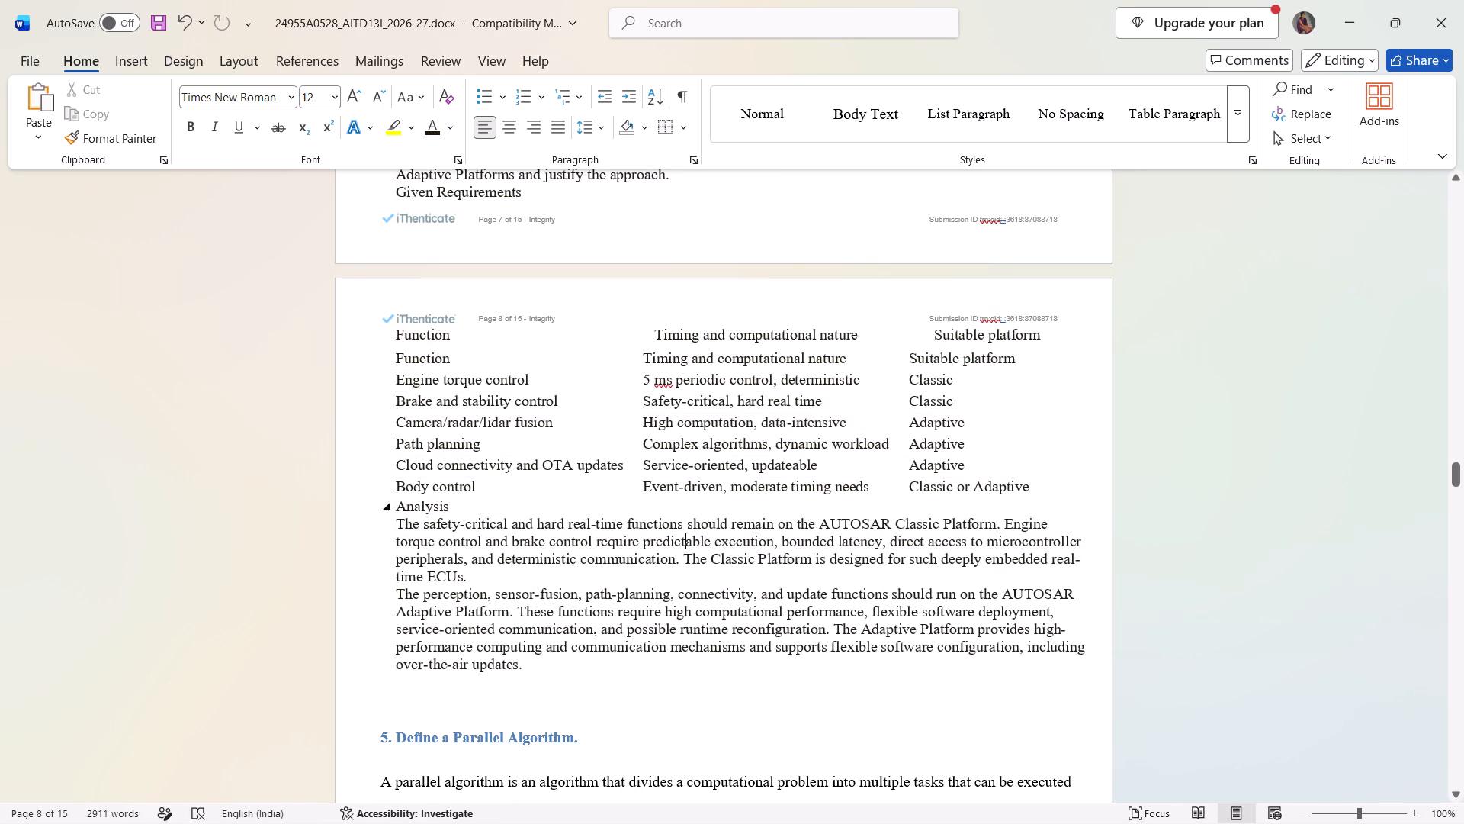
Insert a blank line between the requirements table and the Analysis heading of question 4.
click(398, 505)
key(Return)
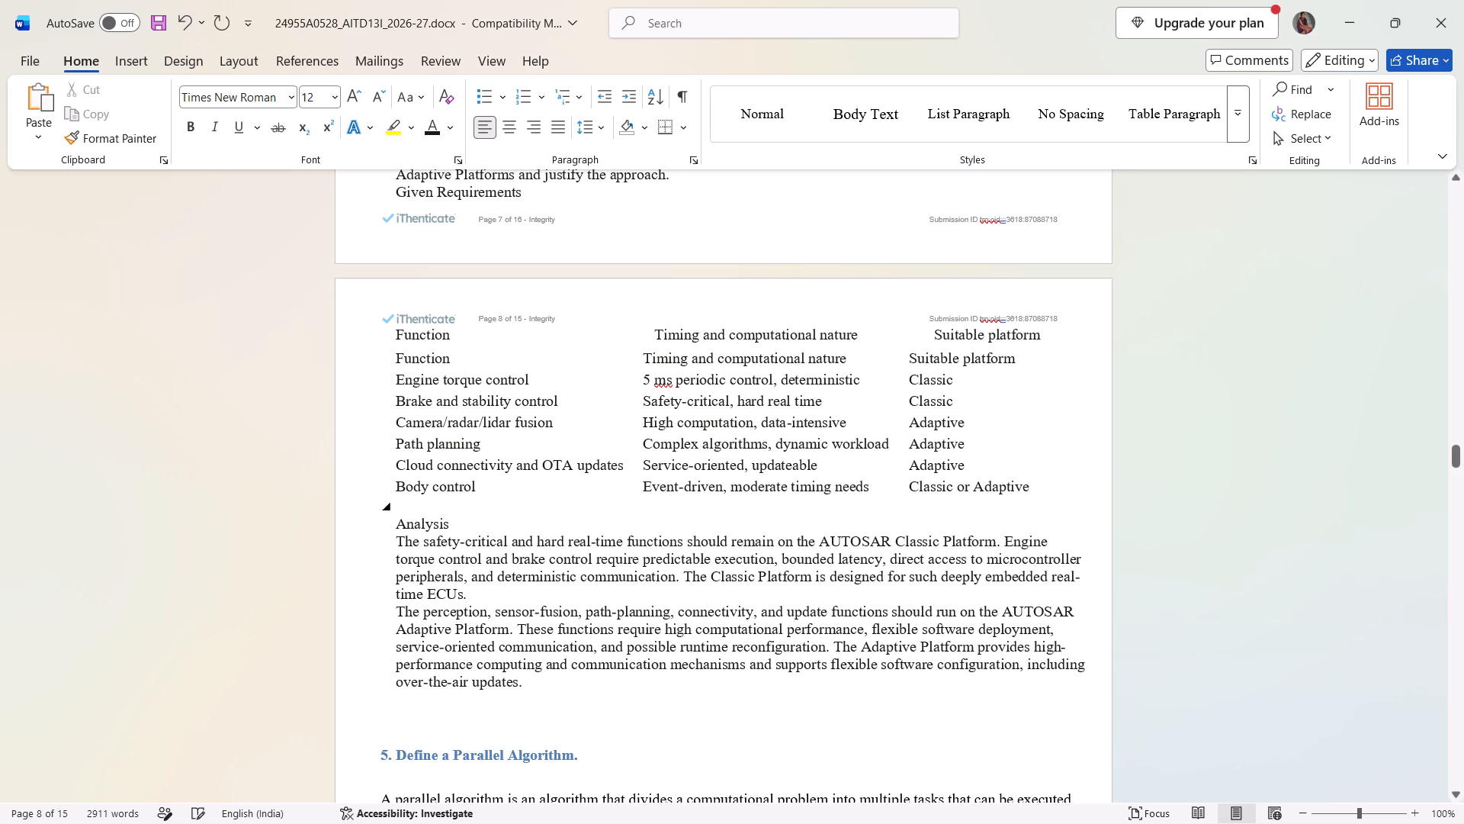
Make the Analysis heading of question 4 bold and insert a blank line below it.
key(shift+Right)
key(shift+Right)
key(shift+Right)
key(Right)
key(shift+Right)
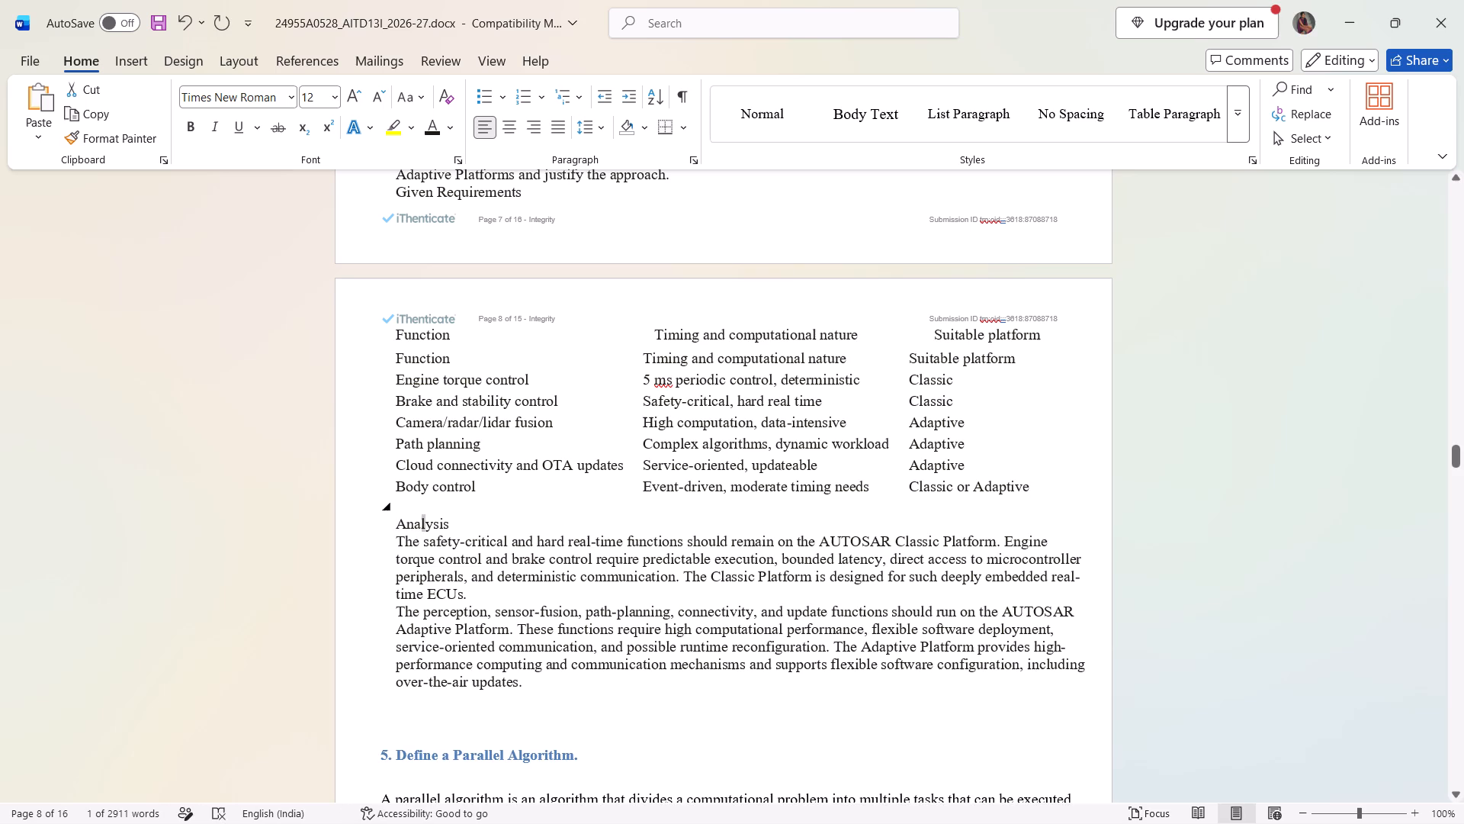
key(Left)
key(Left)
key(Left)
key(Left)
key(shift+Right)
key(shift+Right)
key(shift+Right)
key(shift+Right)
key(shift+Right)
key(shift+Right)
key(shift+Right)
key(shift+Right)
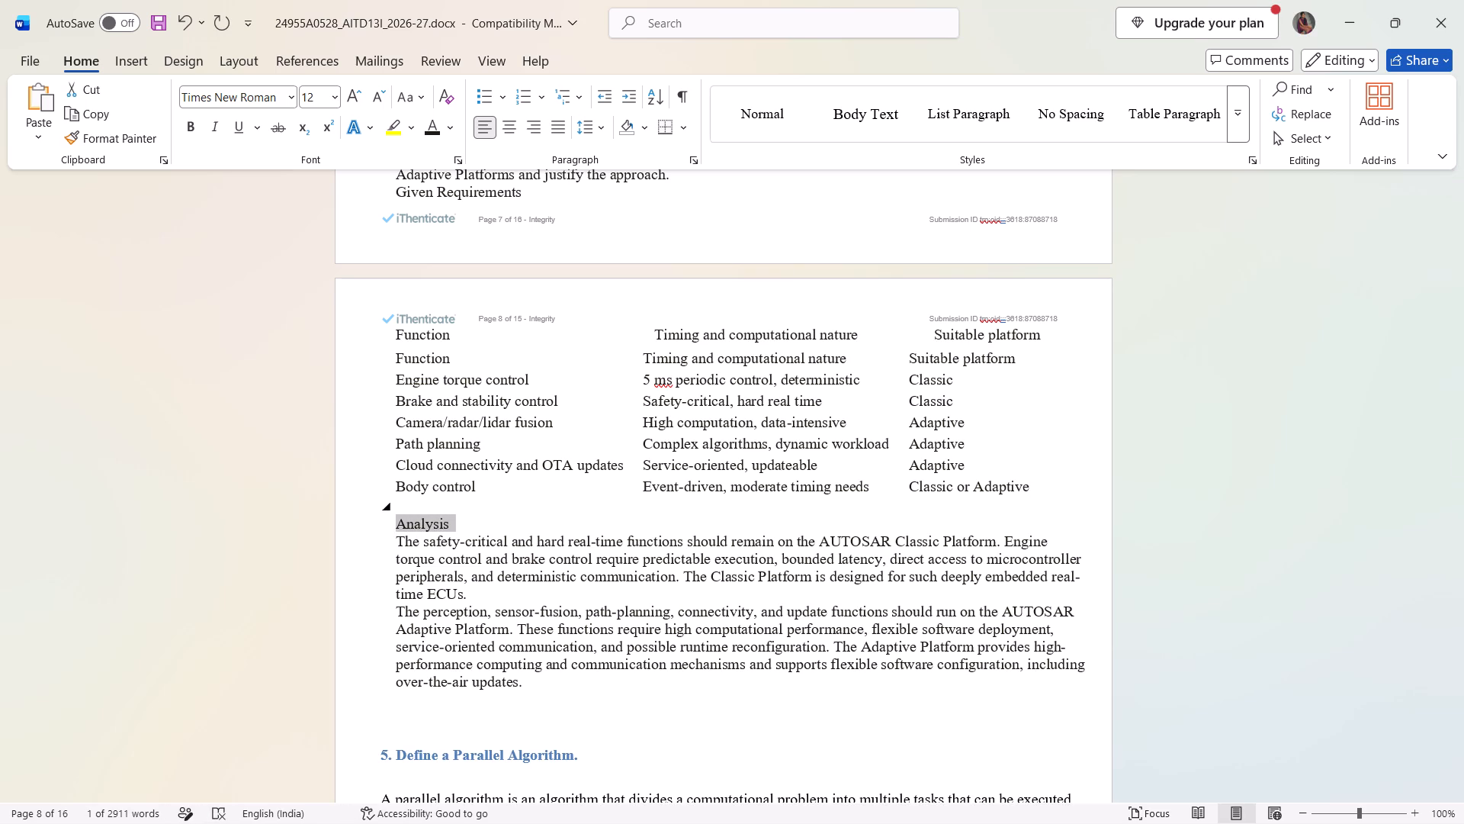
key(ctrl+b)
click(480, 525)
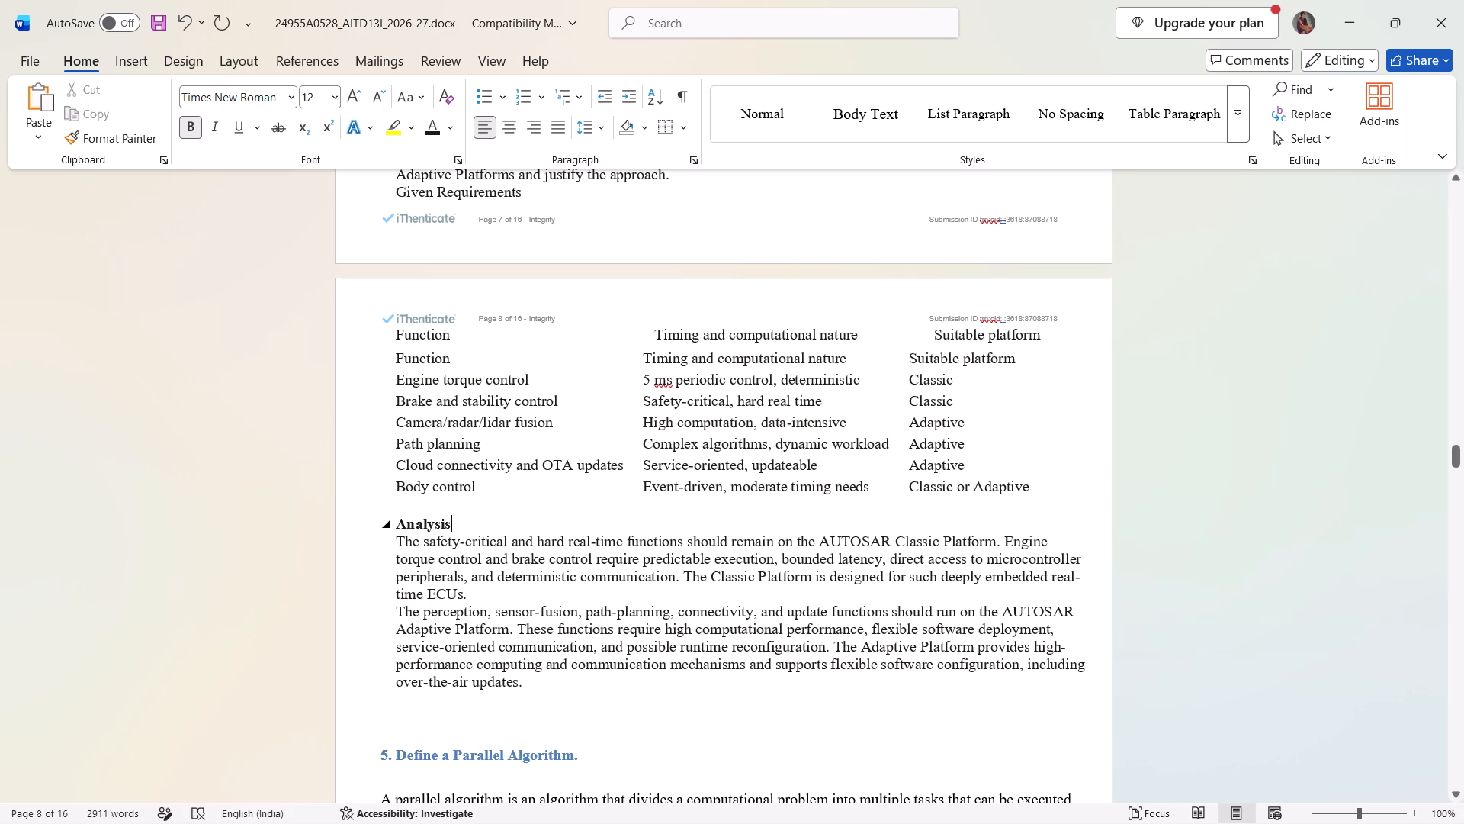
key(Return)
Make the Problem Statement heading of question 4 bold and insert a blank line below it.
scroll(480, 525, up, 1)
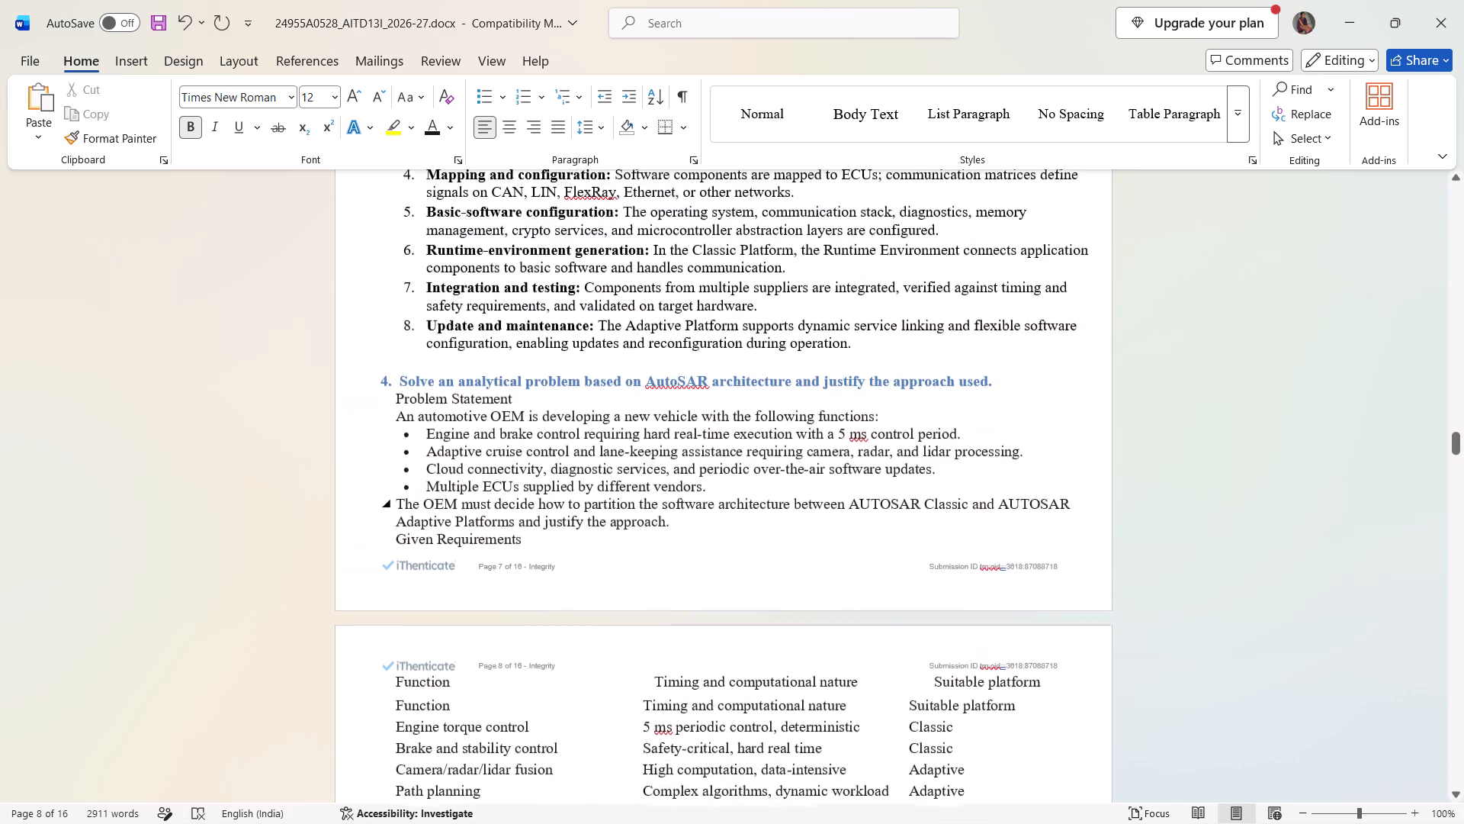
drag(538, 416, 397, 423)
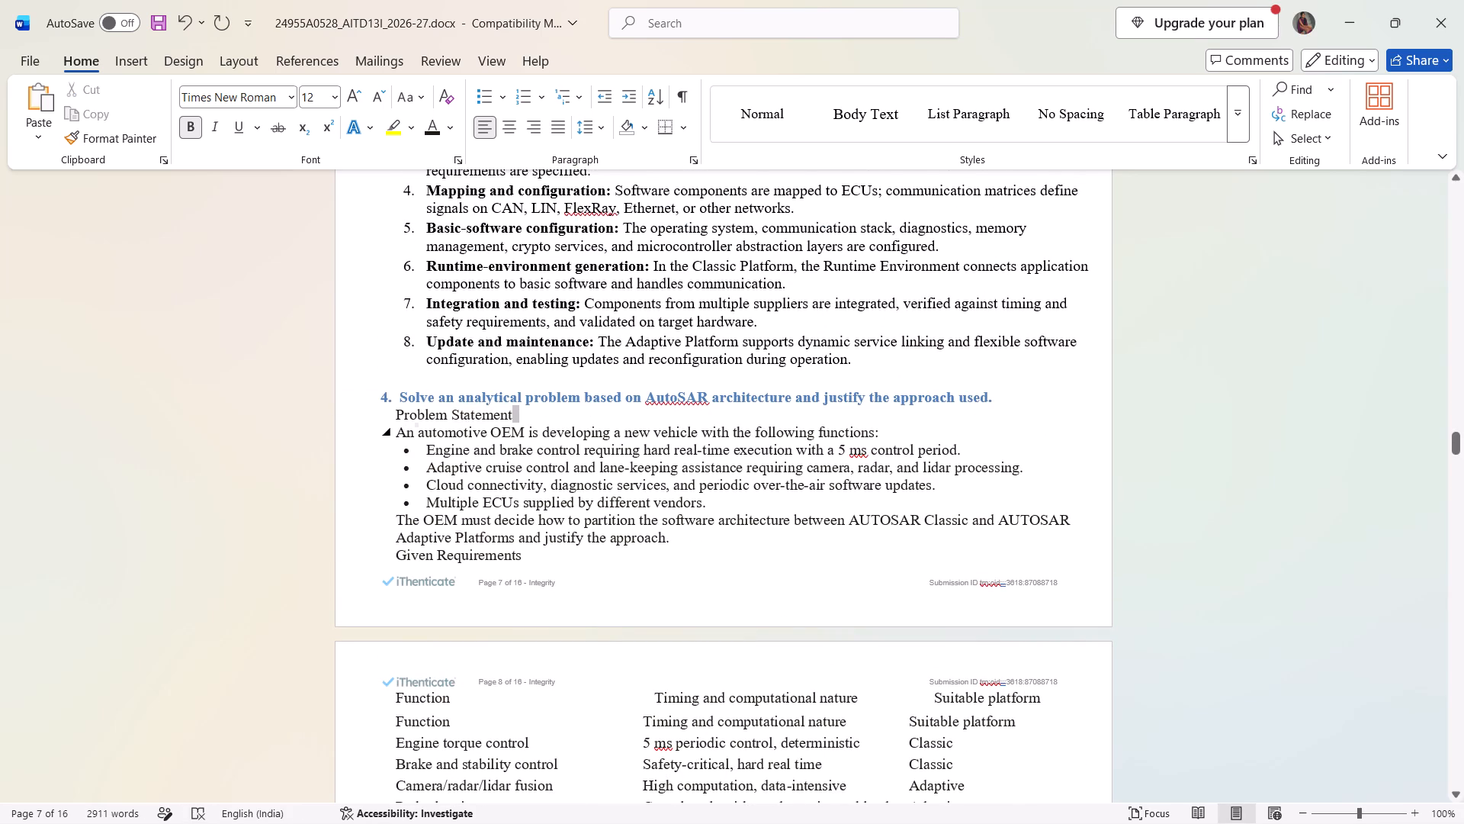
drag(397, 423, 396, 417)
key(ctrl+b)
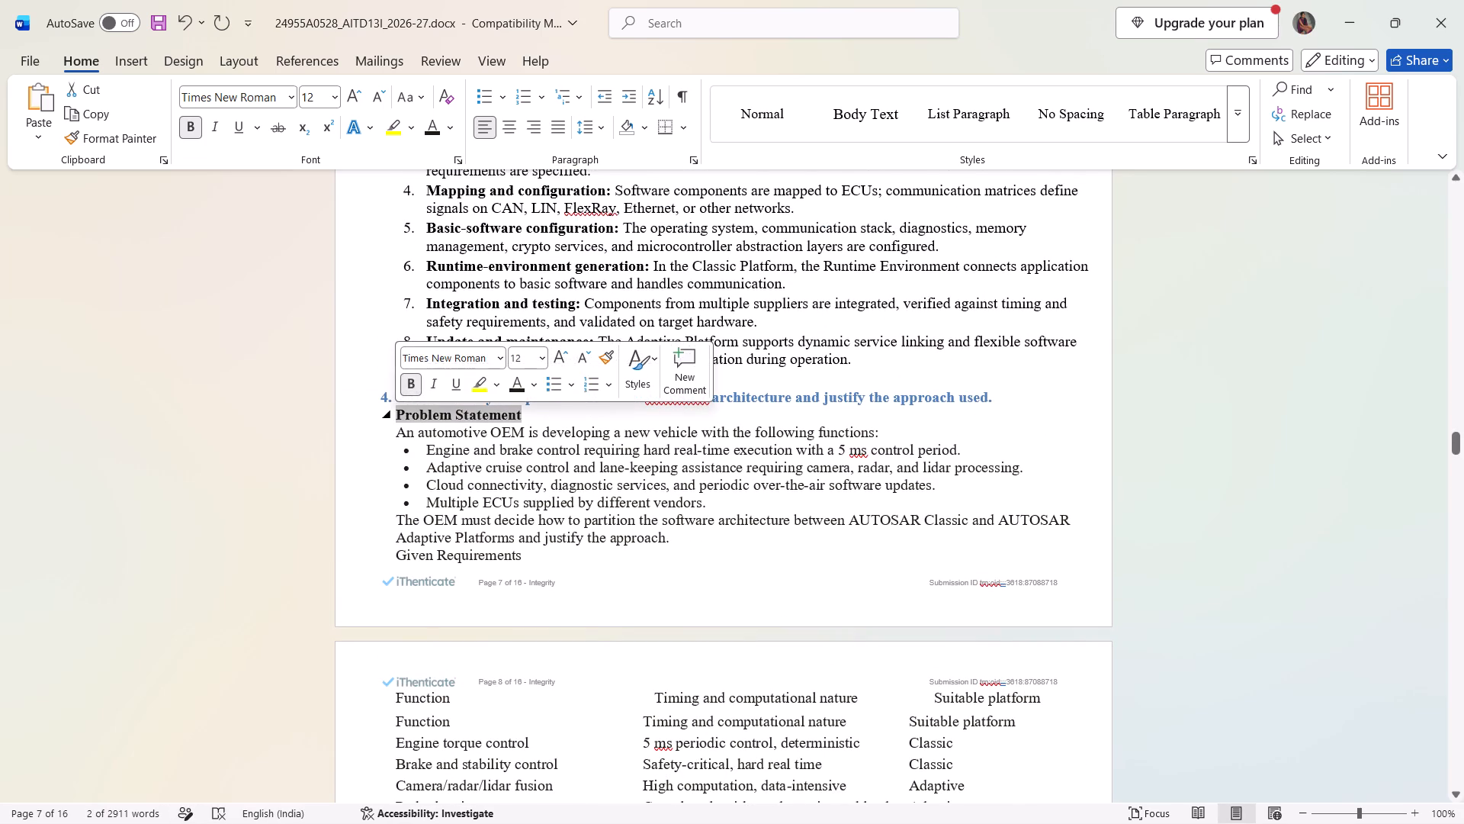
click(544, 415)
key(Return)
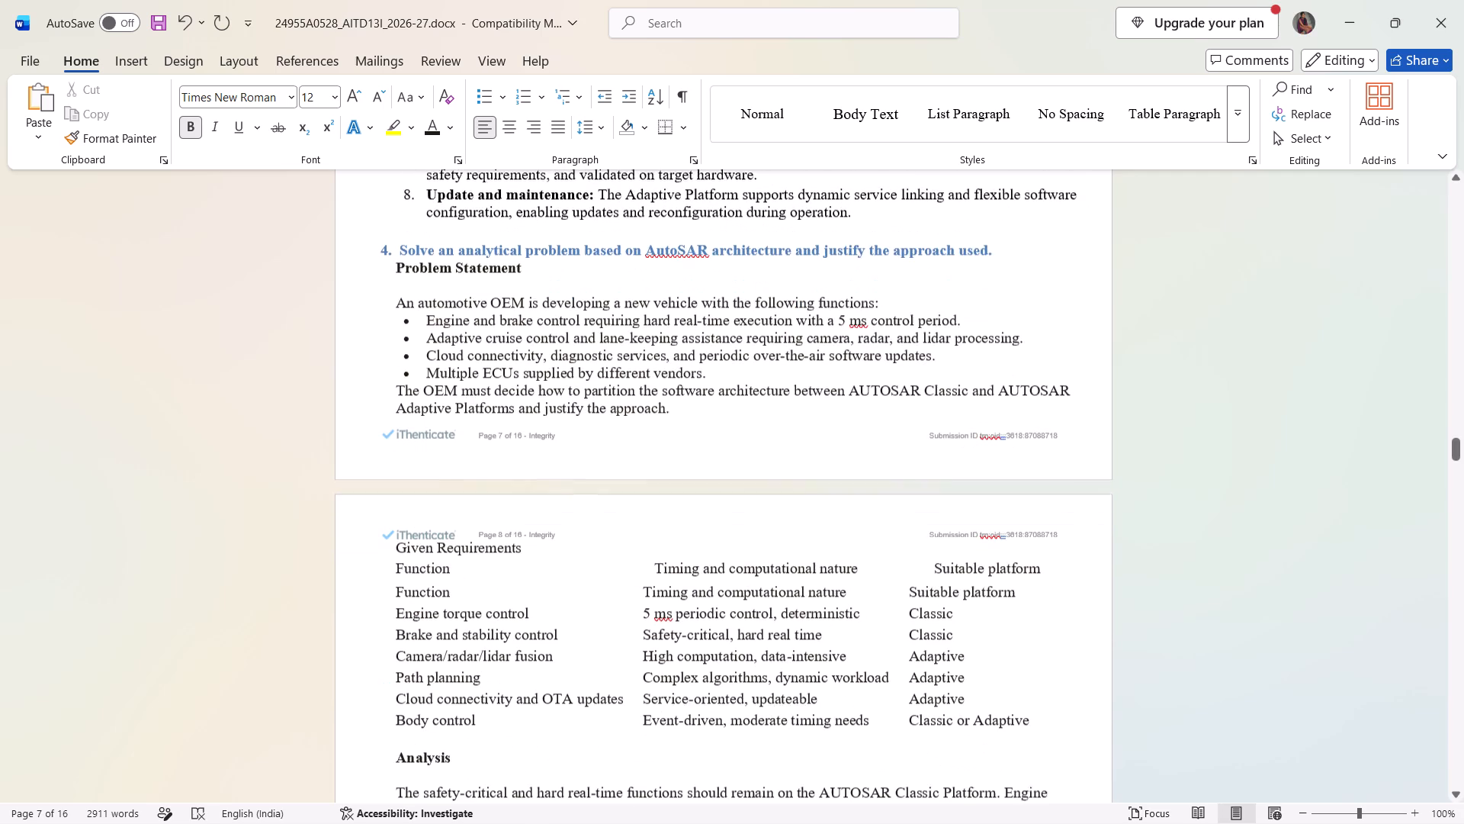
Insert unbulleted blank space after the "Multiple ECUs supplied by different vendors" bullet and a blank line above Given Requirements.
click(755, 350)
key(Return)
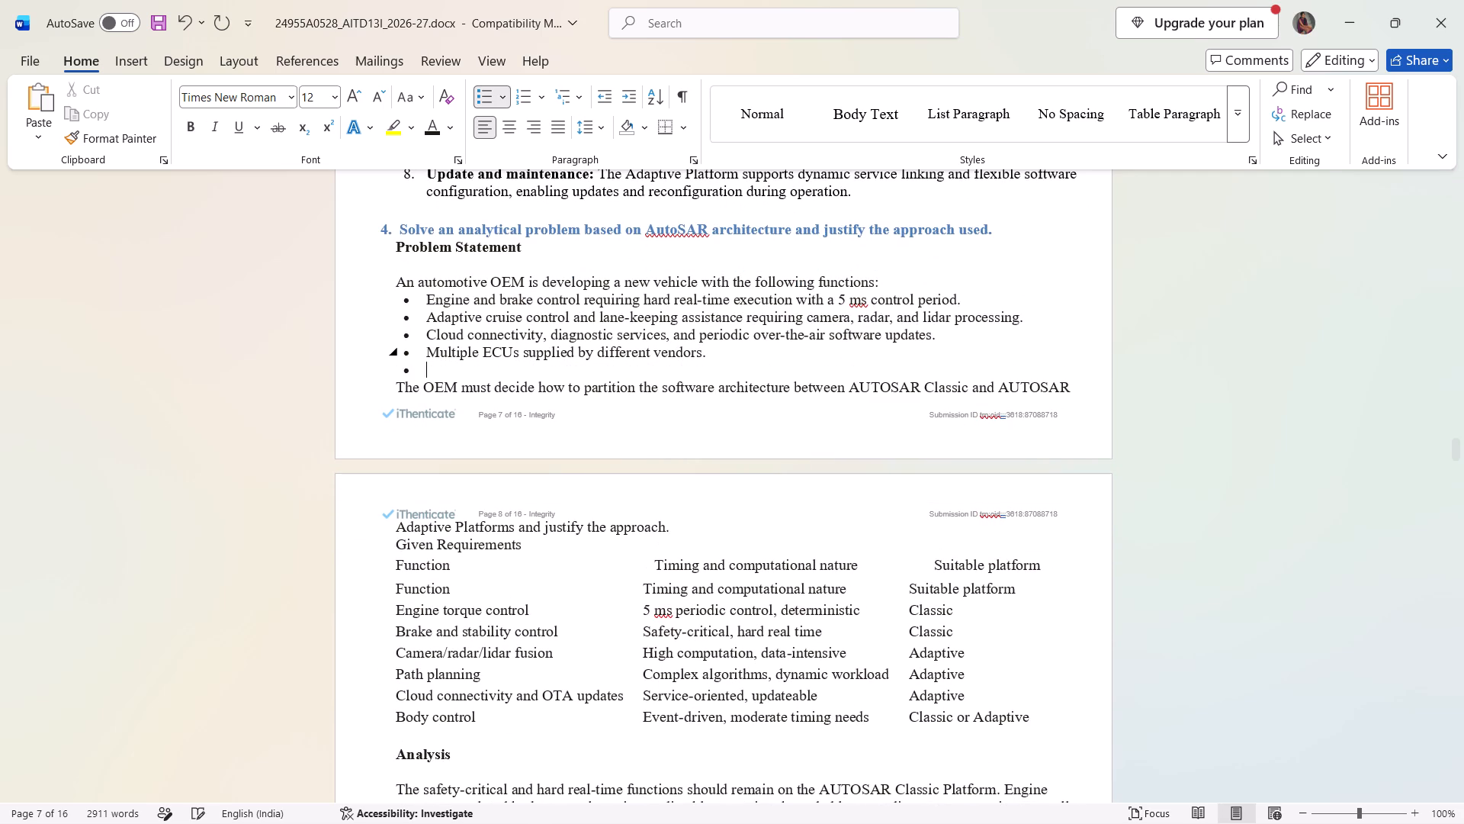
key(Return)
key(Return)
scroll(755, 350, down, 1)
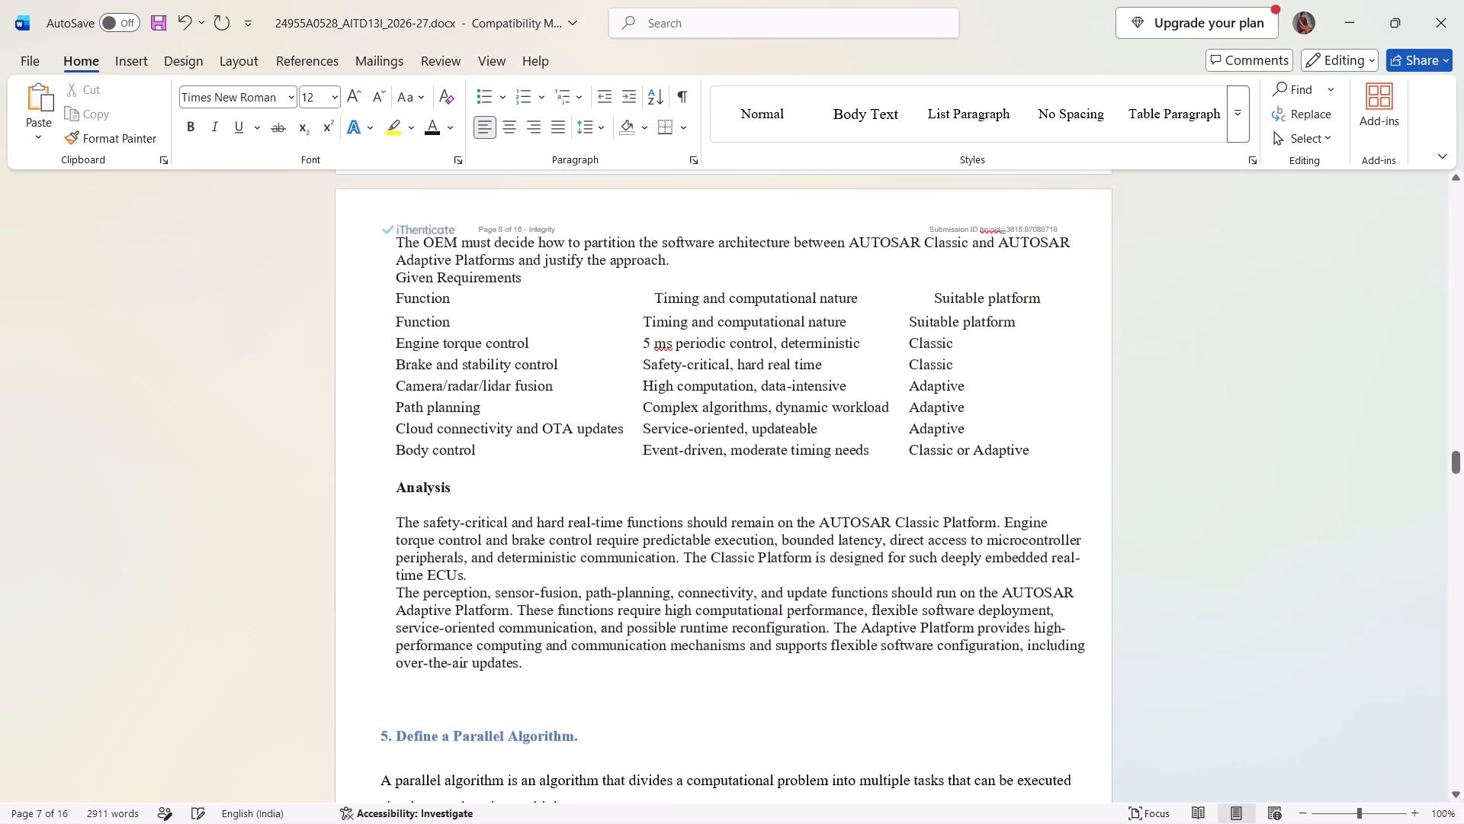
click(727, 185)
key(Return)
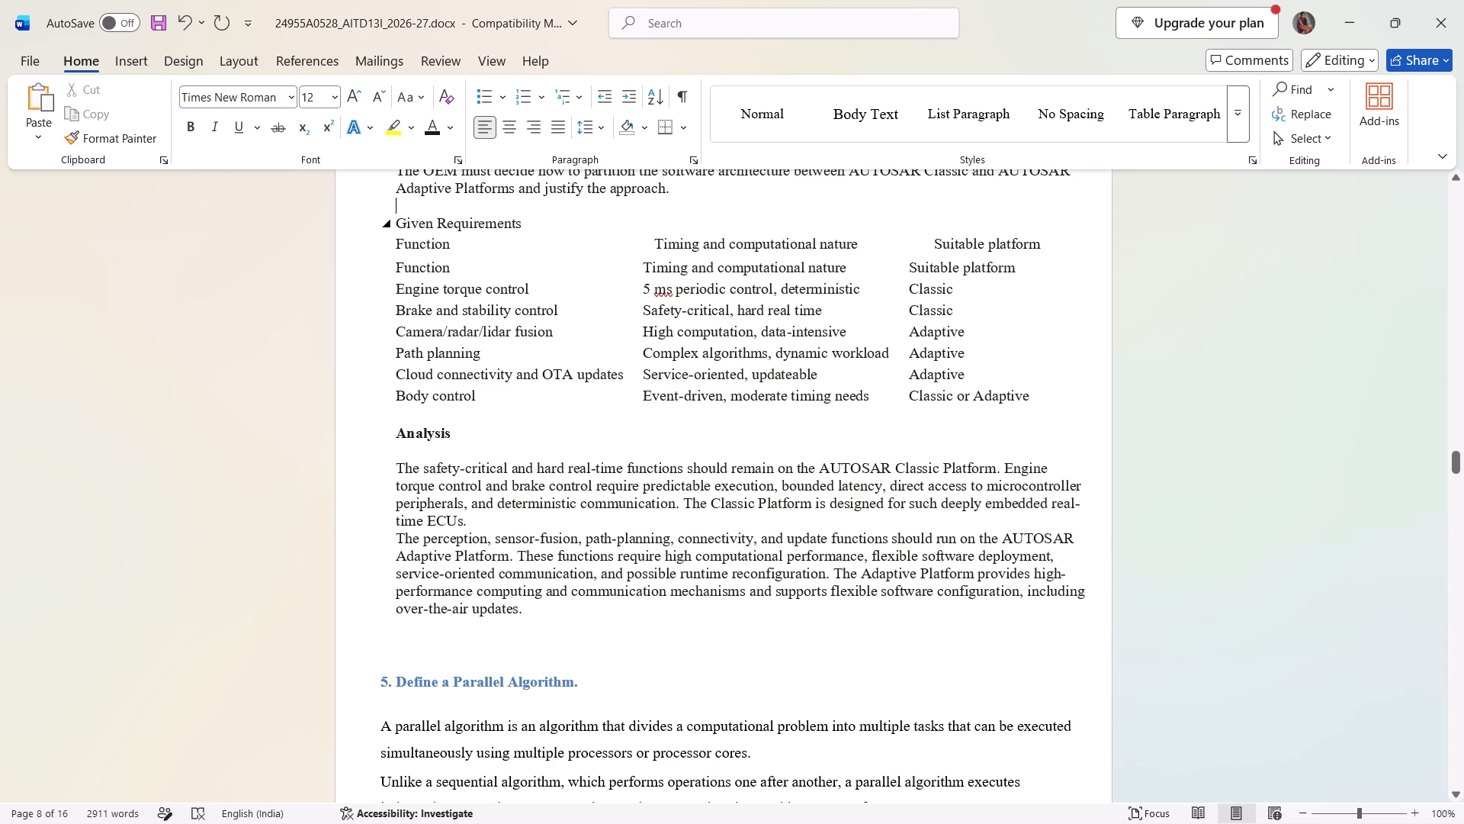
Switch to the AAT-I portal page in Chrome and copy question 5 on smart factory and cyber-physical production systems.
scroll(605, 436, down, 1)
key(alt+Tab)
key(alt+Tab)
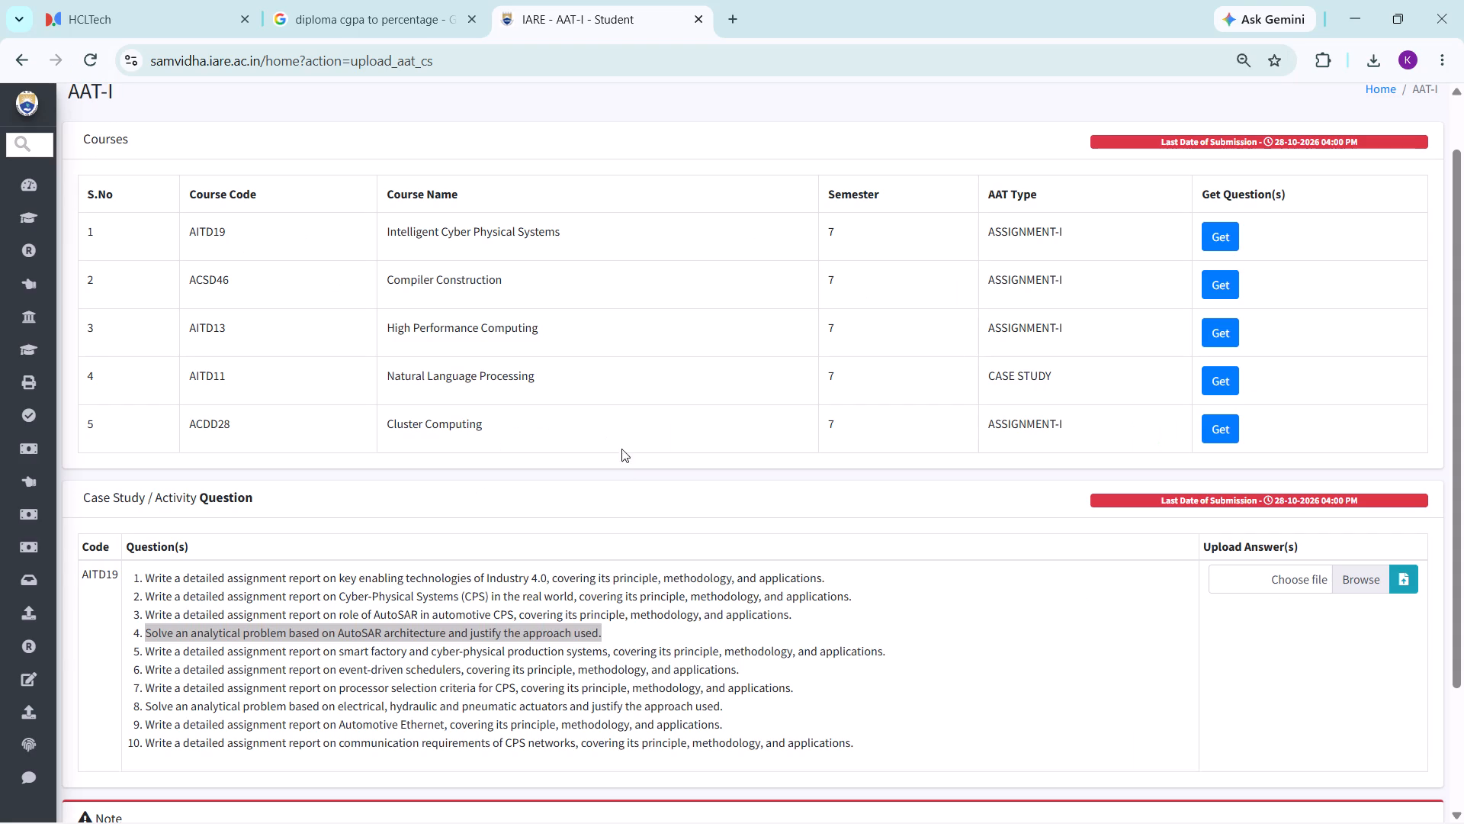
drag(888, 647, 135, 649)
key(ctrl+c)
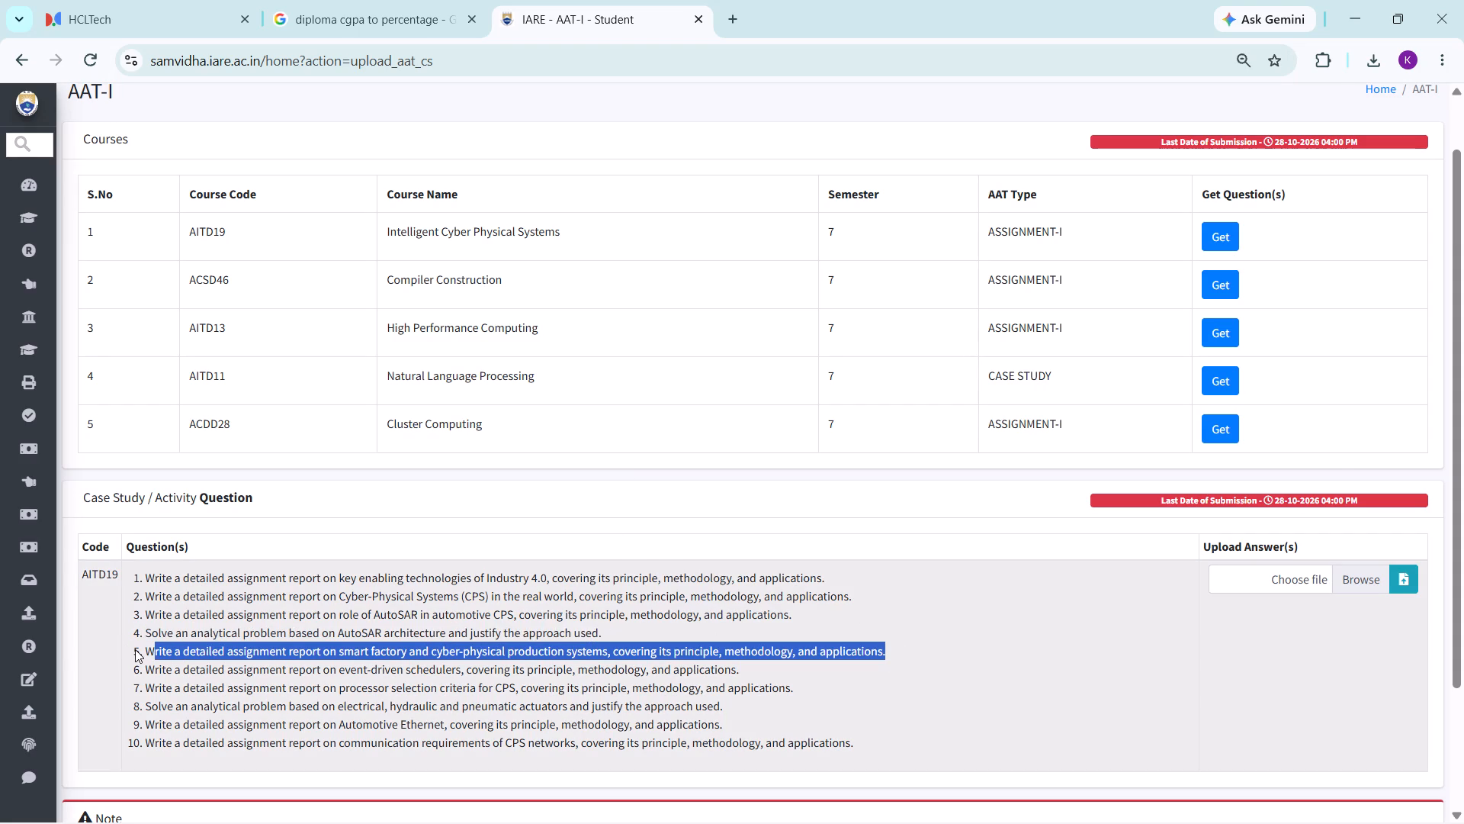
In Word, replace heading 5 "Define a Parallel Algorithm" with the copied question, removing the extra number 6 and the leftover word Define.
key(alt+Tab)
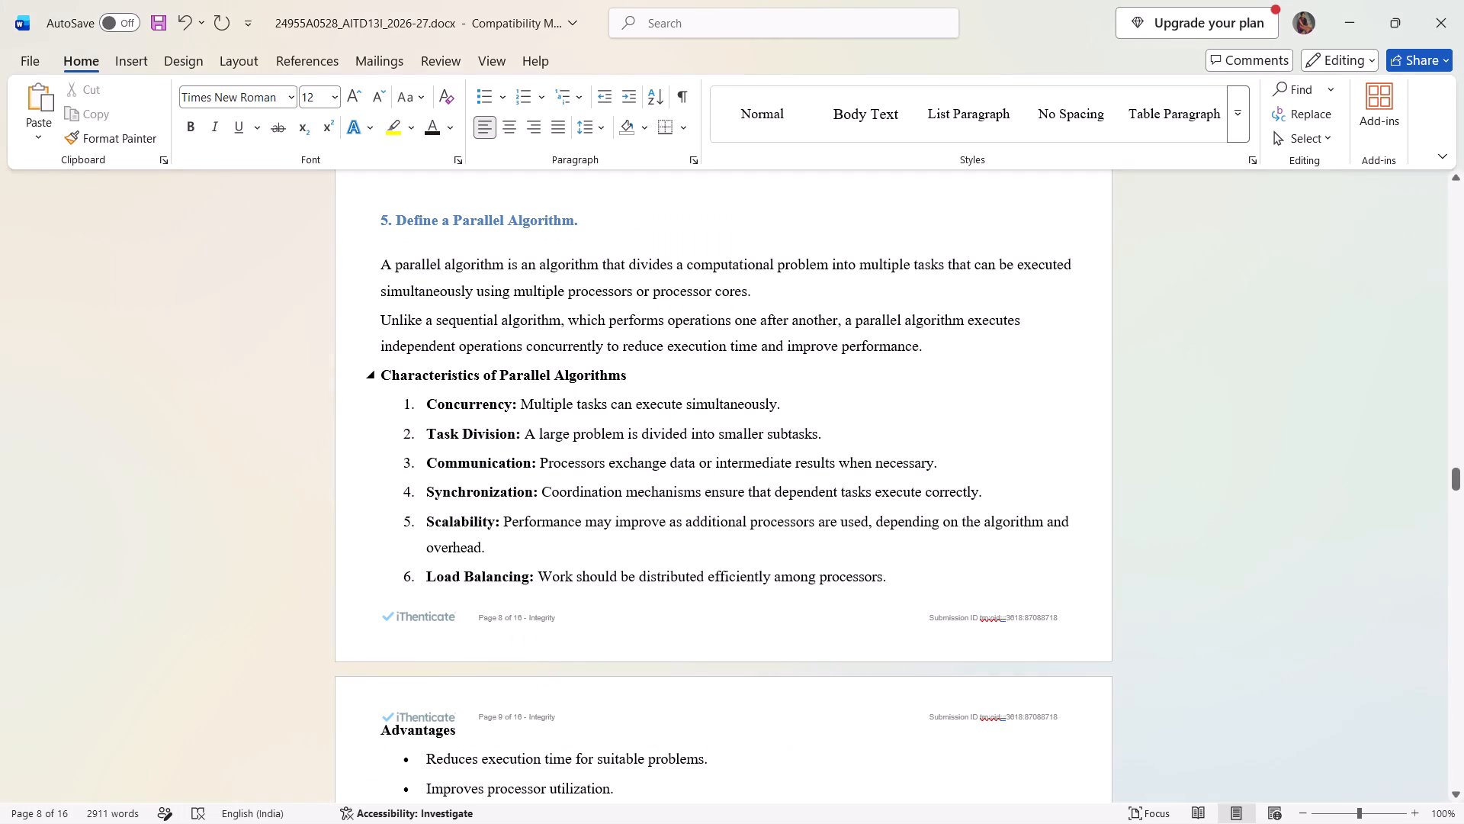
drag(580, 216, 463, 224)
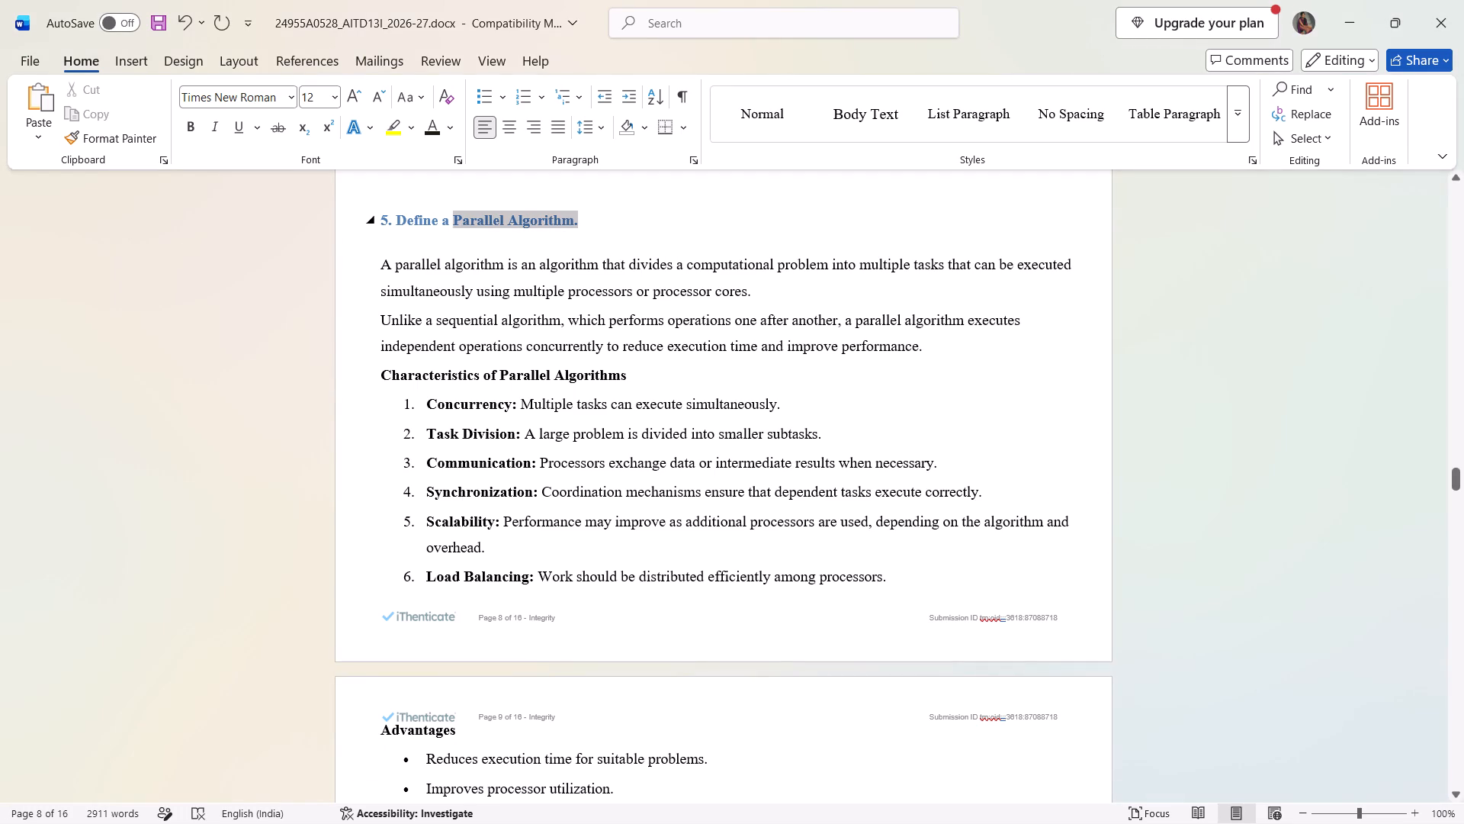
drag(463, 224, 444, 225)
key(ctrl+v)
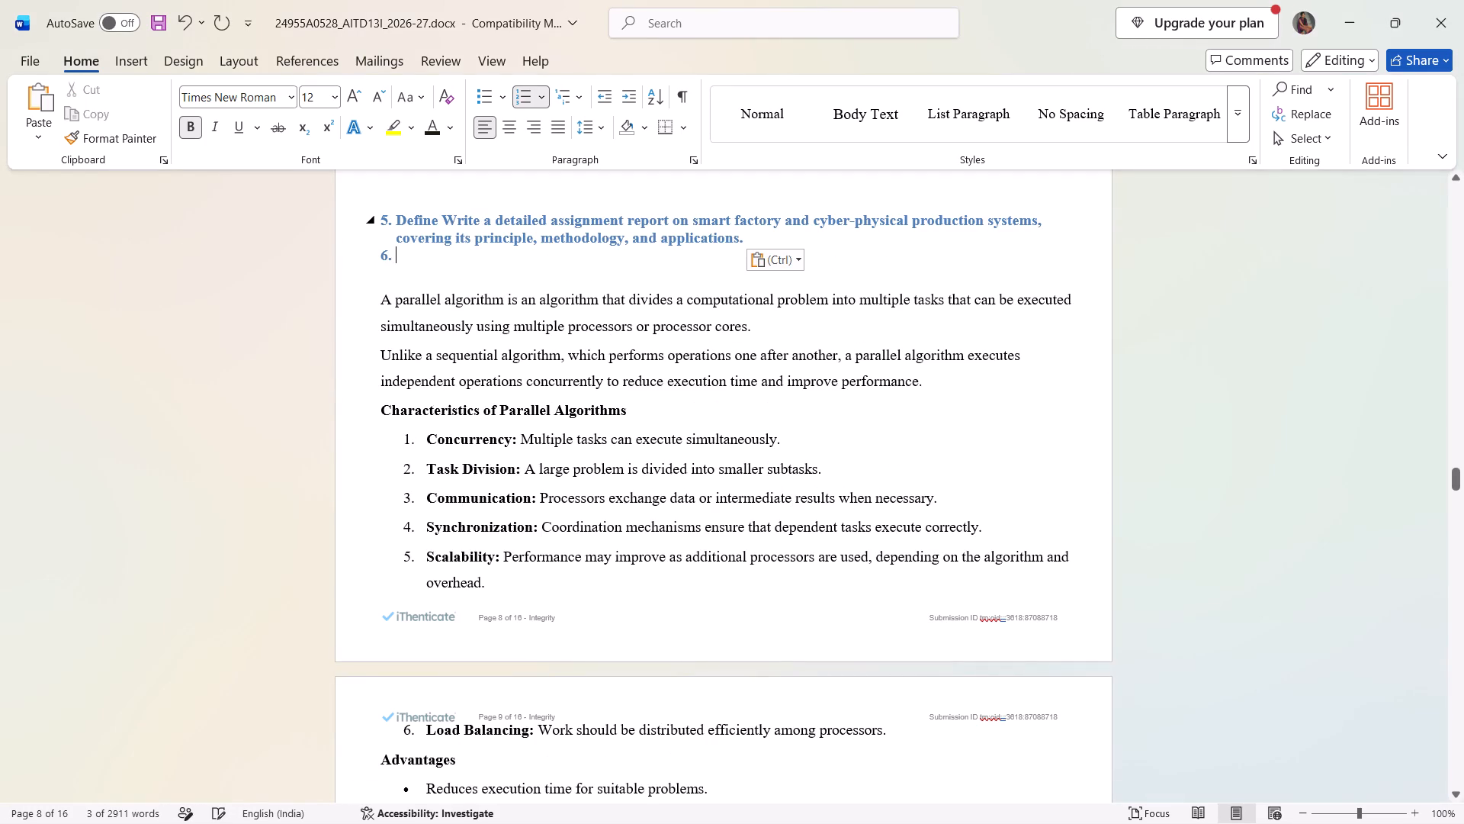
key(BackSpace)
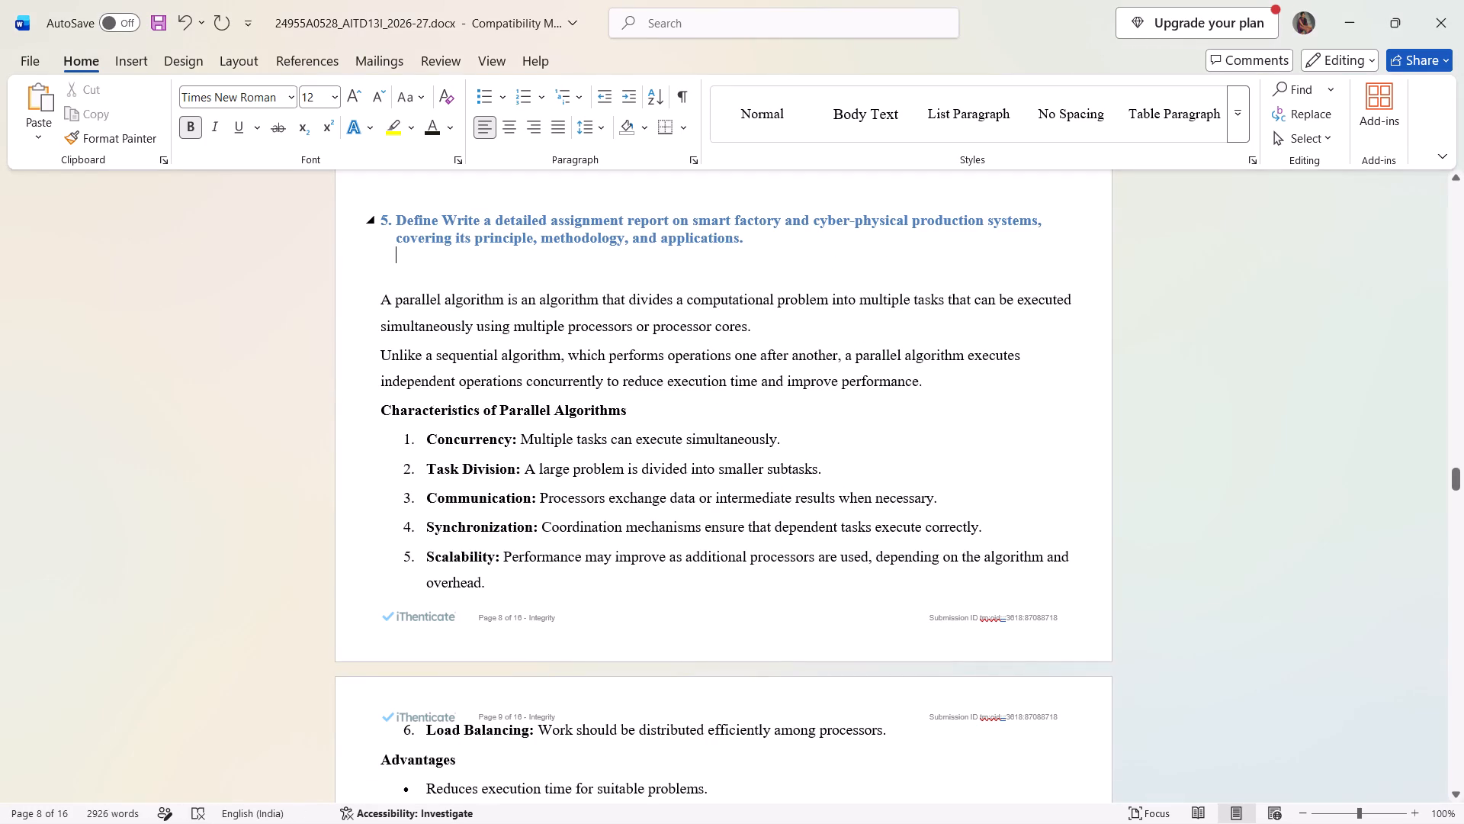
double_click(418, 214)
key(BackSpace)
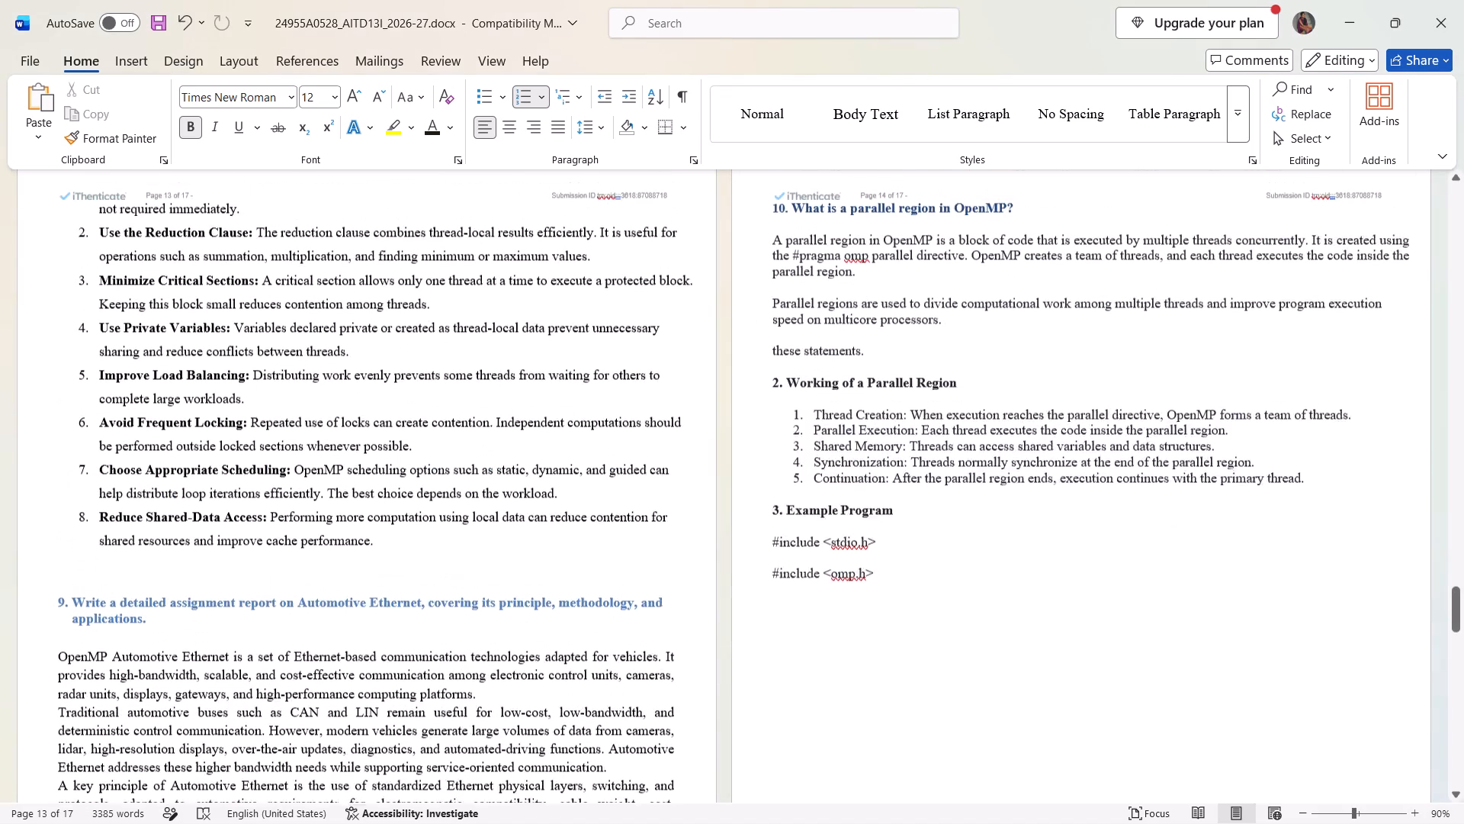
scroll(900, 382, up, 1)
drag(906, 668, 786, 331)
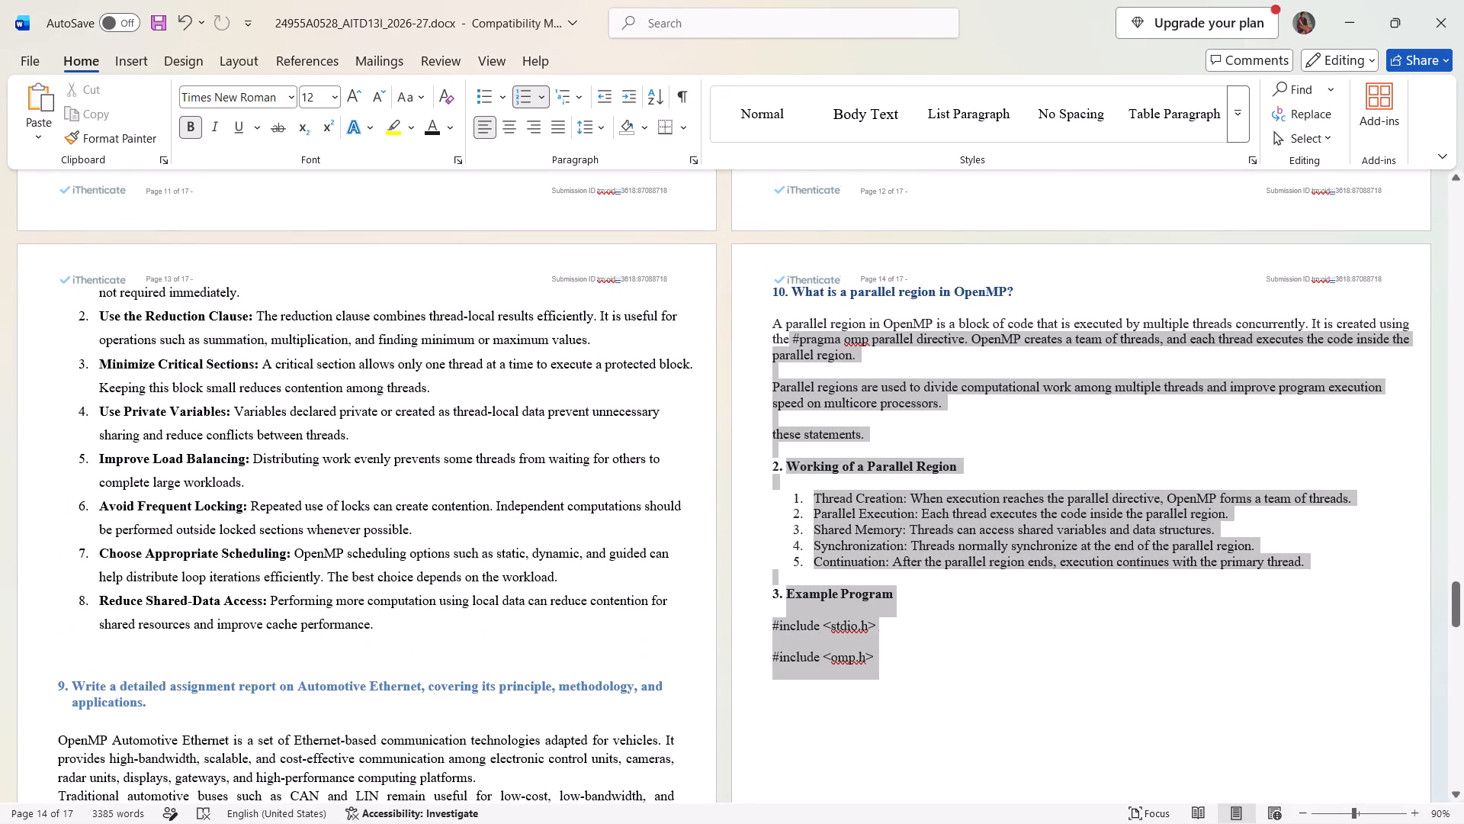
drag(786, 331, 785, 330)
key(ctrl+v)
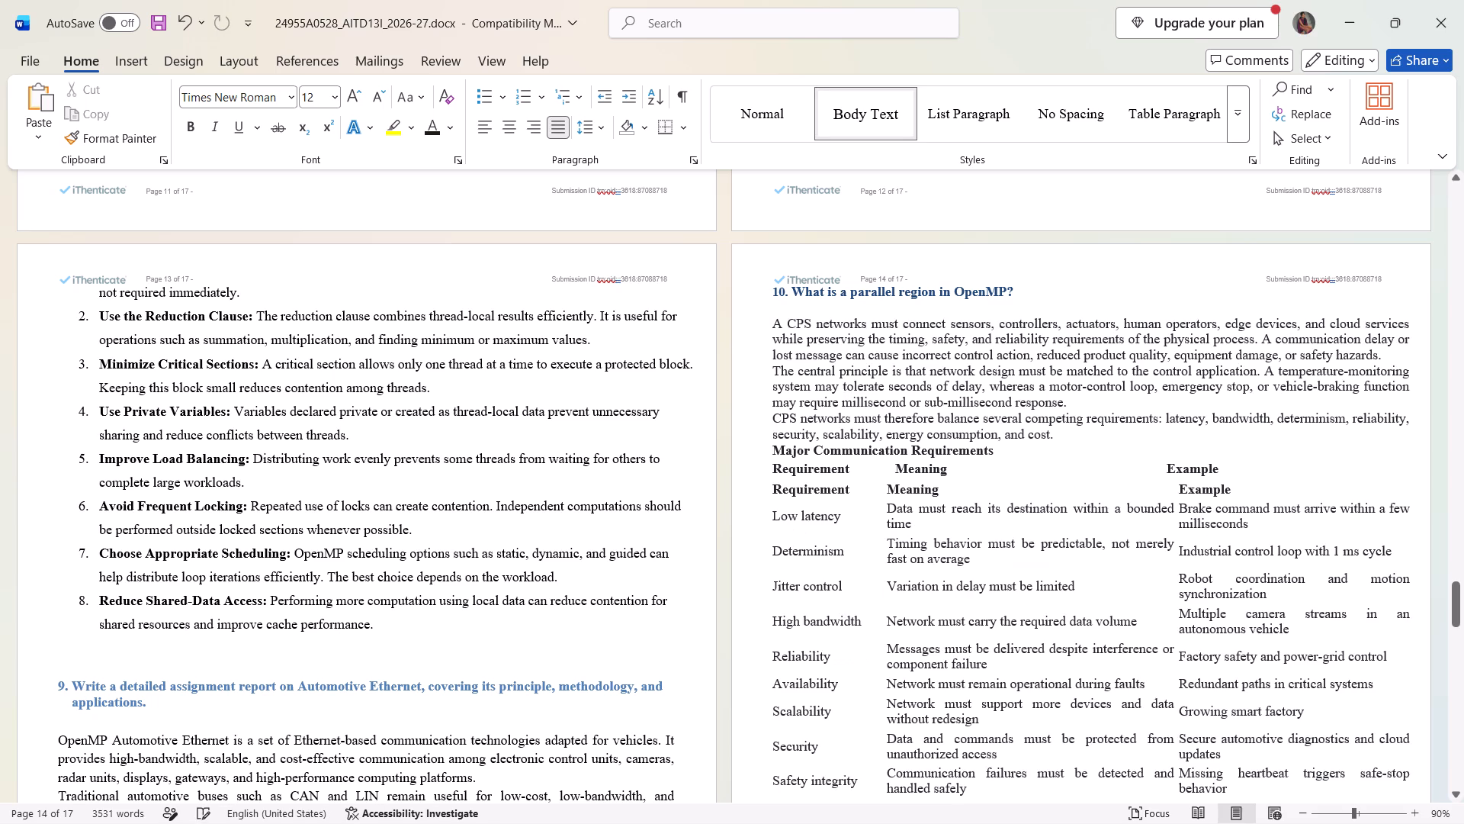
Insert a blank line above the Major Communication Requirements heading in the question 10 answer.
click(1053, 438)
key(Return)
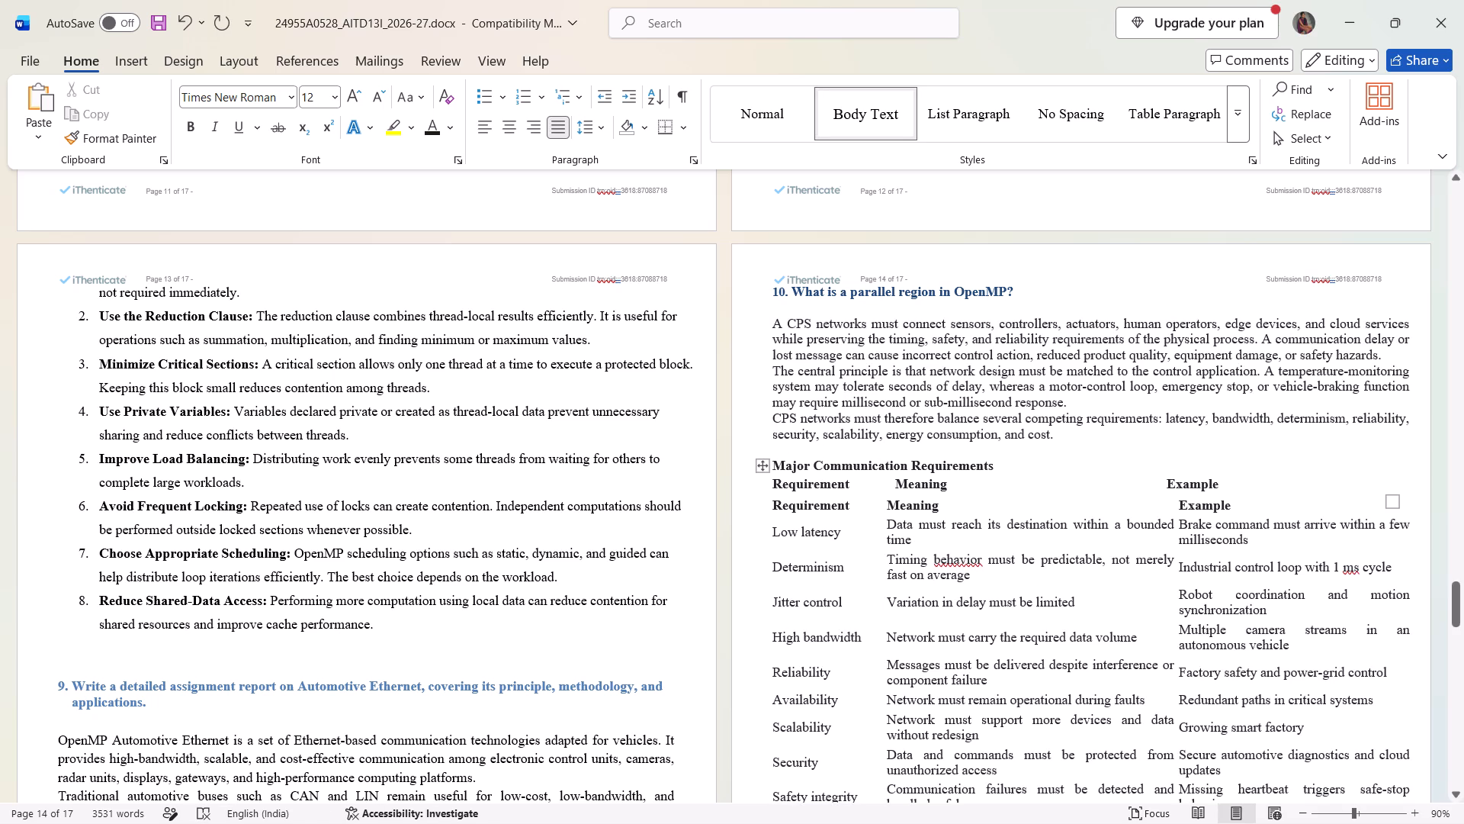
Delete the duplicate Requirement, Meaning and Example labels directly below the Major Communication Requirements heading, keeping the table's second header row.
double_click(844, 482)
key(Delete)
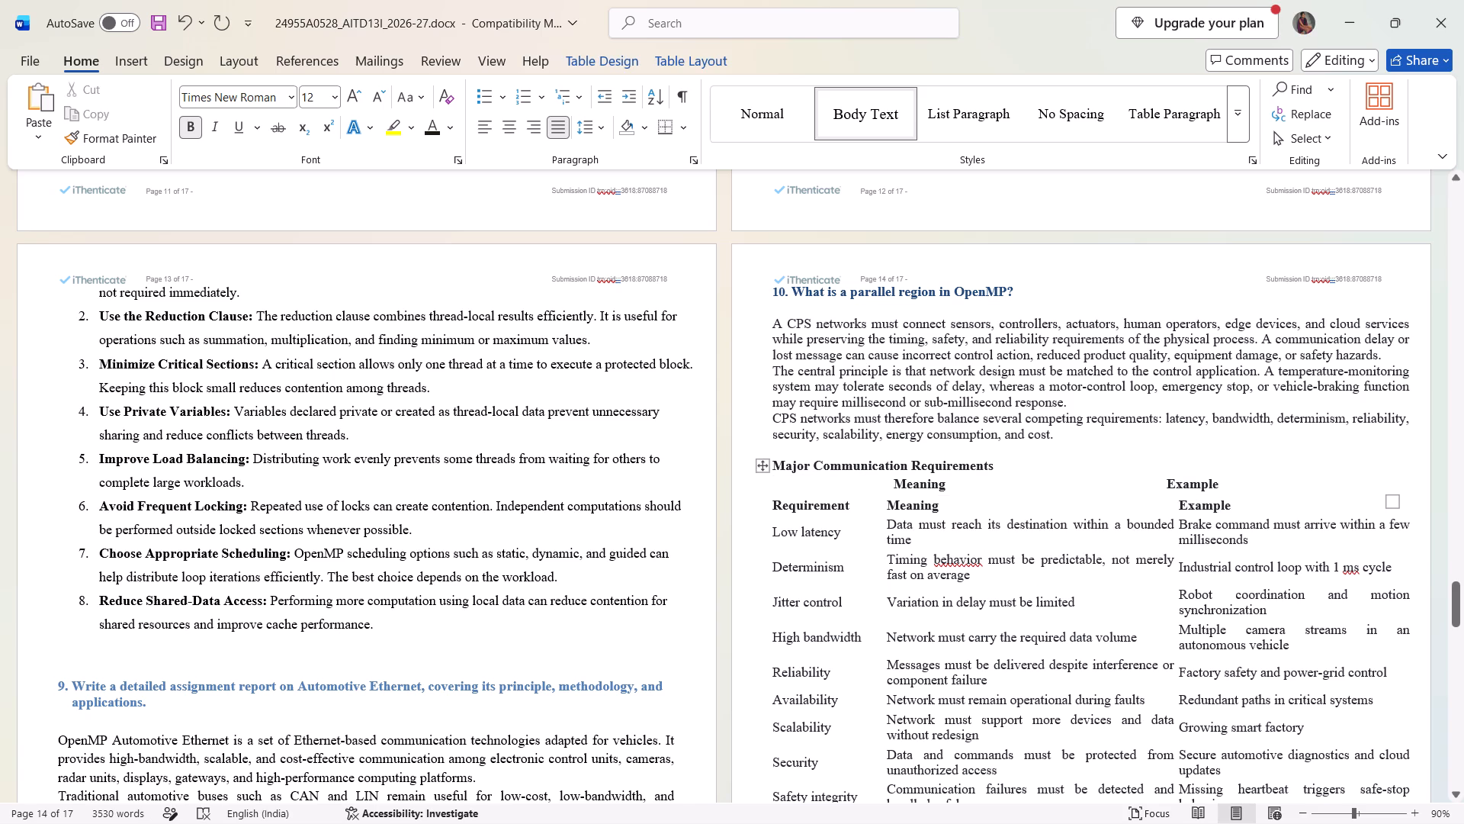
double_click(936, 488)
key(Delete)
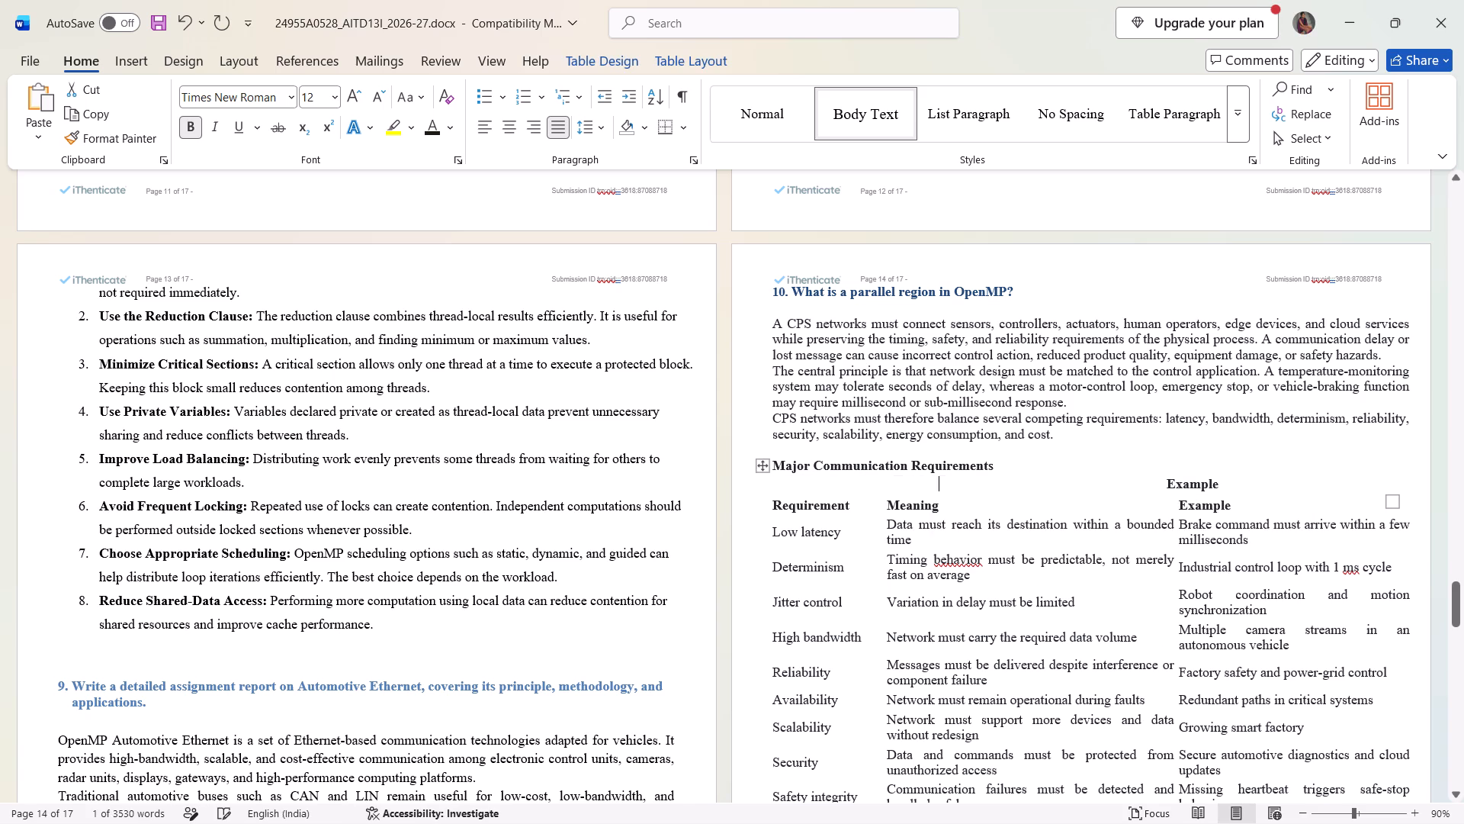
double_click(1218, 487)
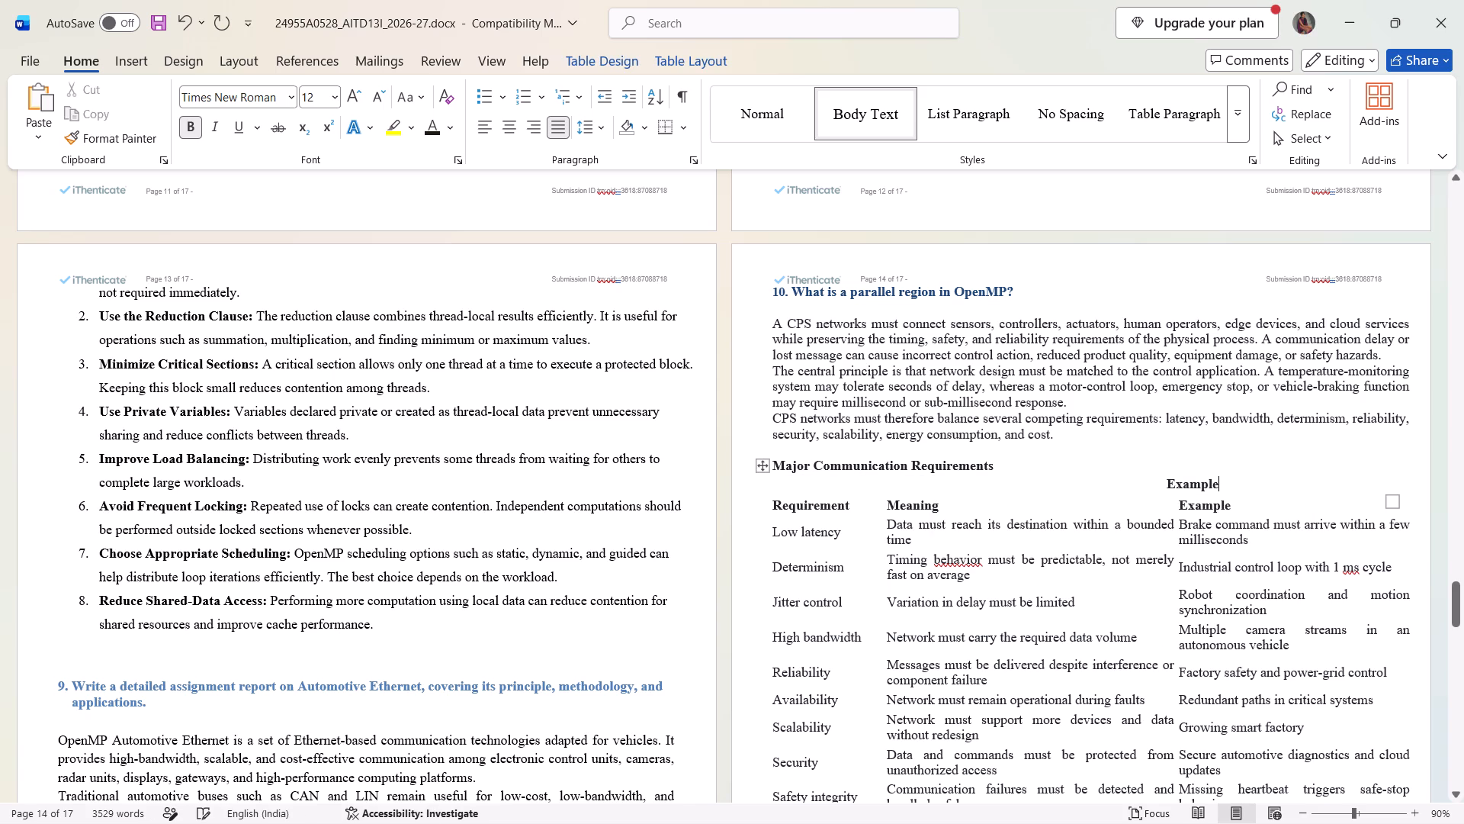
key(Delete)
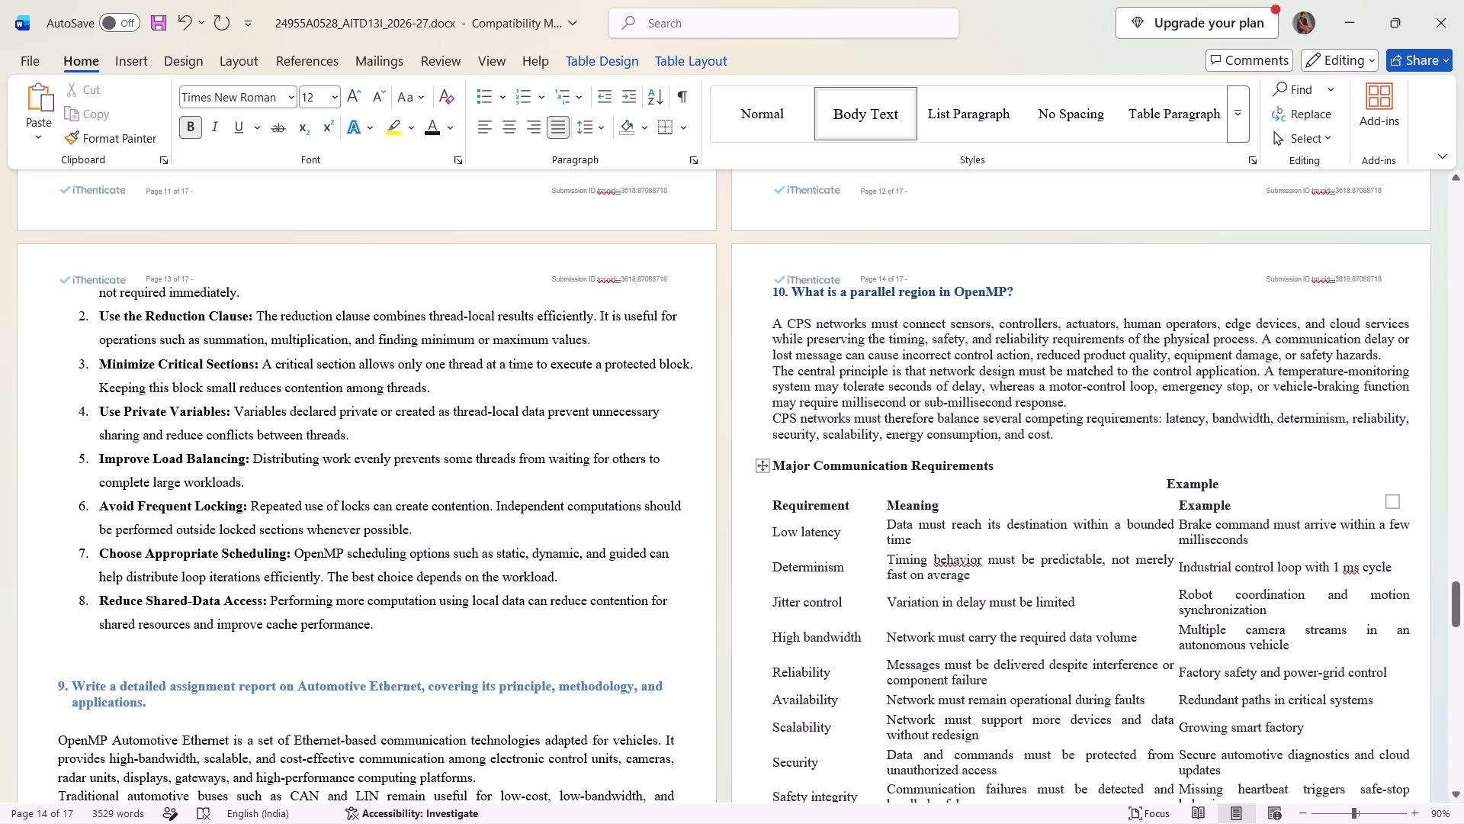
double_click(1199, 483)
key(Delete)
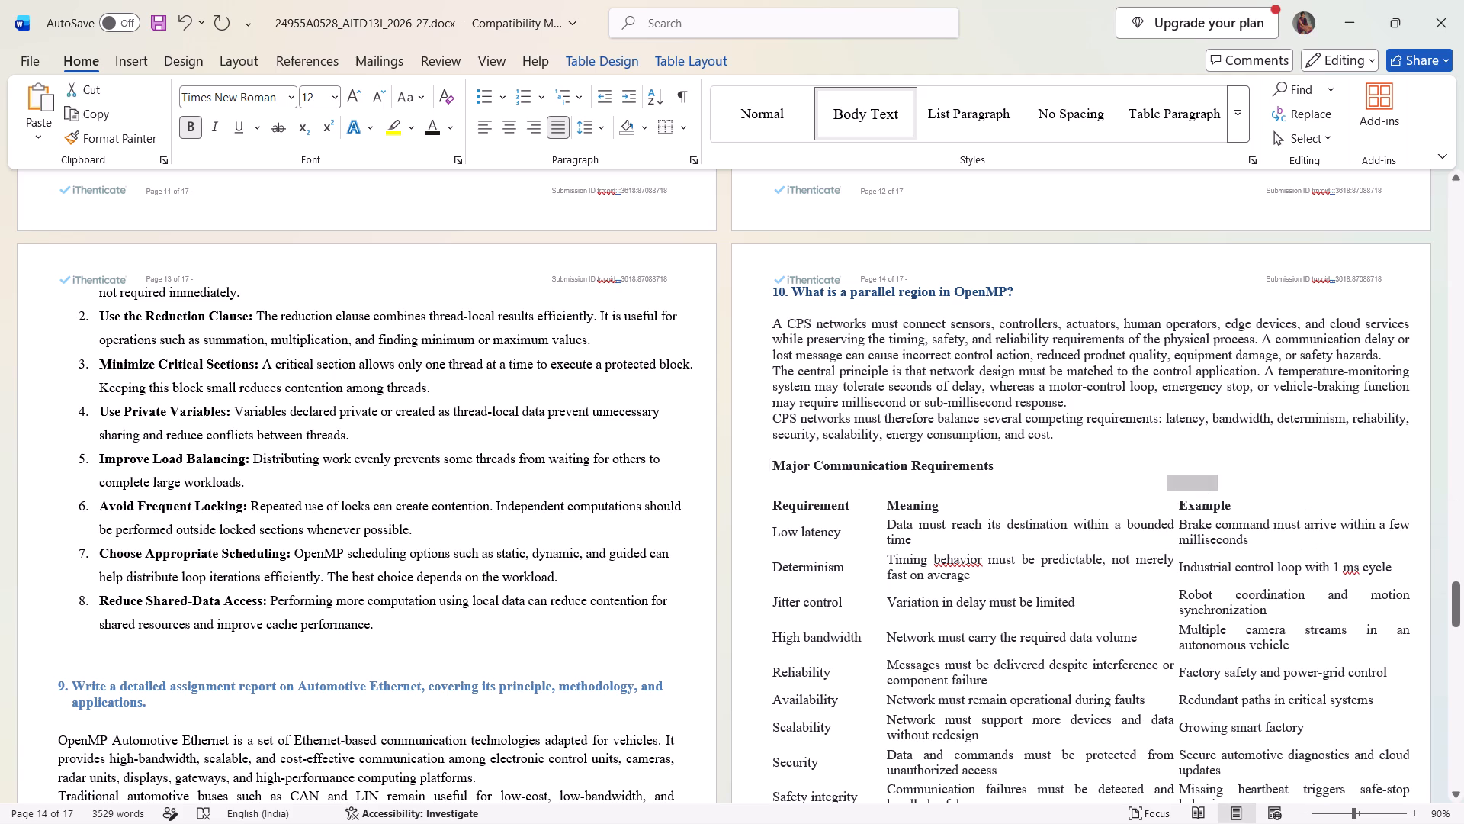
scroll(1199, 483, down, 1)
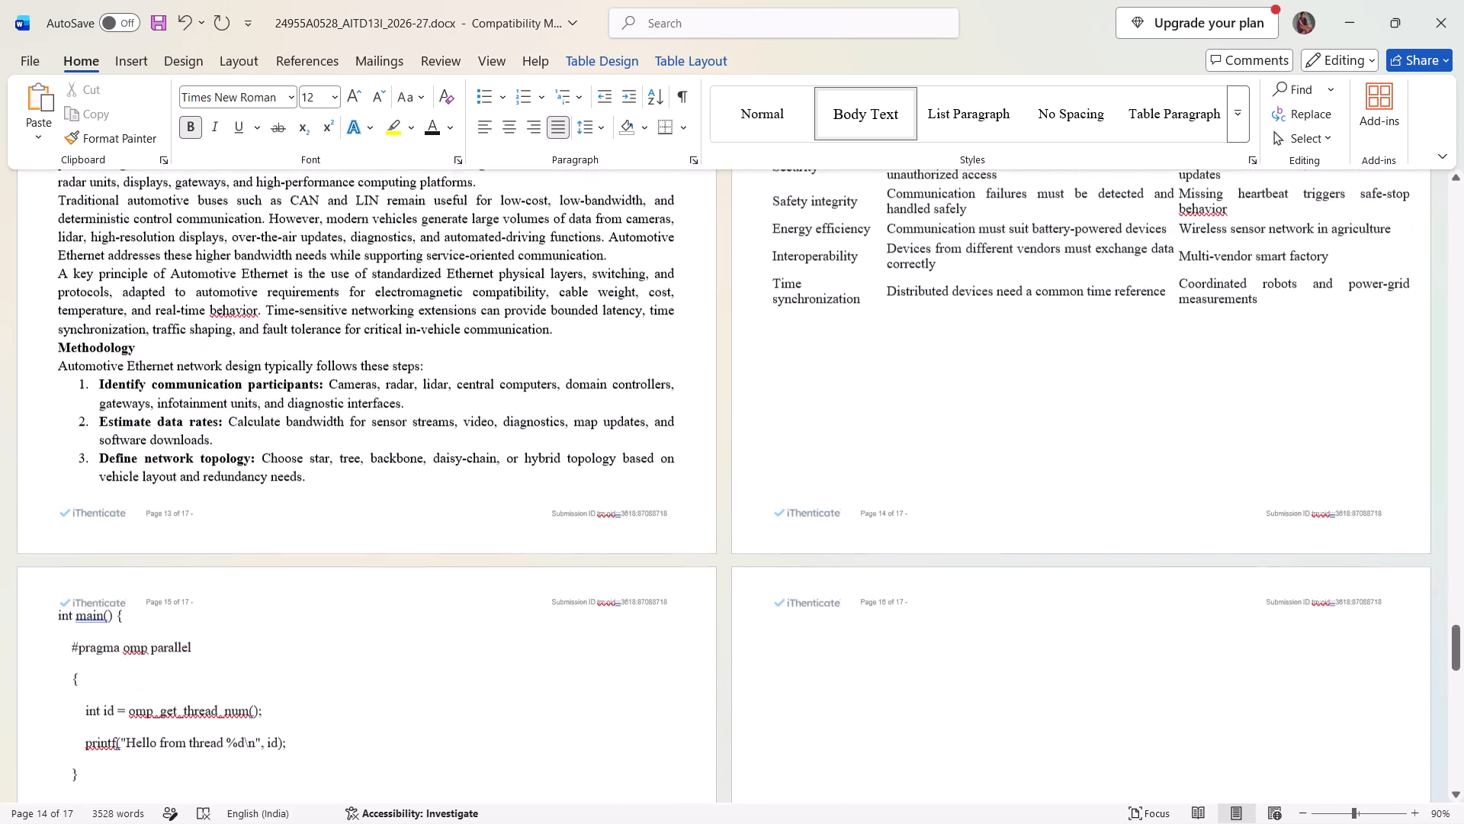
scroll(1199, 483, down, 1)
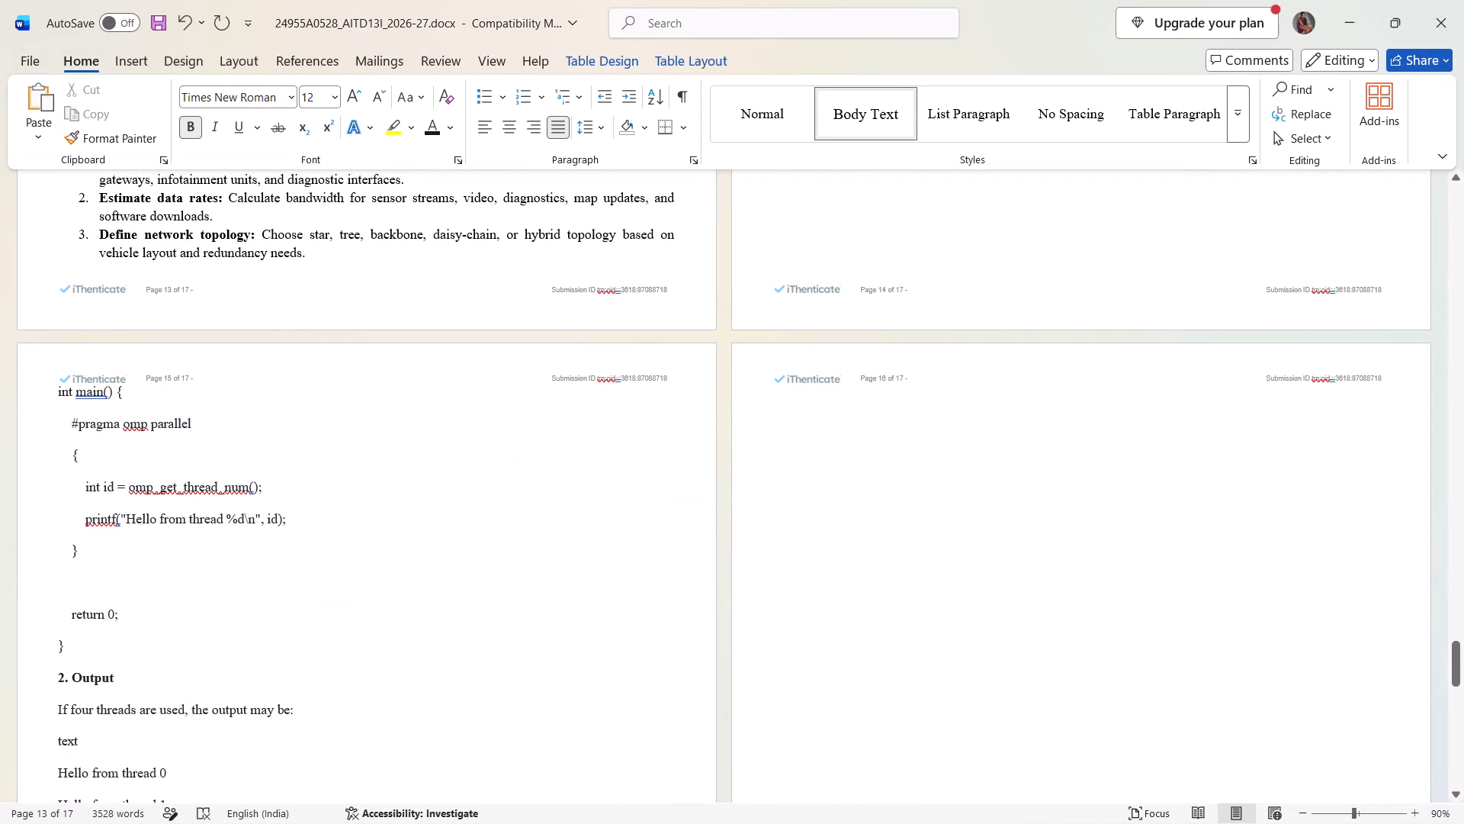
Delete the leftover OpenMP answer after the requirements table, from int main() through the Conclusion paragraph on parallel regions.
drag(58, 389, 326, 823)
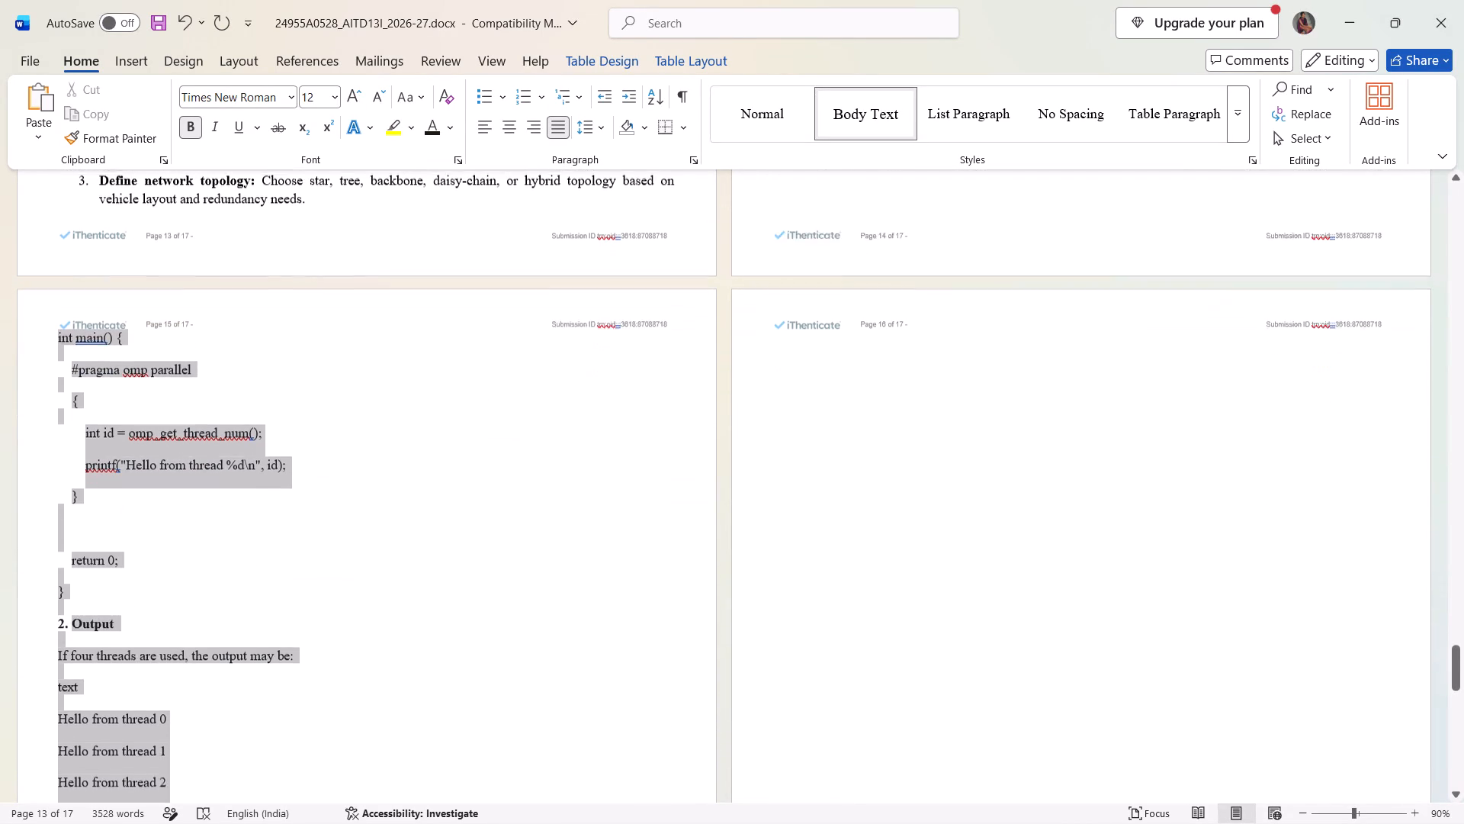
drag(326, 823, 607, 506)
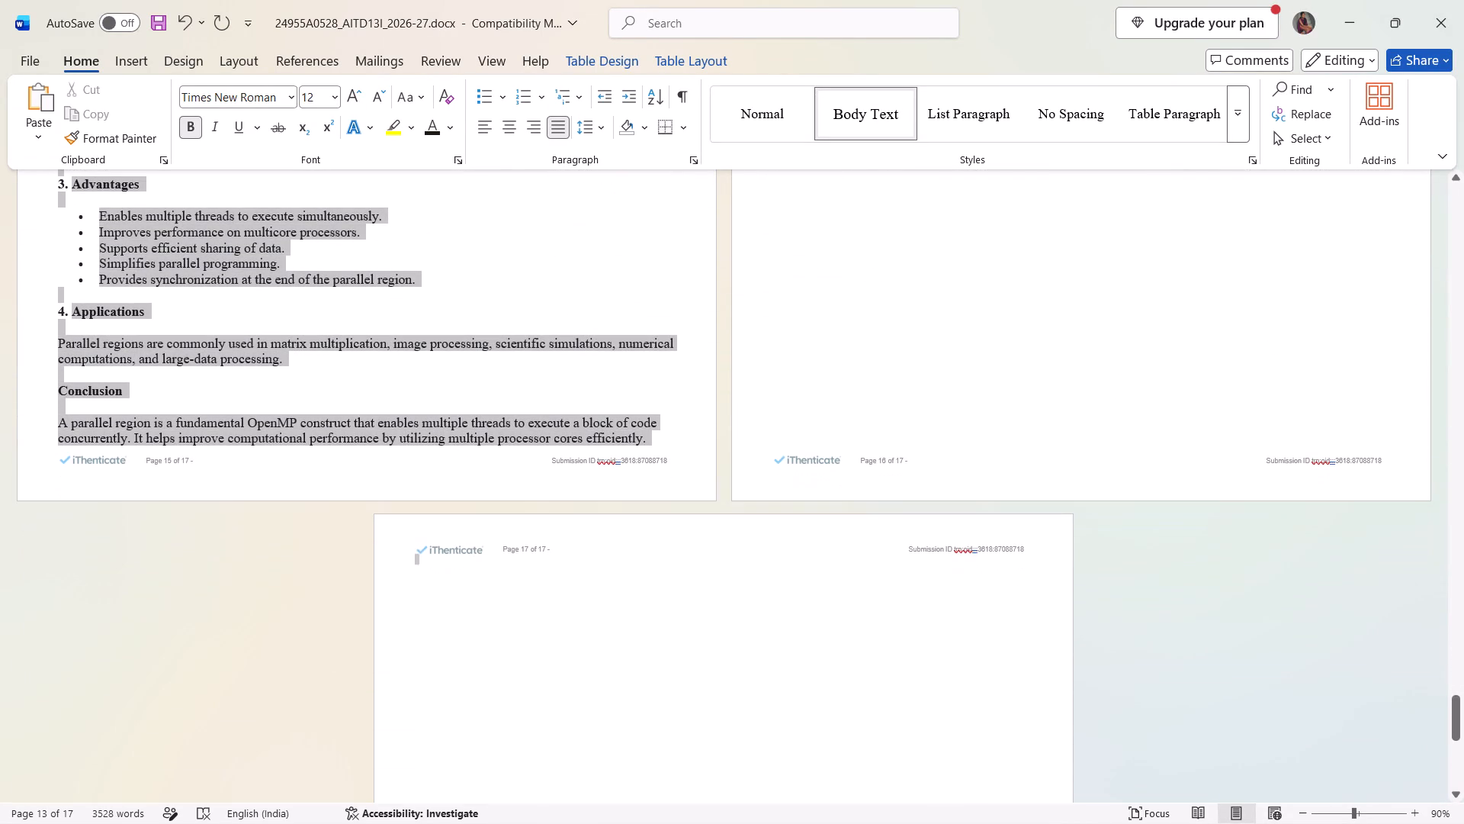
drag(607, 506, 702, 439)
key(Delete)
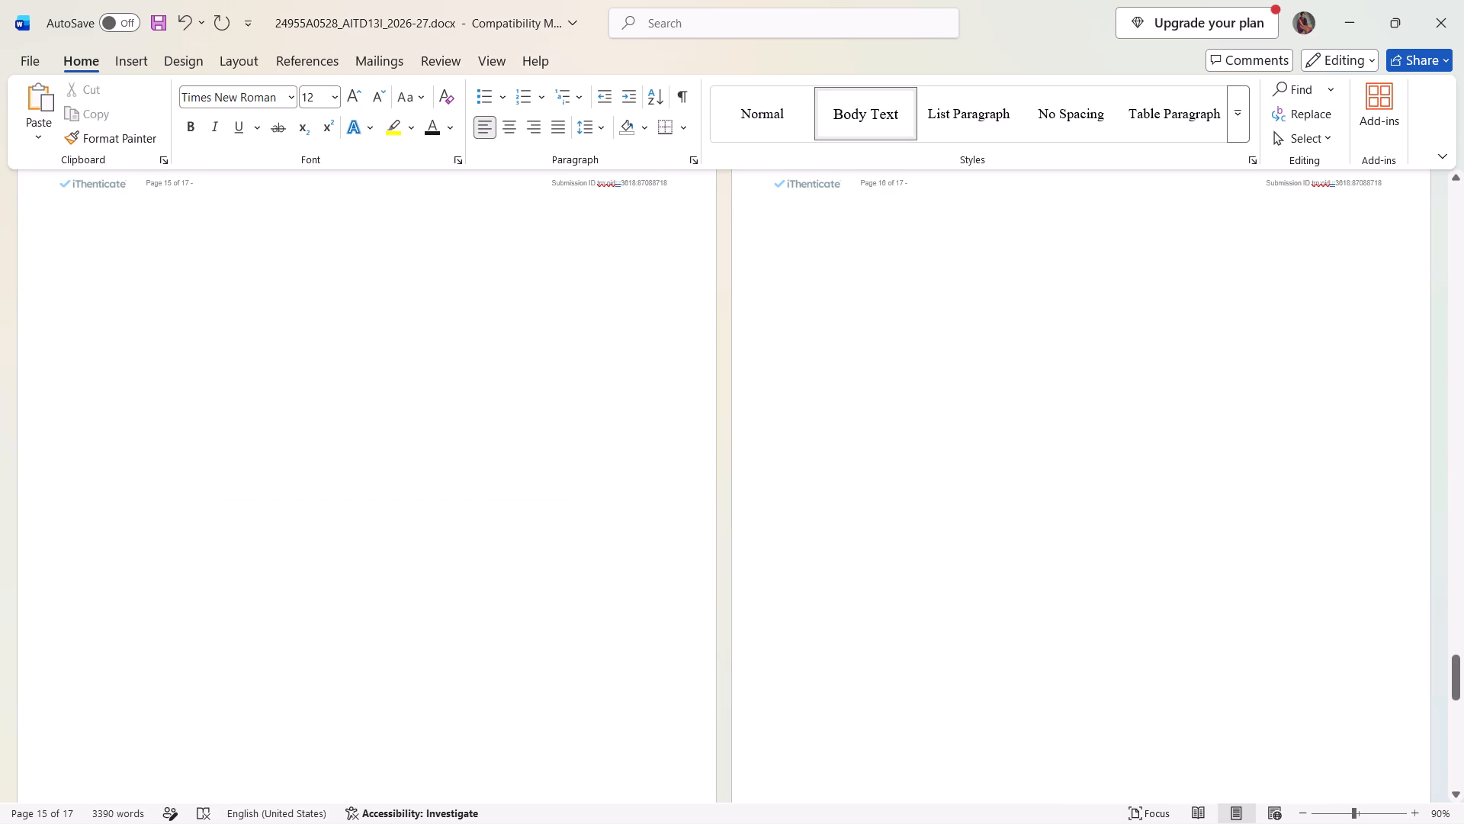
Review the edited assignment from the question 10 answer back through the earlier answers to the cover page.
scroll(702, 439, up, 1)
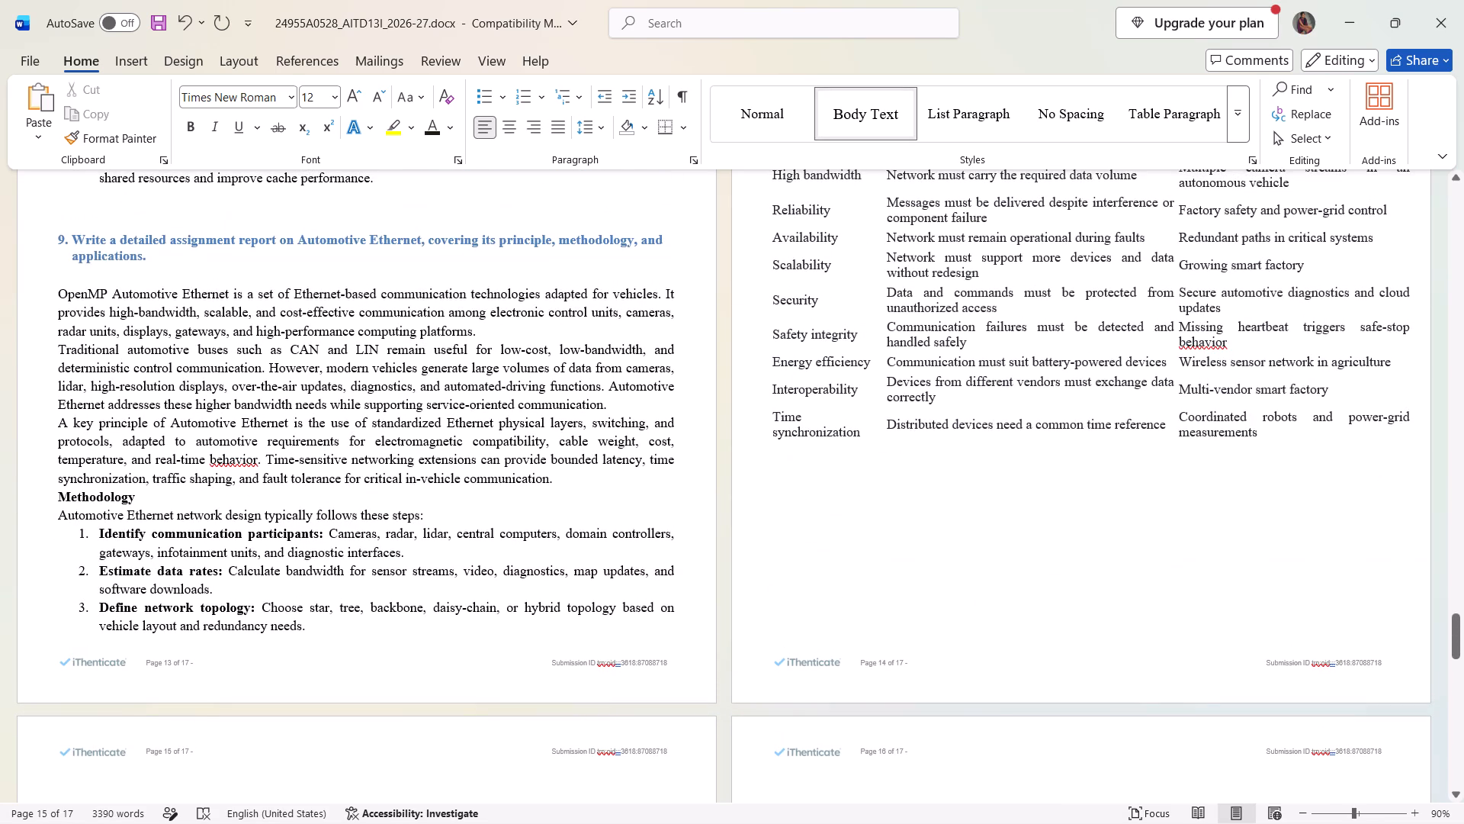
scroll(901, 527, up, 3)
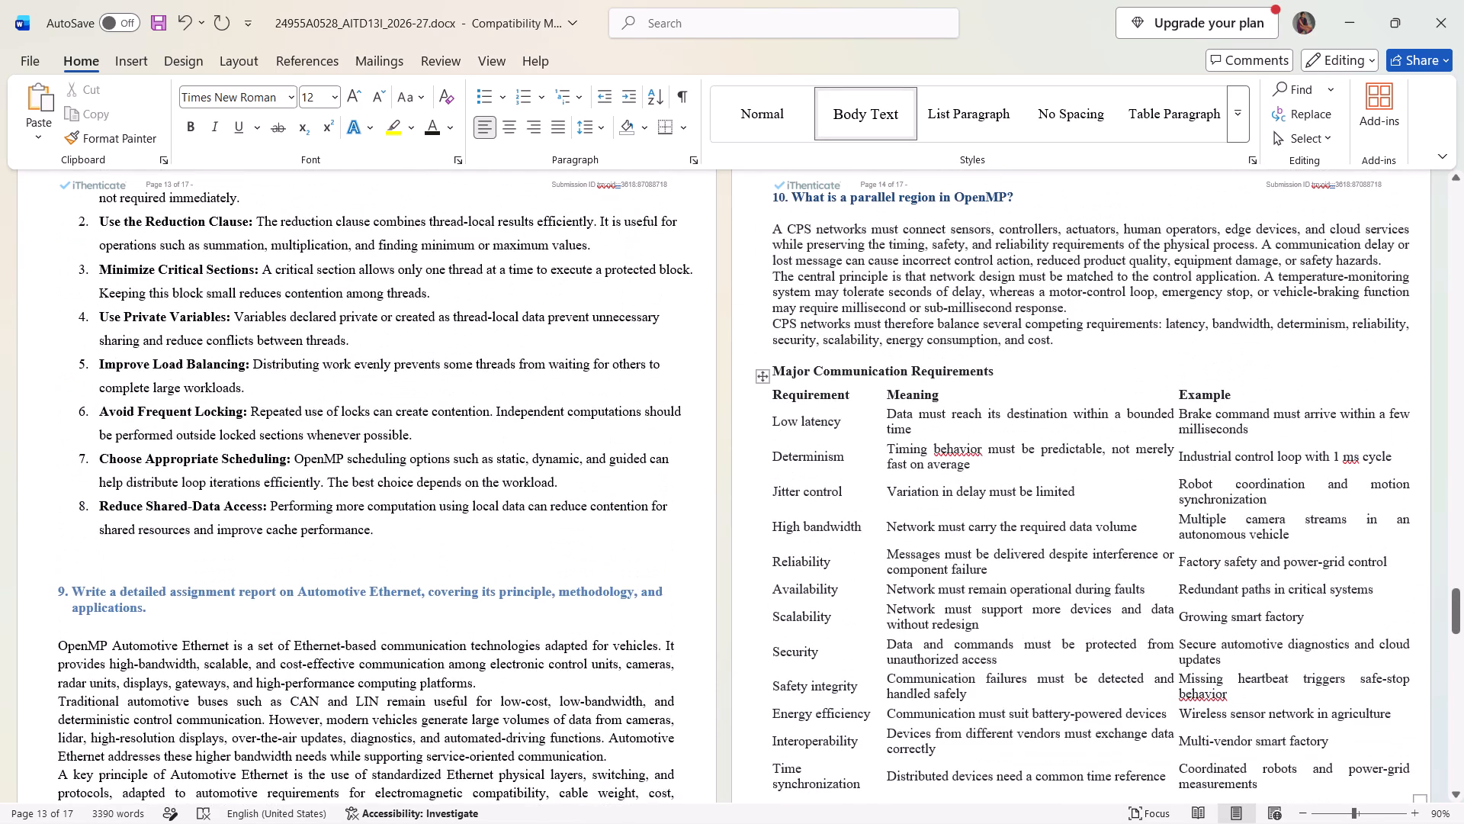
scroll(901, 527, up, 5)
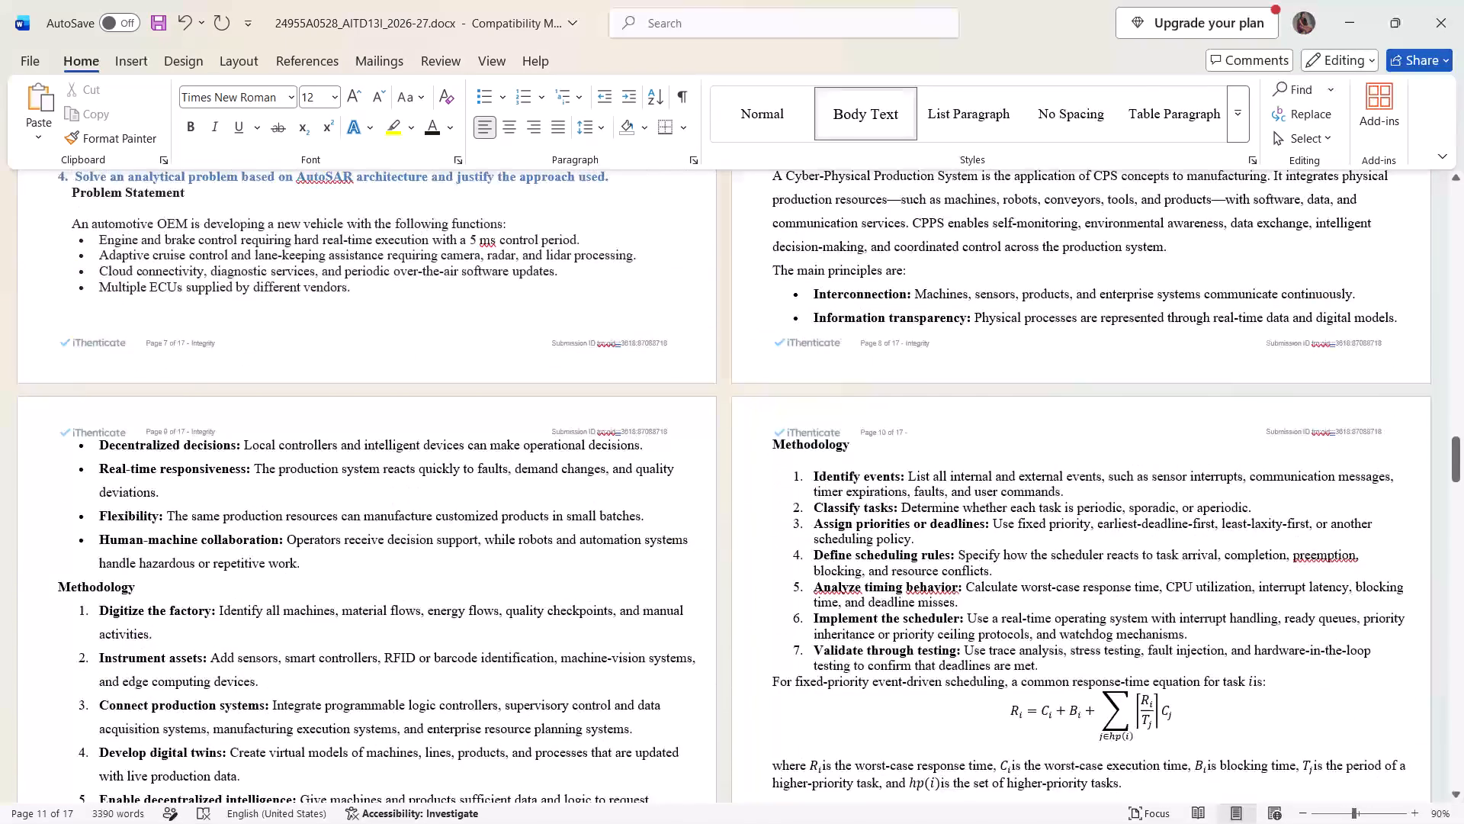
scroll(901, 527, up, 14)
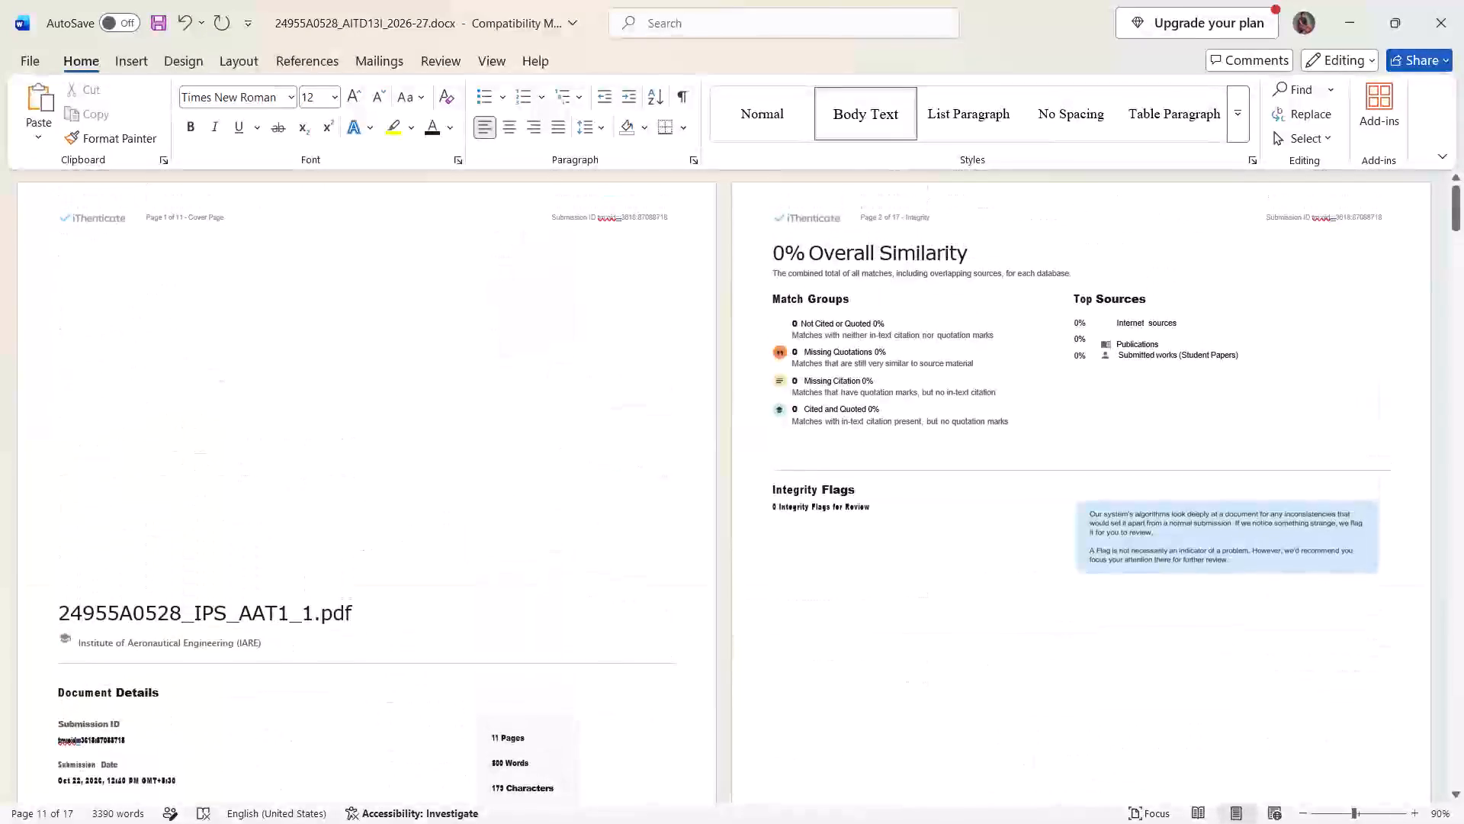
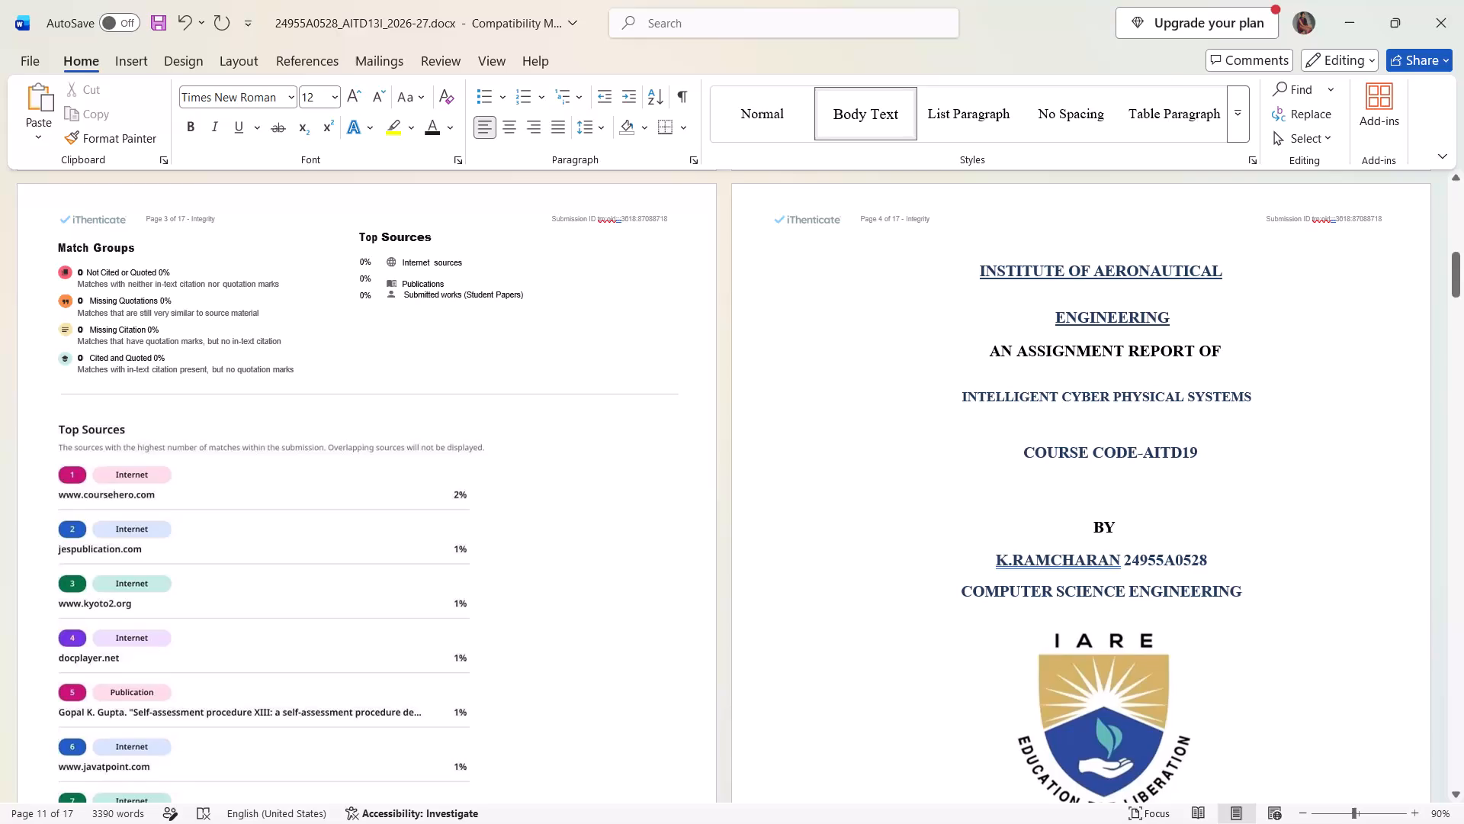
Save the assignment as a PDF named cc in the Downloads folder.
key(ctrl+p)
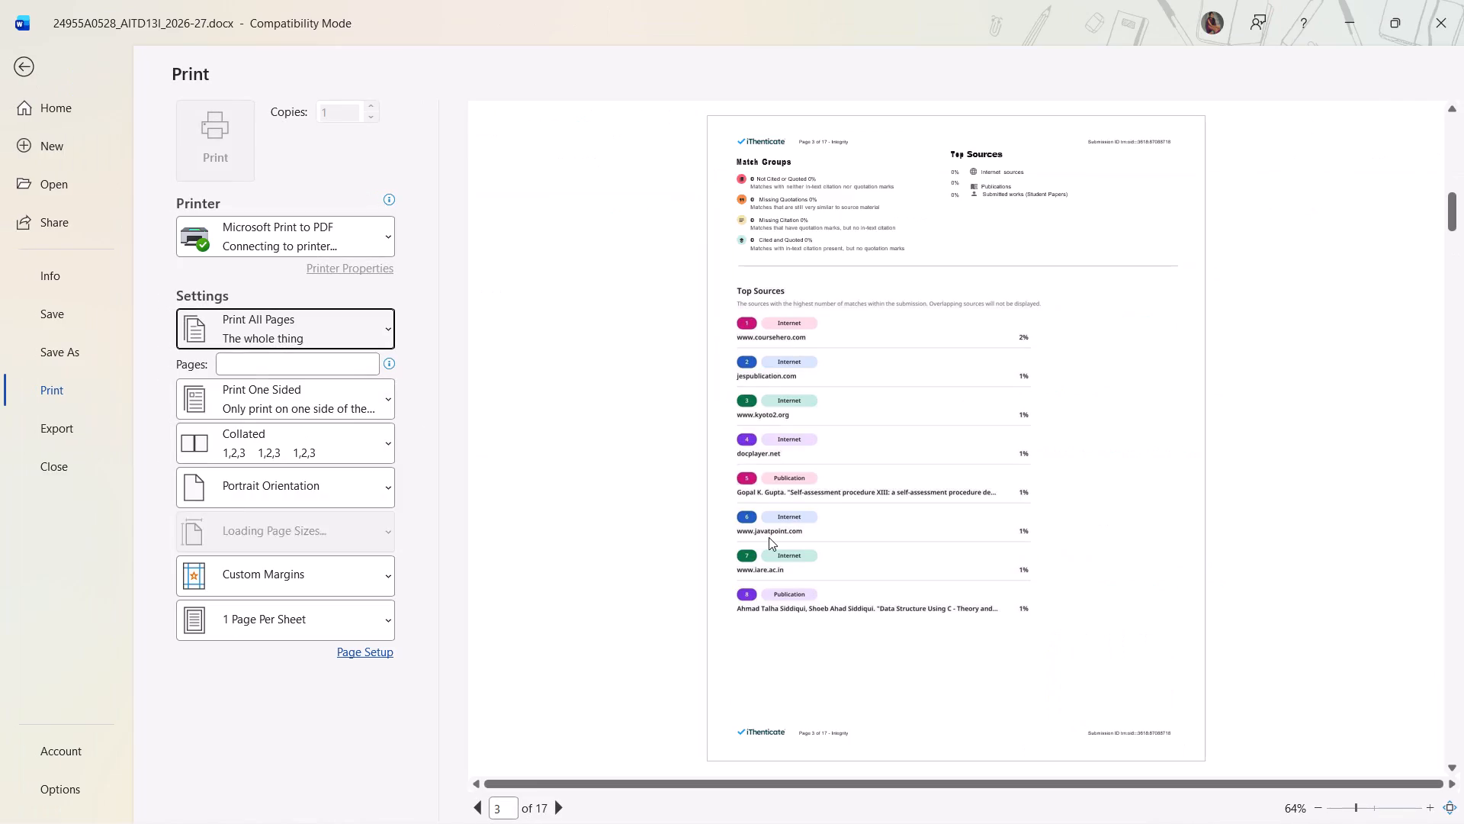
click(79, 354)
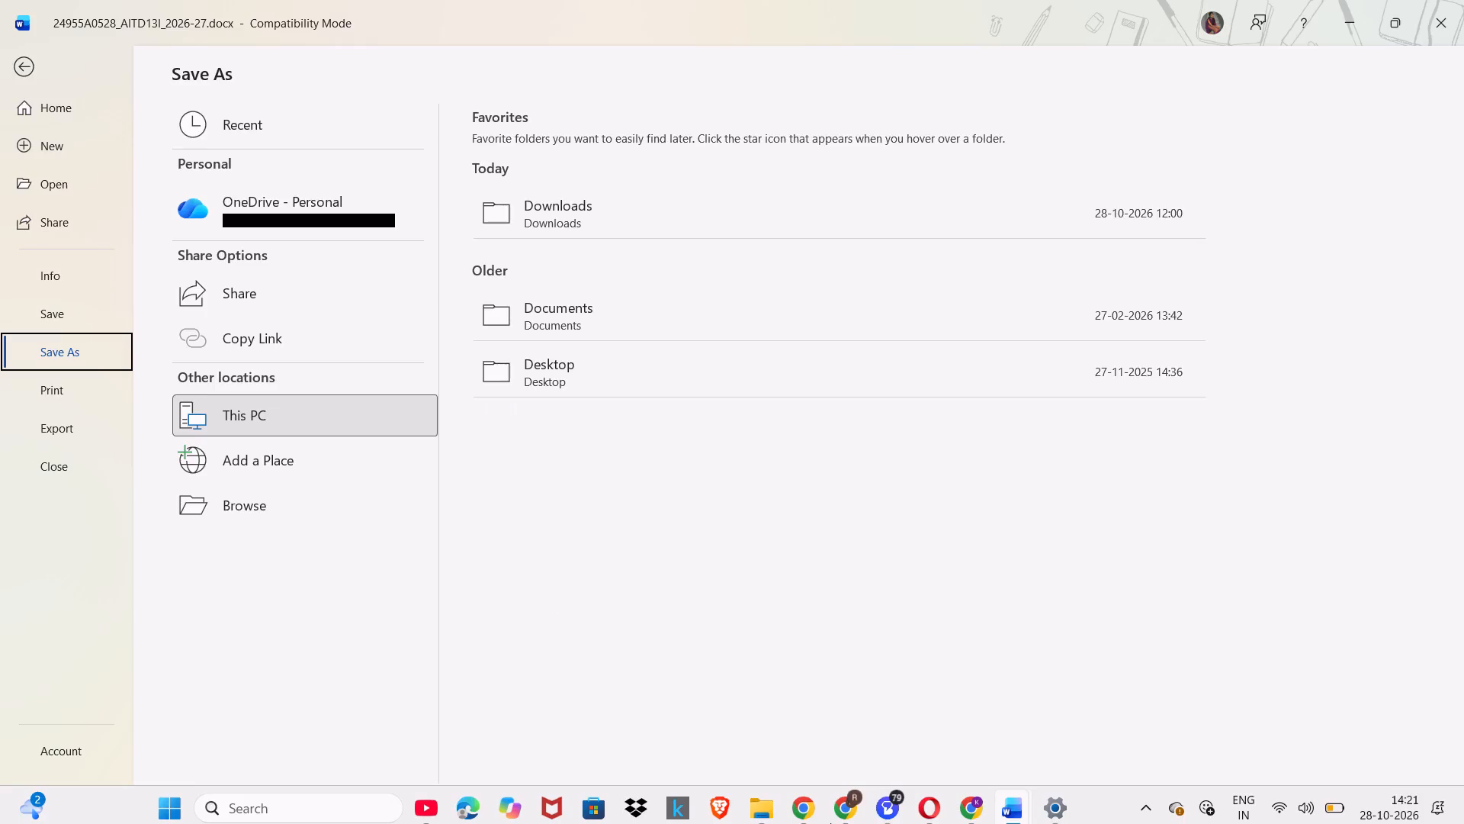
click(644, 226)
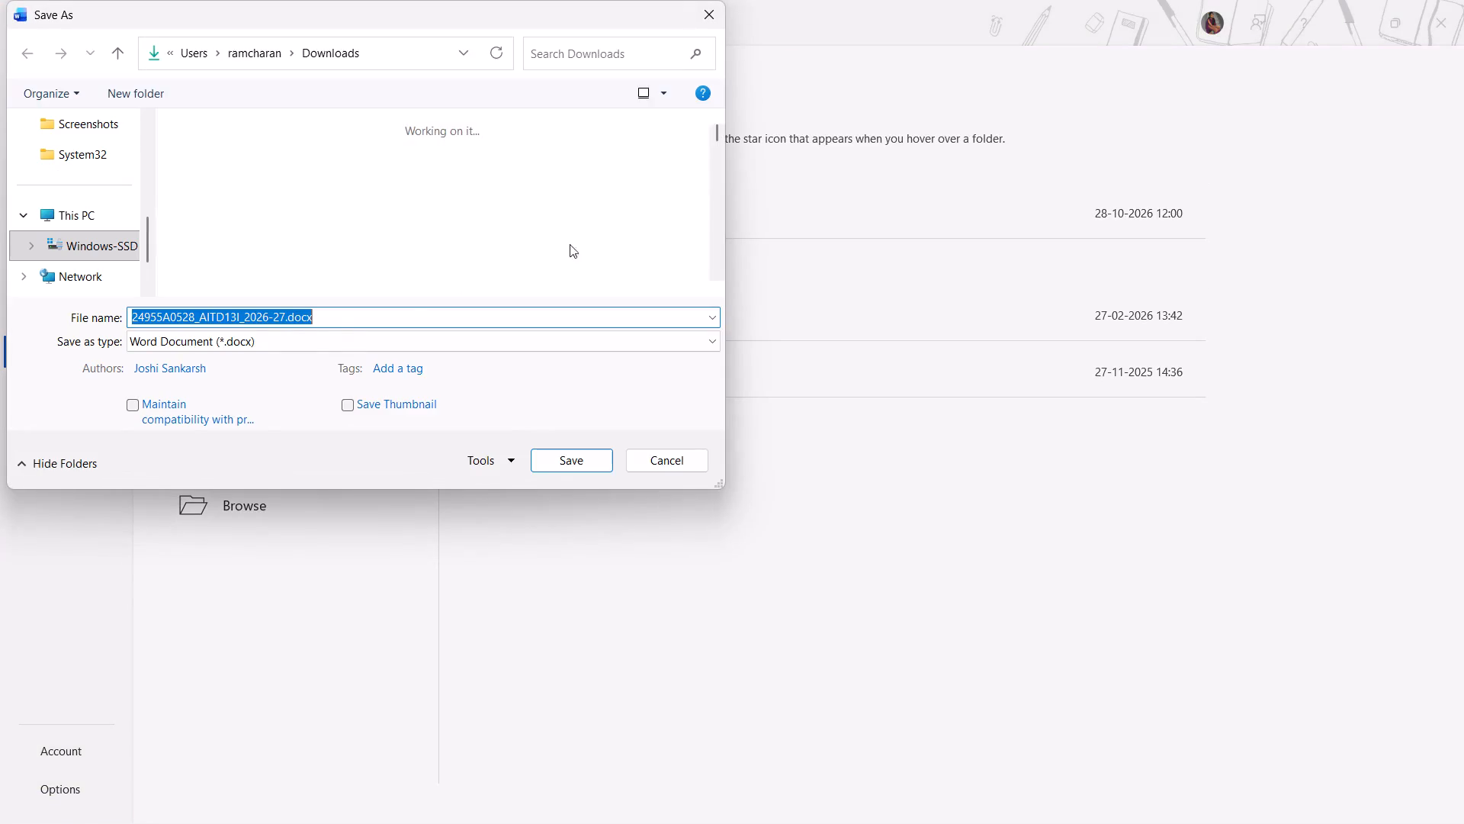
click(326, 338)
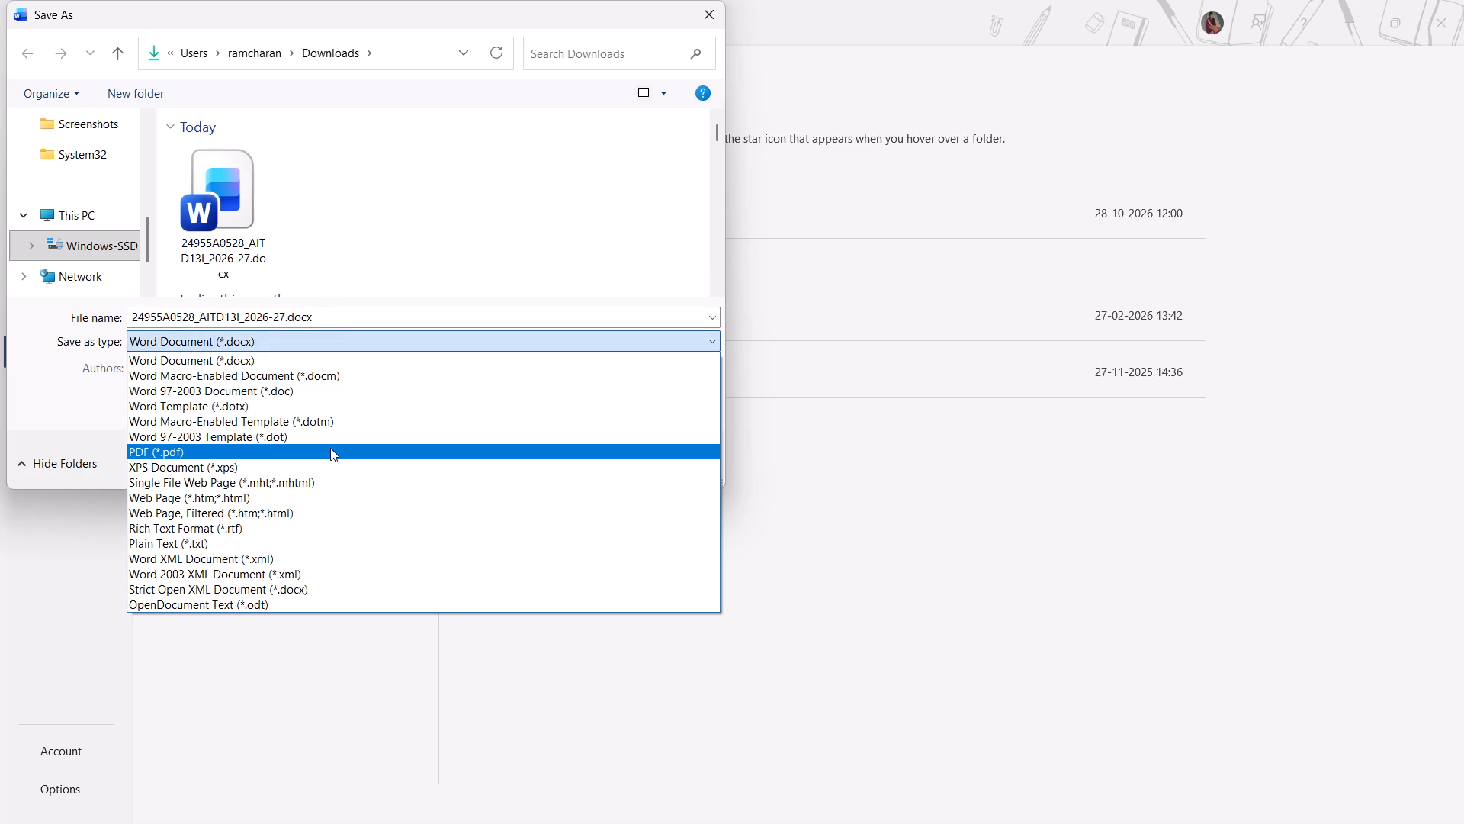
click(330, 448)
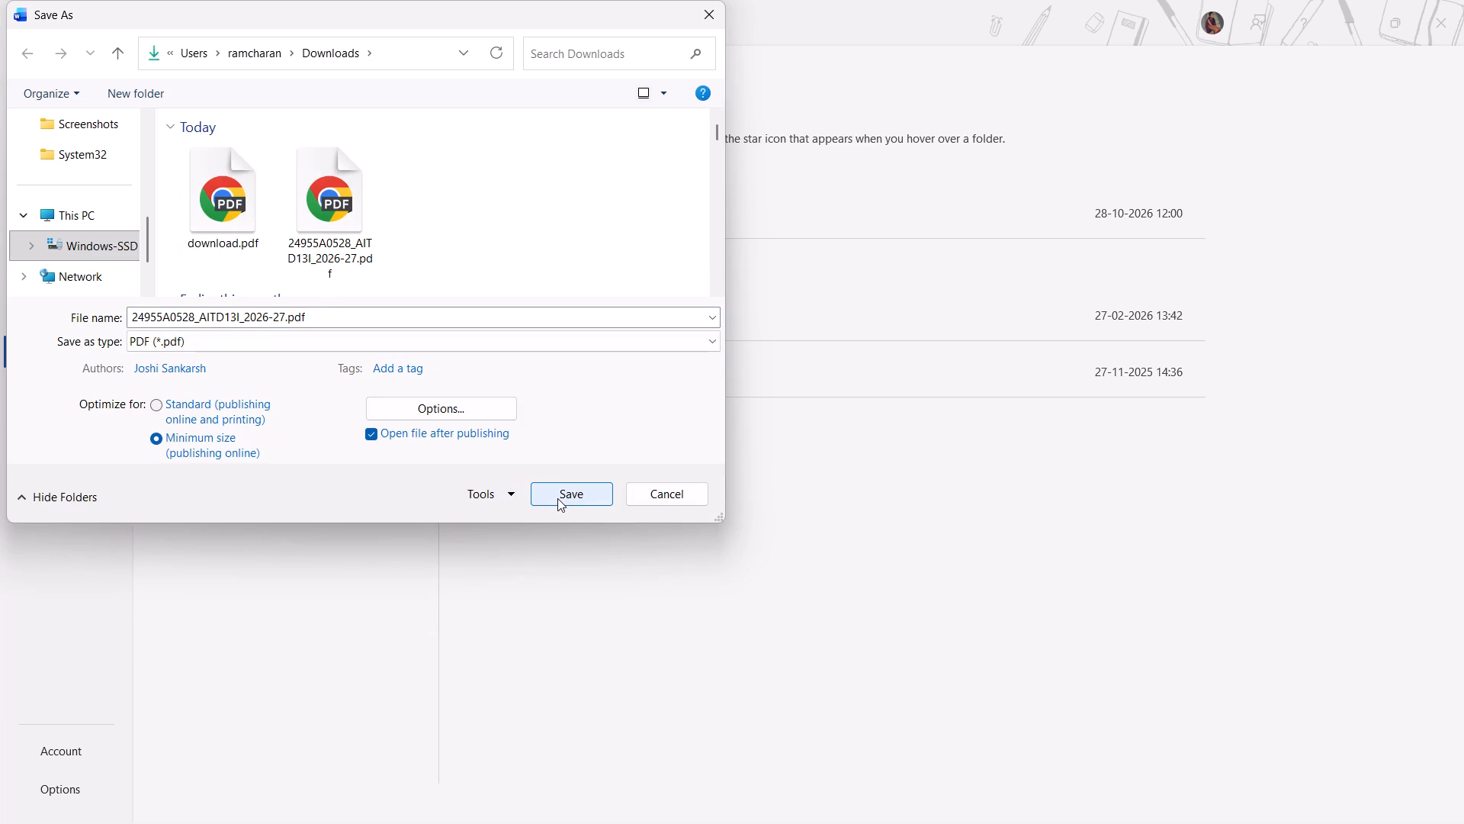
click(557, 498)
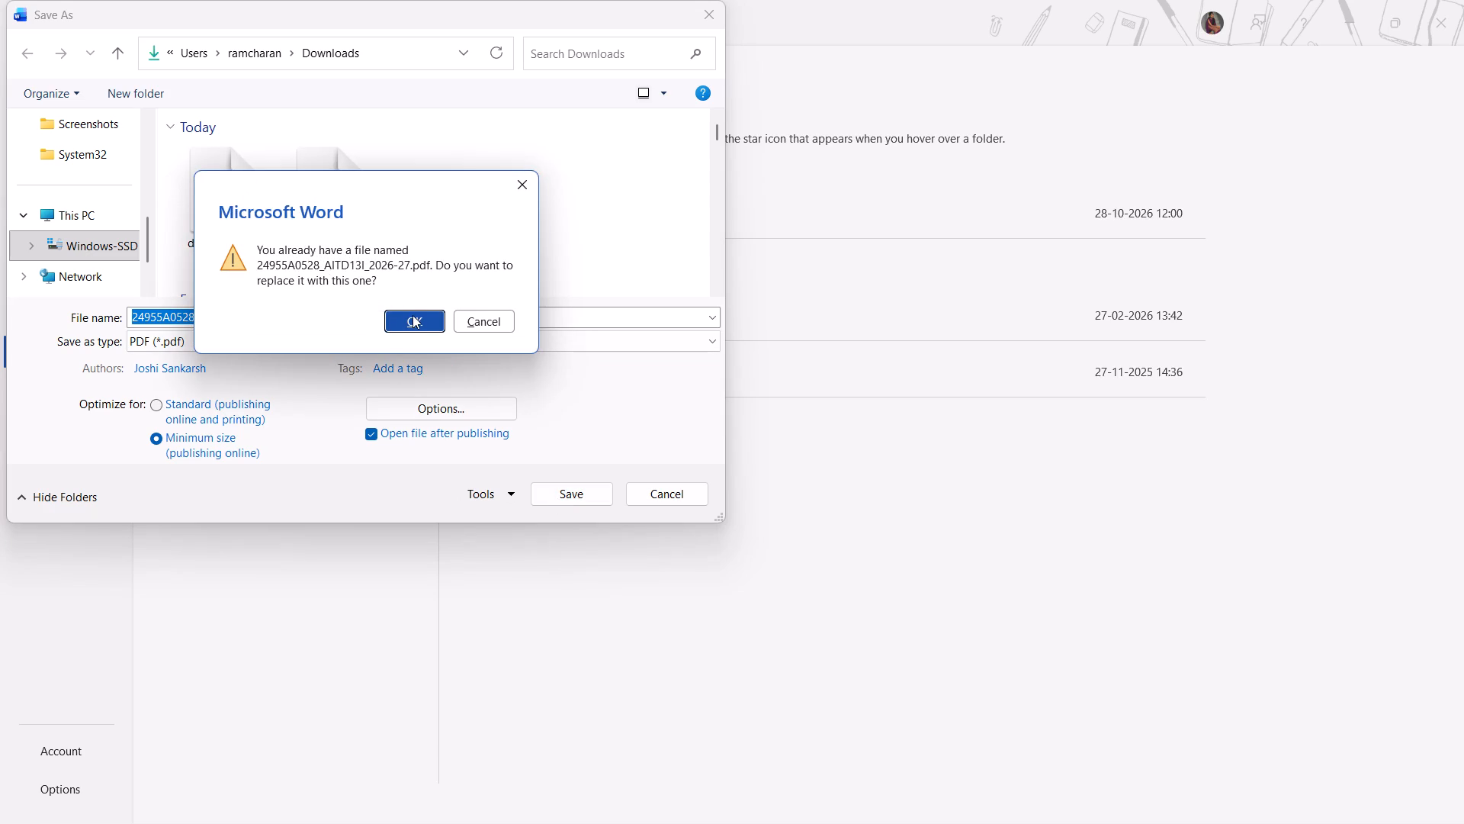
click(530, 185)
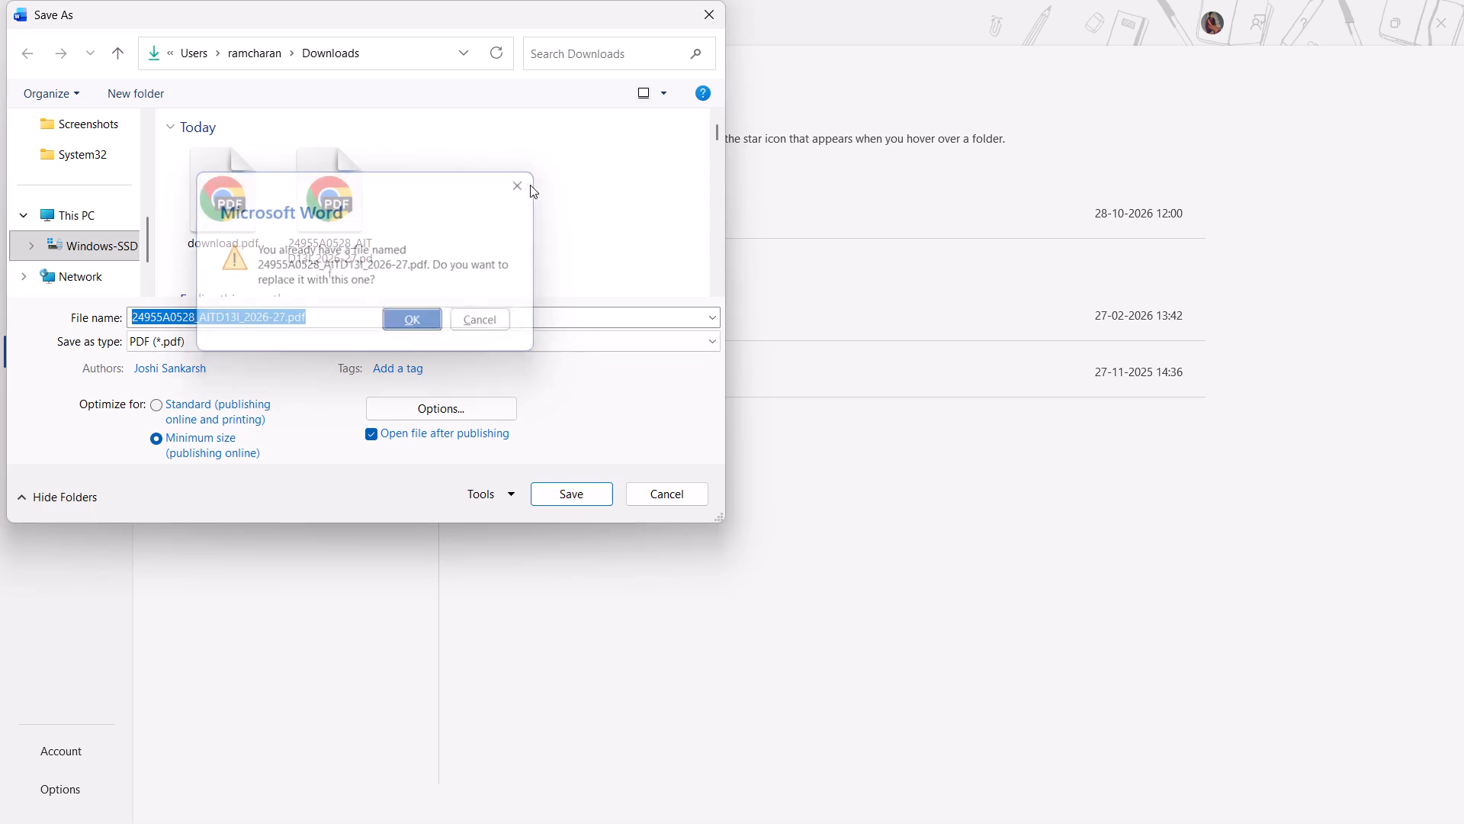
click(281, 310)
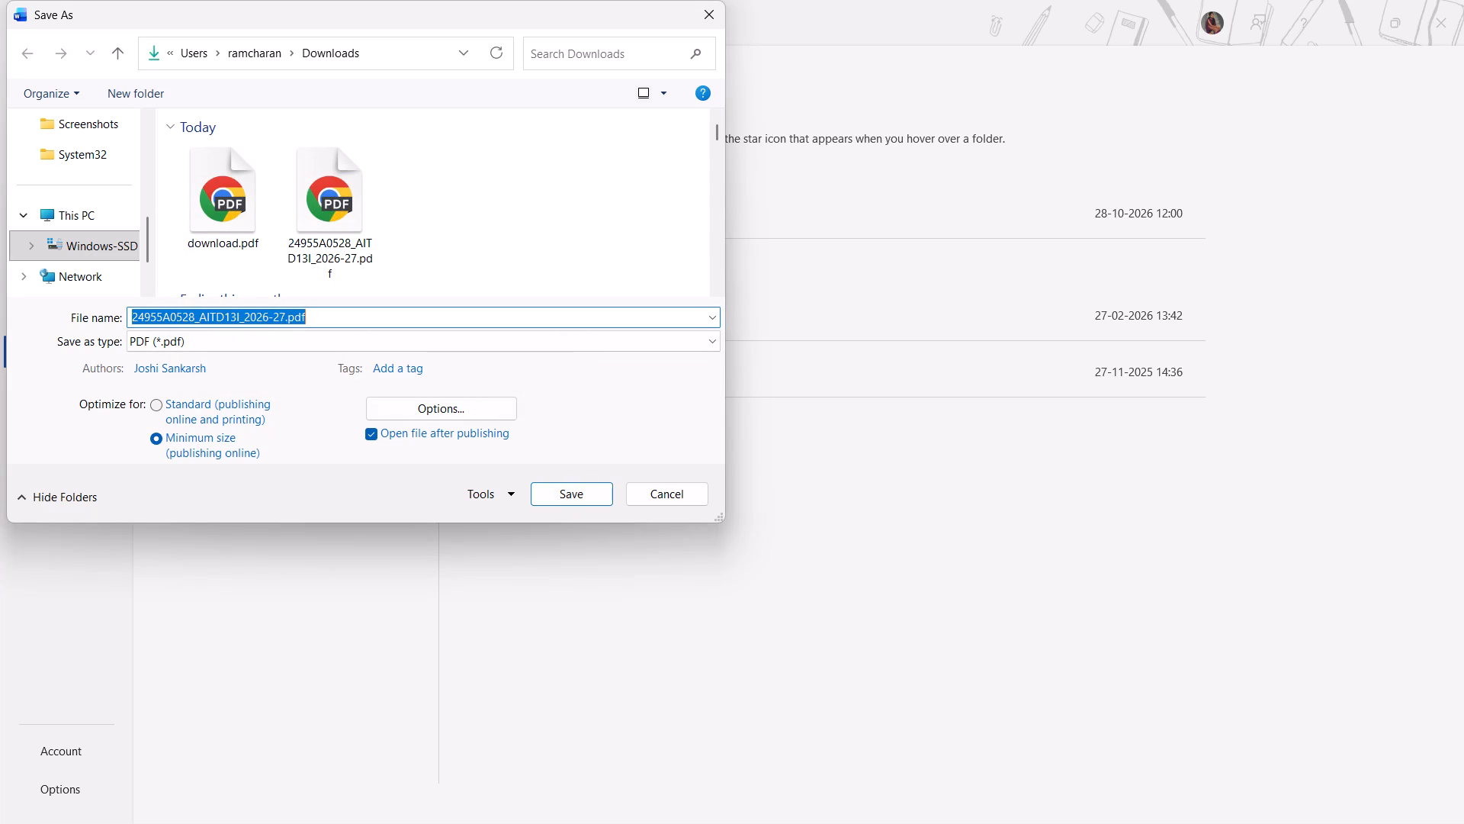
click(283, 317)
drag(283, 317, 274, 317)
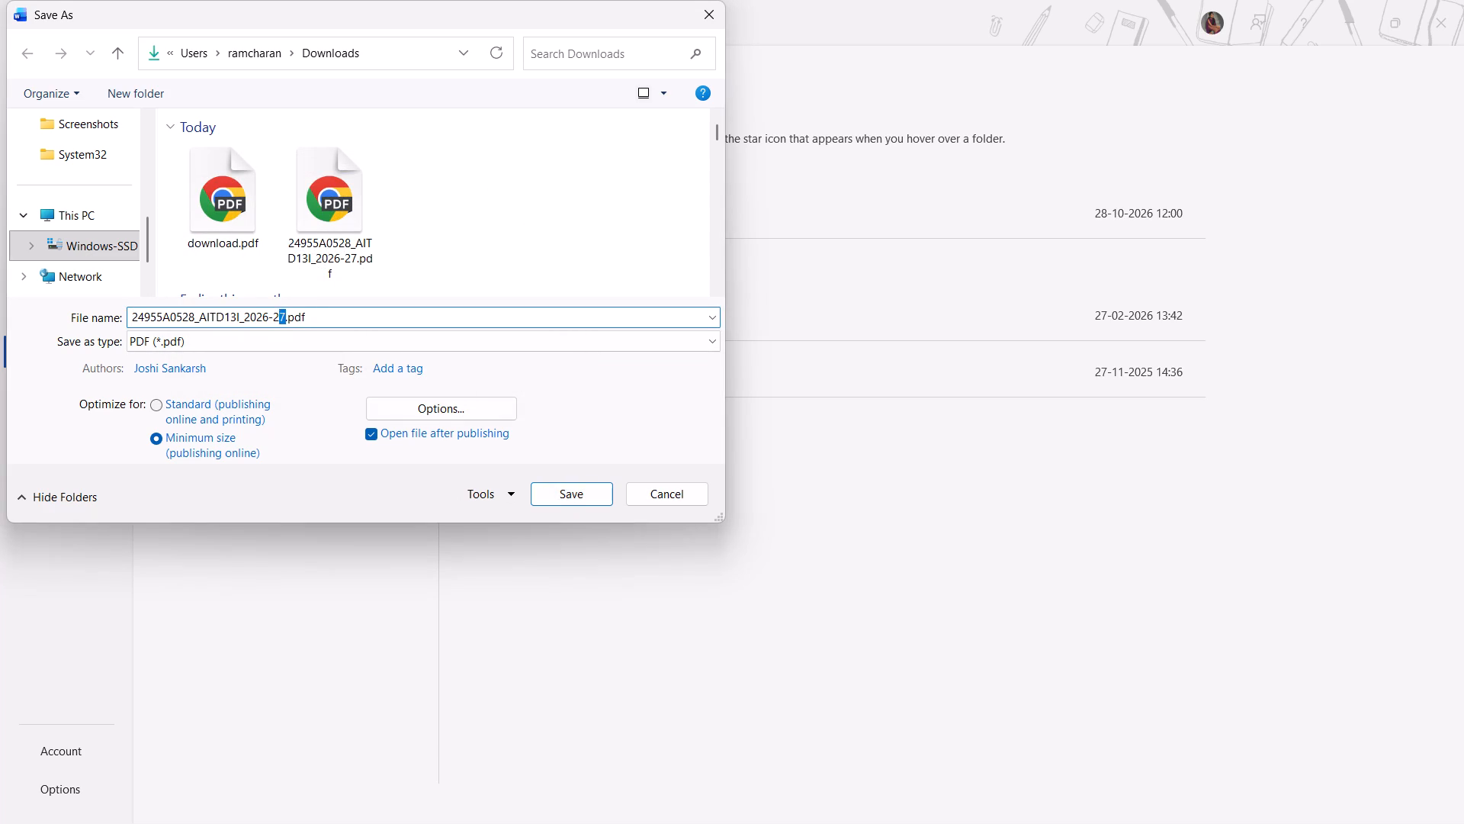
drag(274, 317, 100, 287)
text(cc)
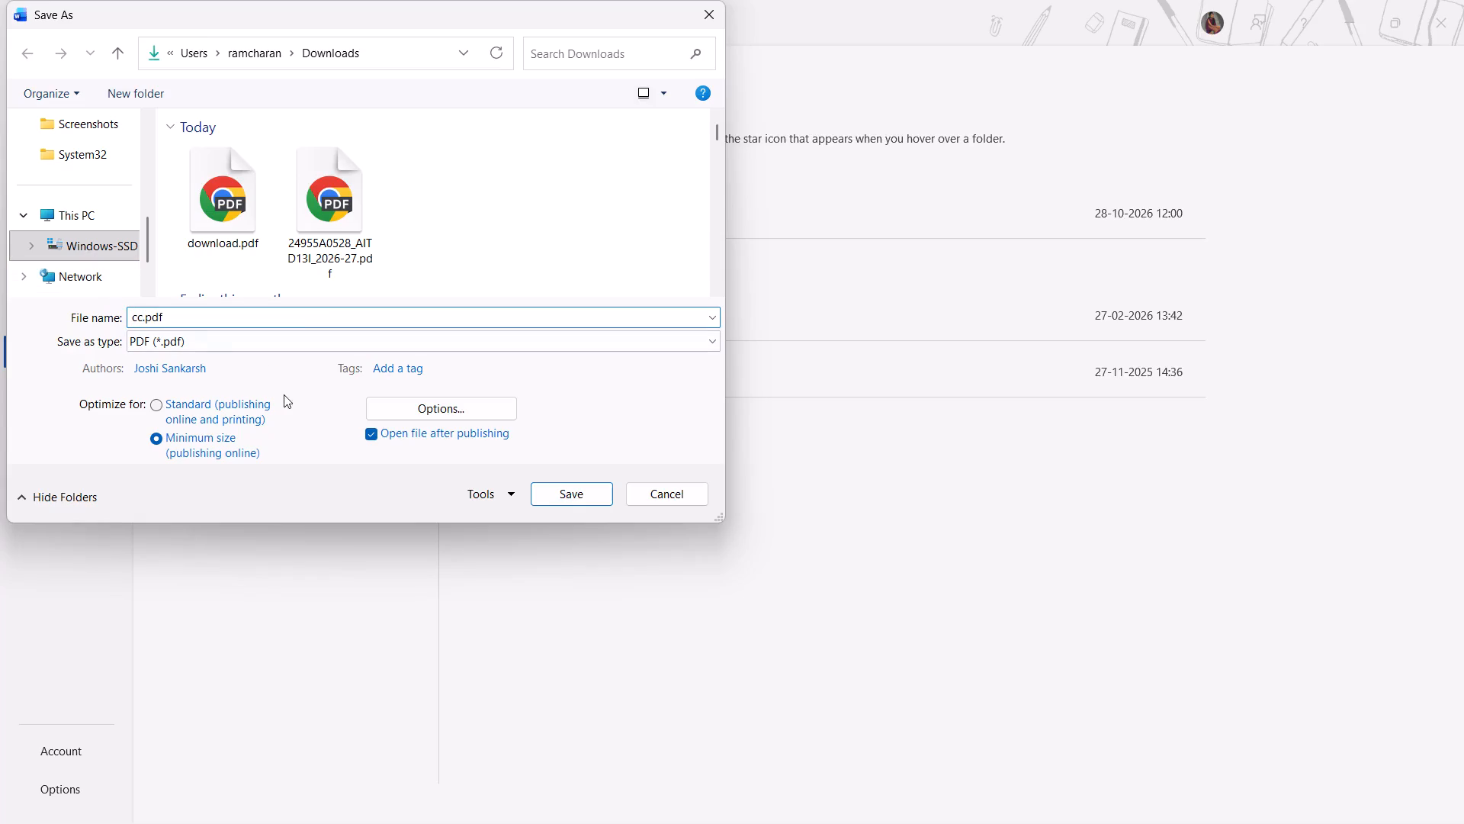
click(548, 488)
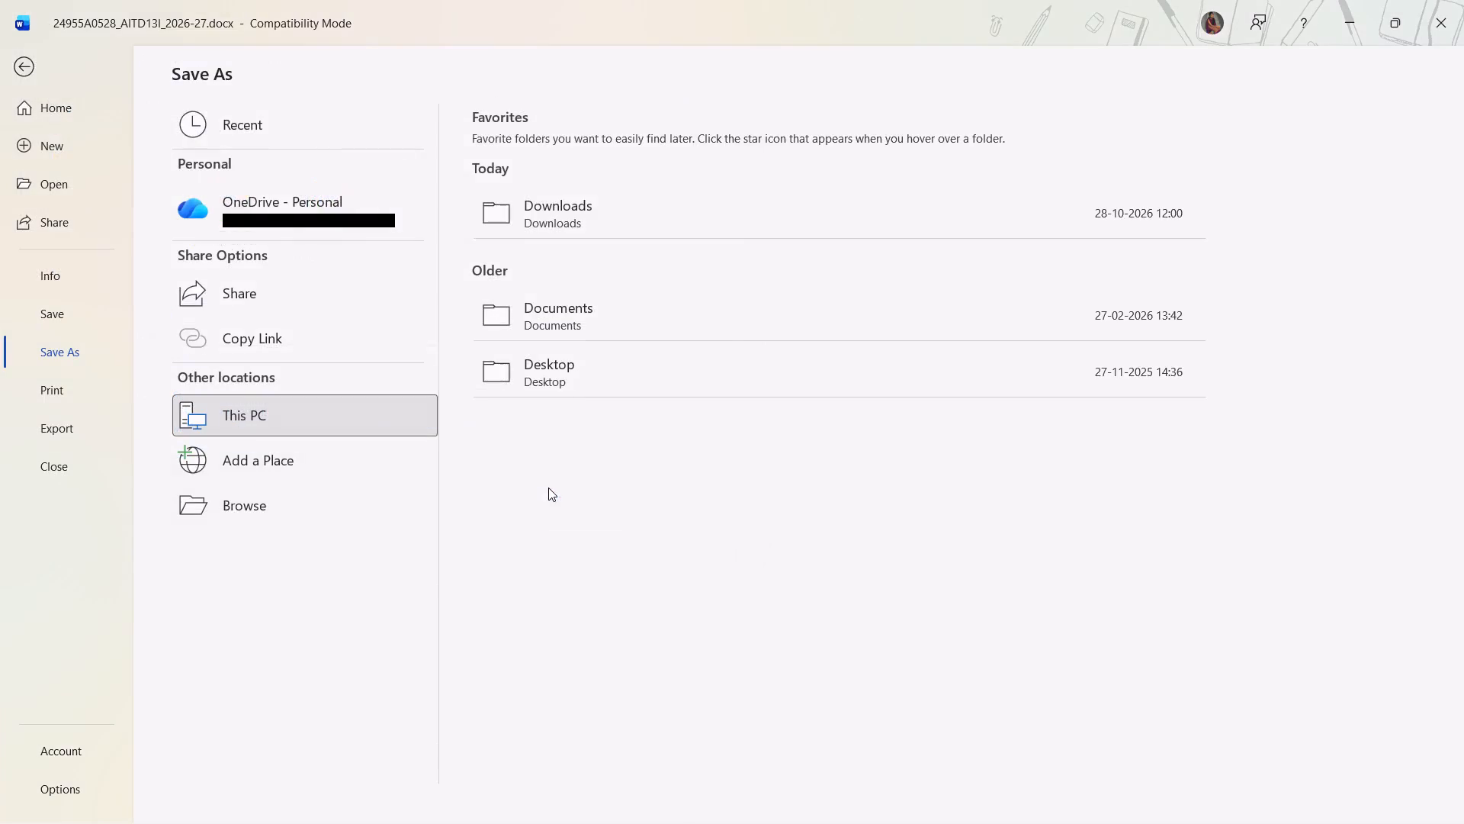
Switch to Chrome and check the first page of the exported cc.pdf.
key(alt+Tab)
key(alt+Escape)
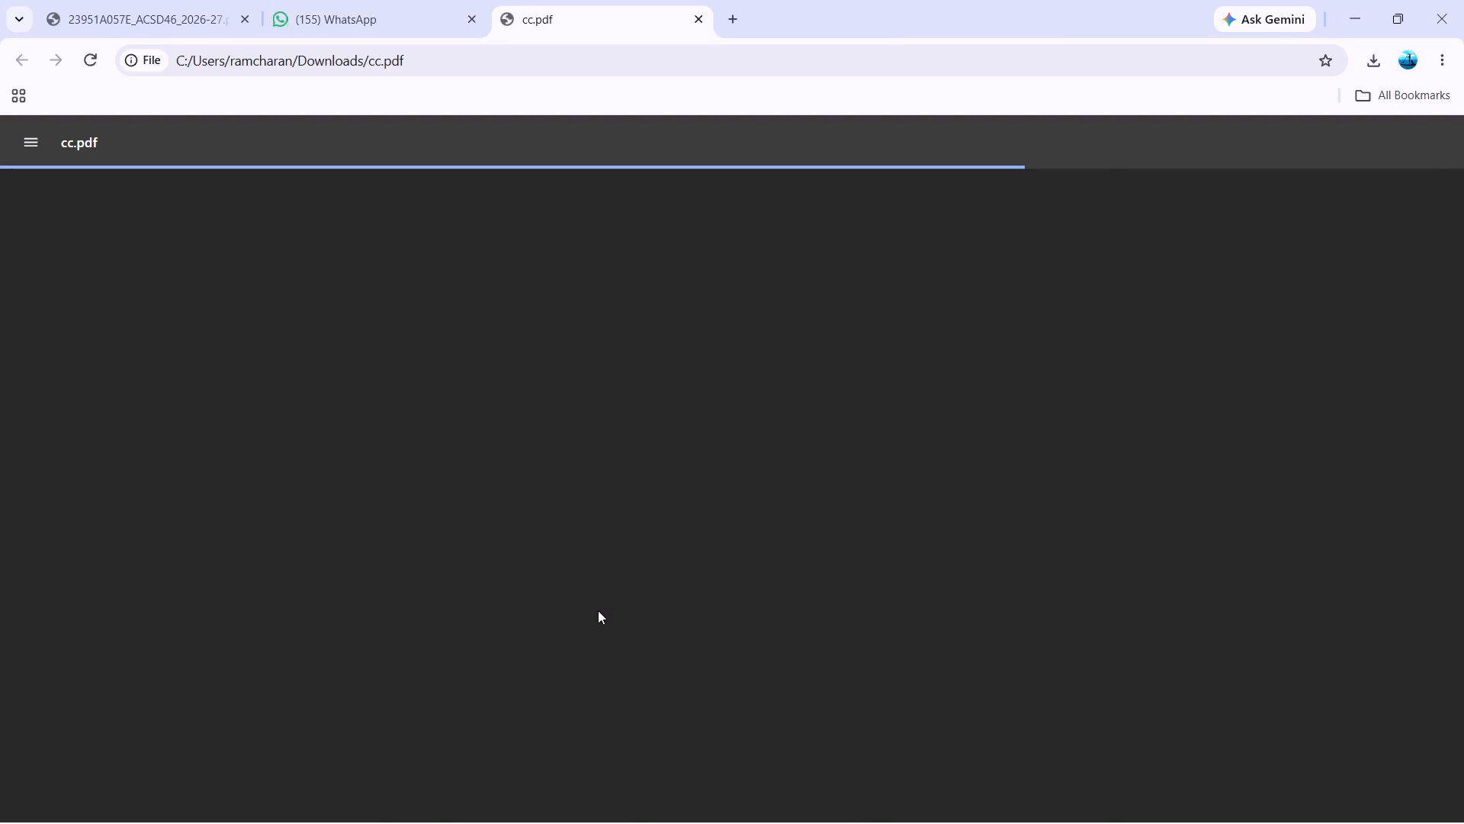
scroll(599, 602, down, 1)
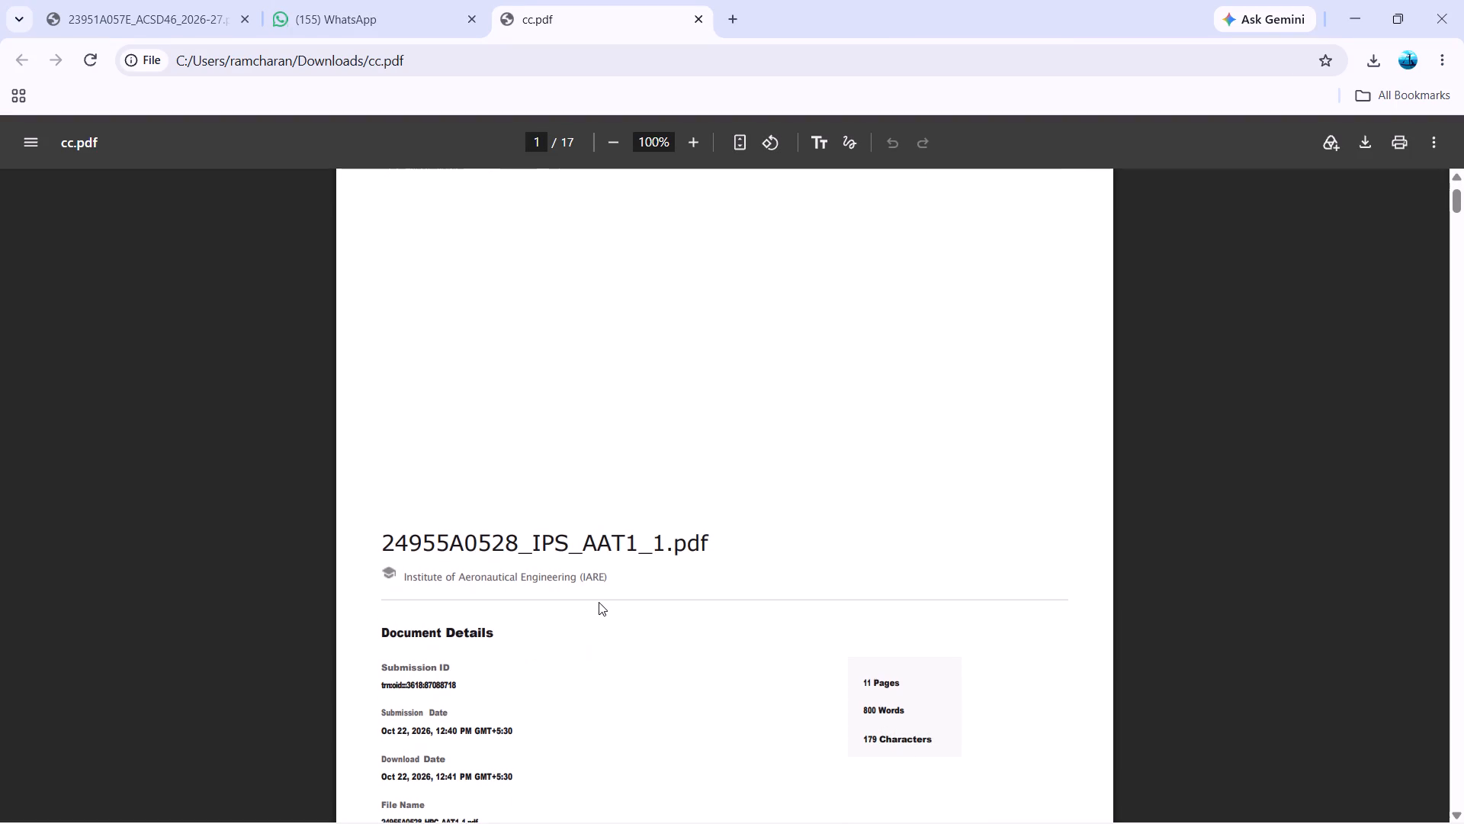
scroll(599, 602, down, 1)
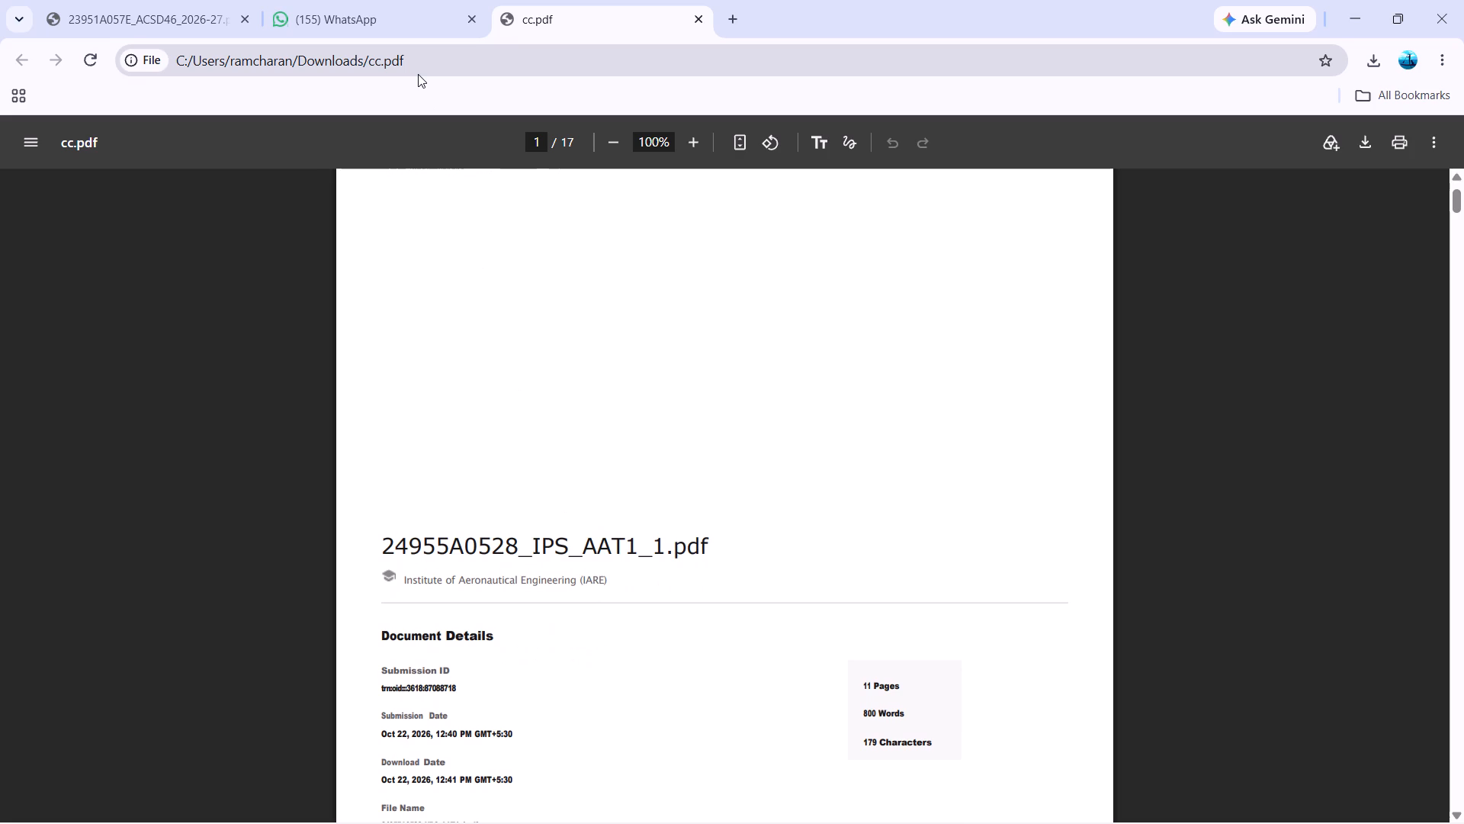
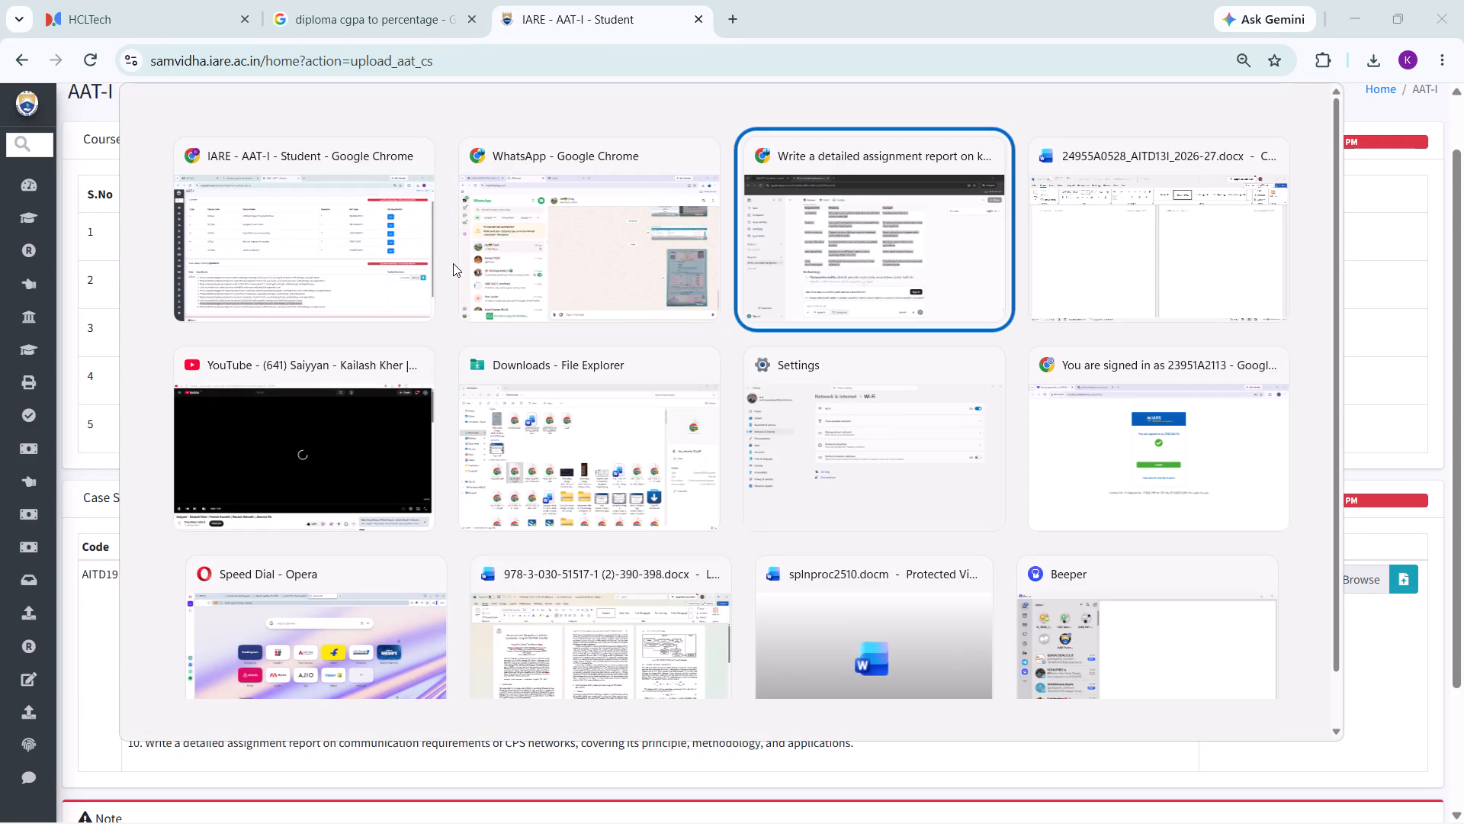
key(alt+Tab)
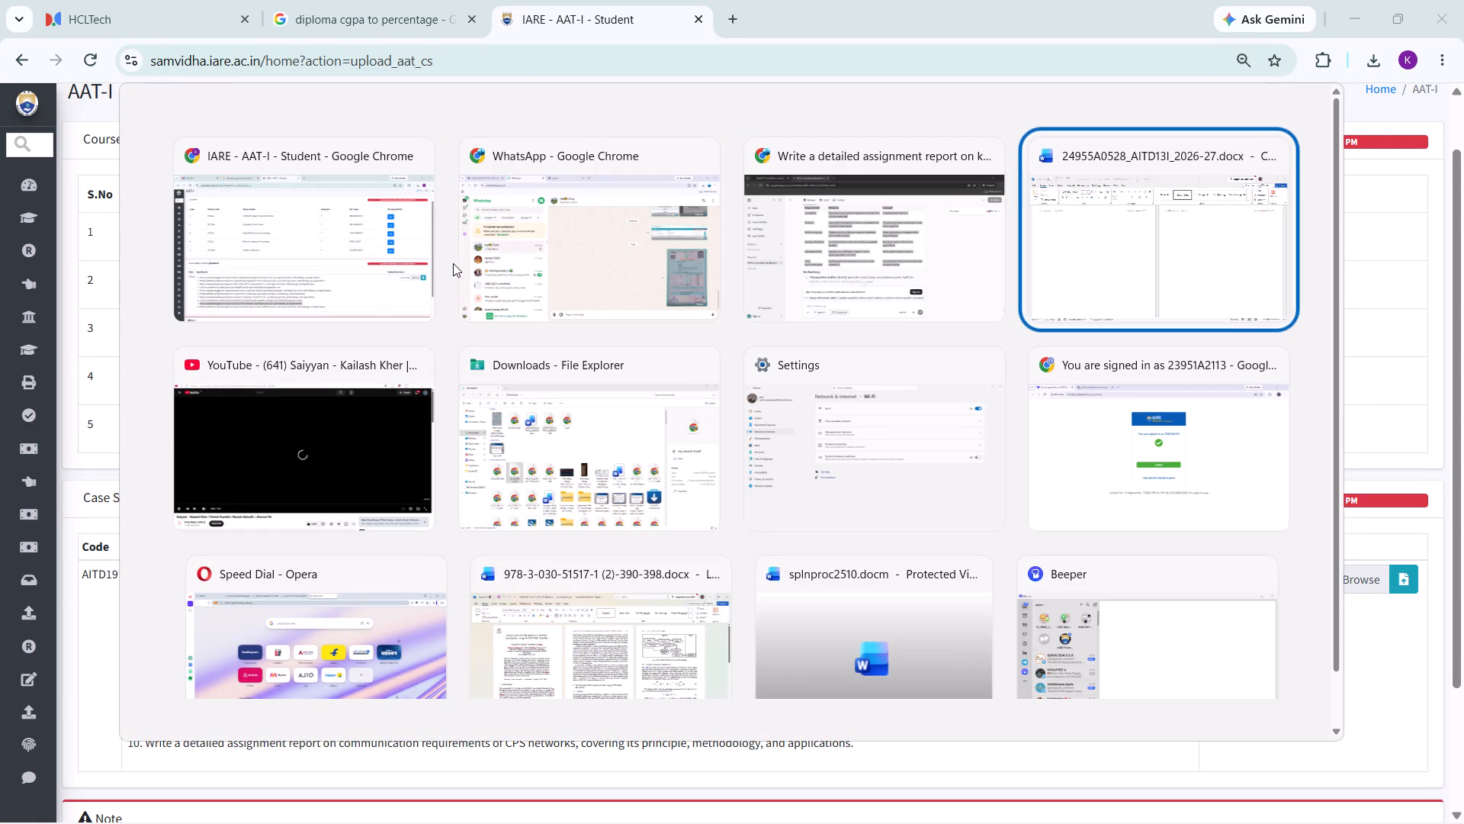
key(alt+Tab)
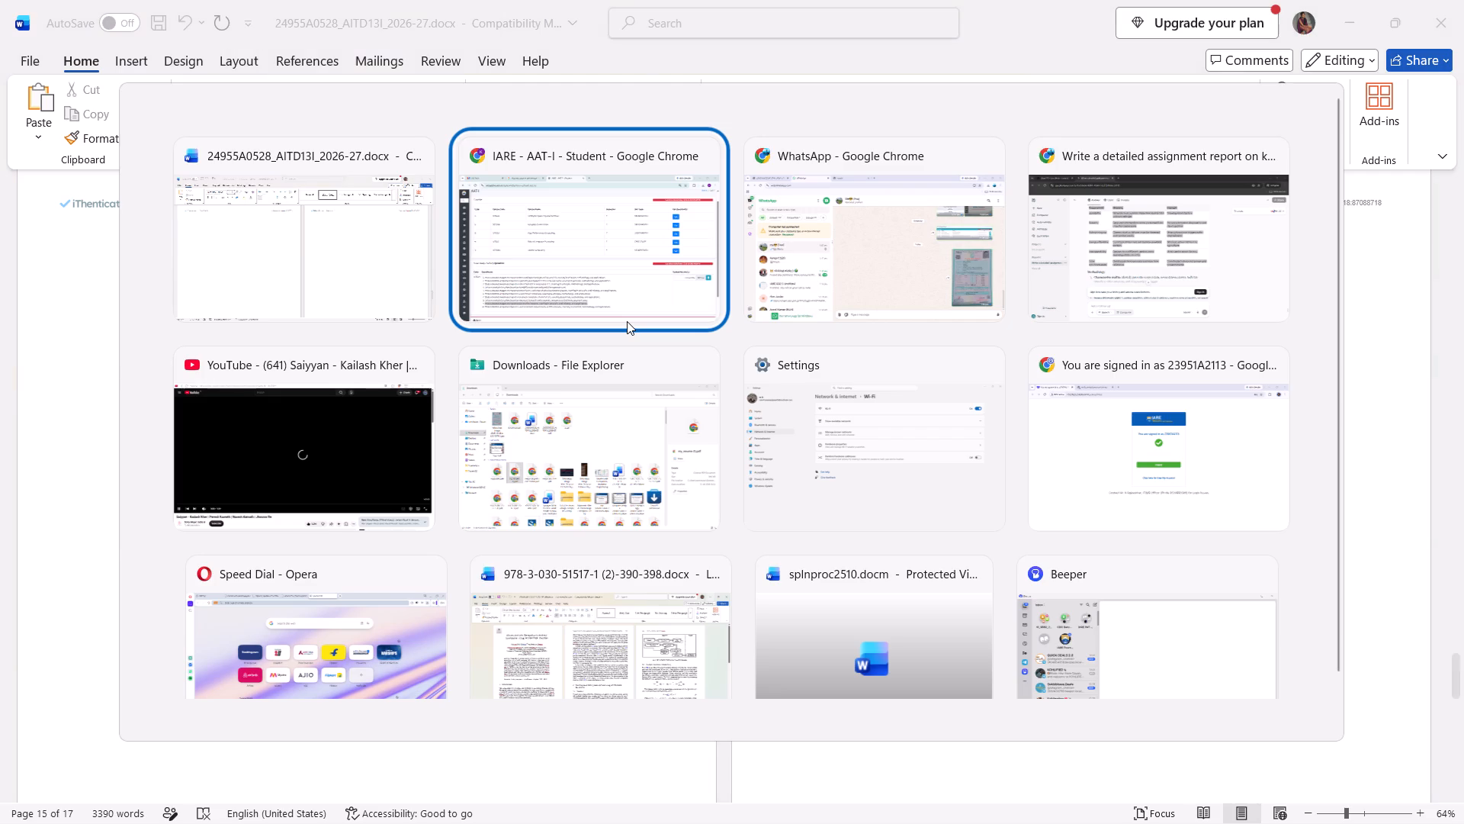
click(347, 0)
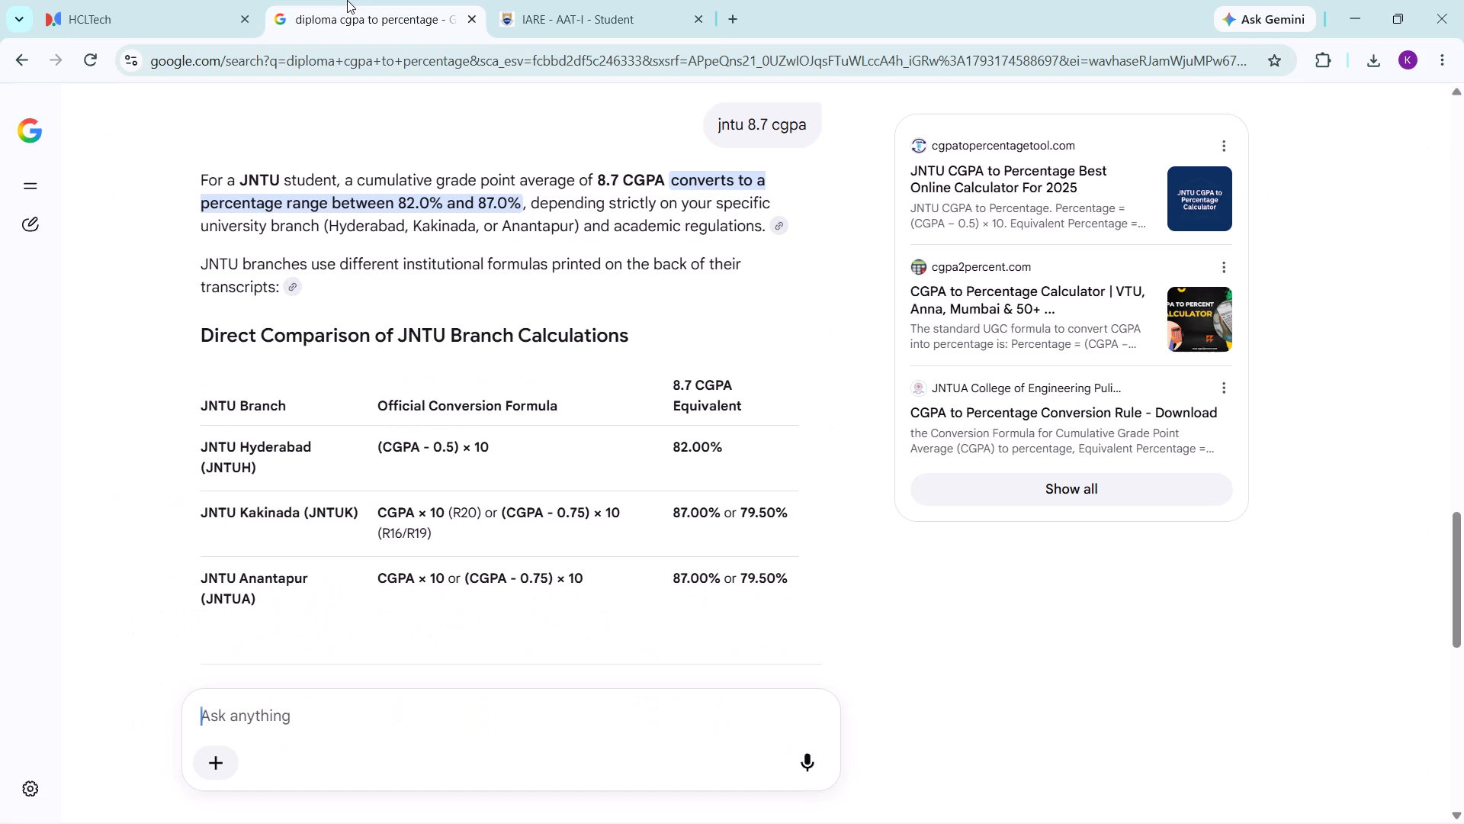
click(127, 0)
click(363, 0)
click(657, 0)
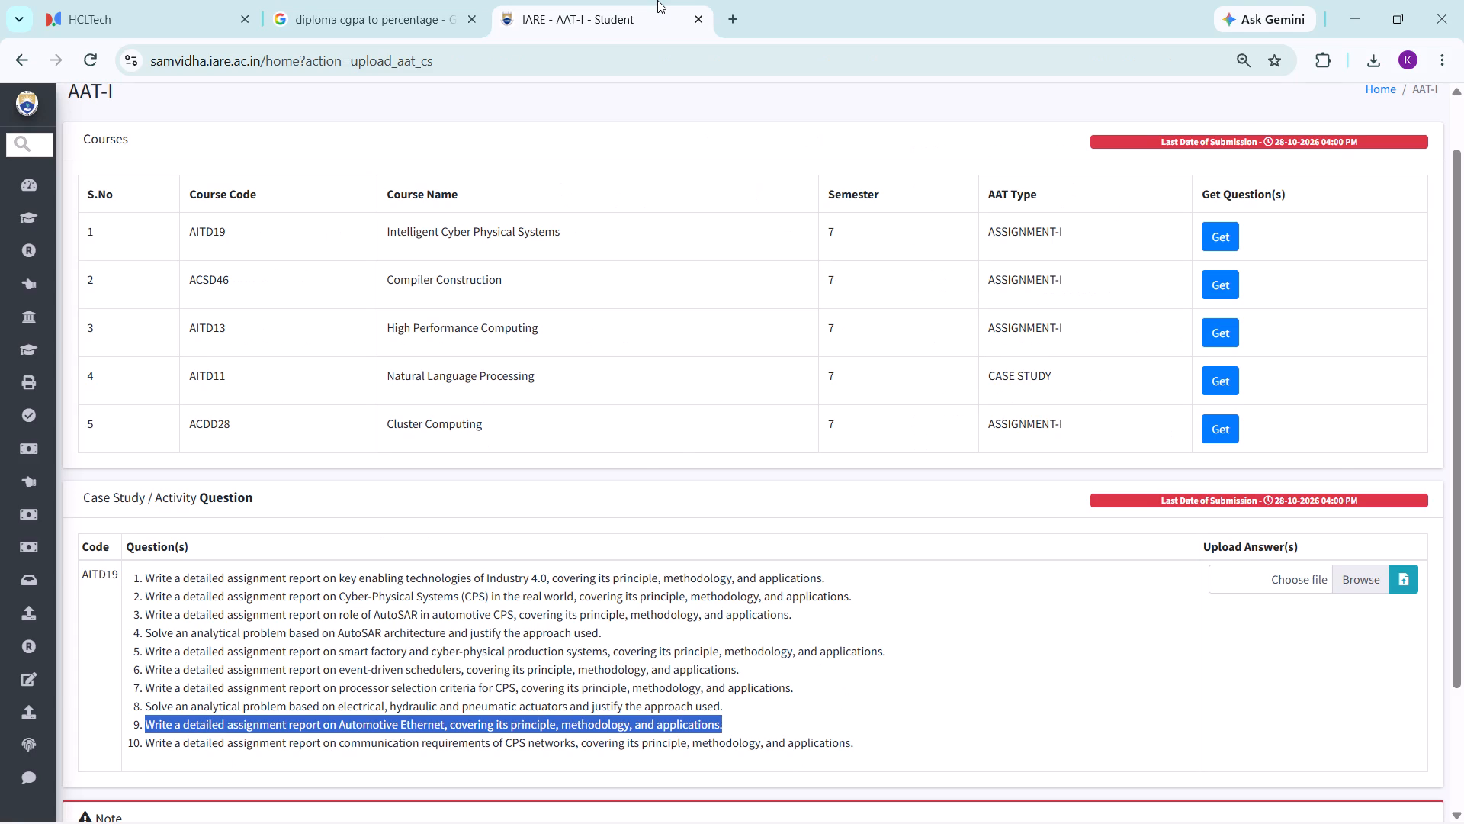
Open cc.pdf from the Downloads folder and check its pages up to the assignment title page.
key(alt+Tab)
key(alt+Tab)
key(alt+Tab)
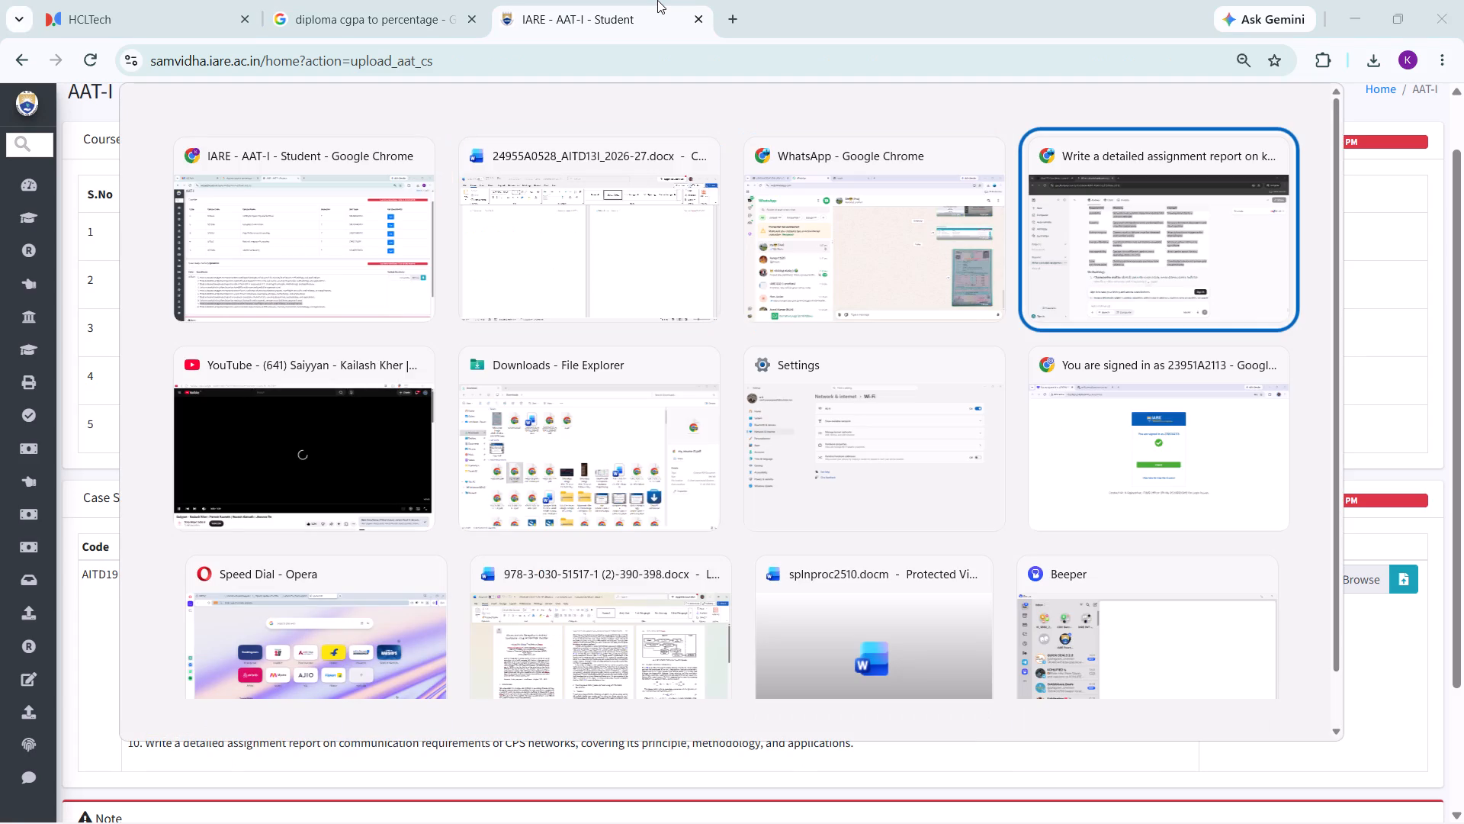
key(alt+Tab)
key(alt+Tab)
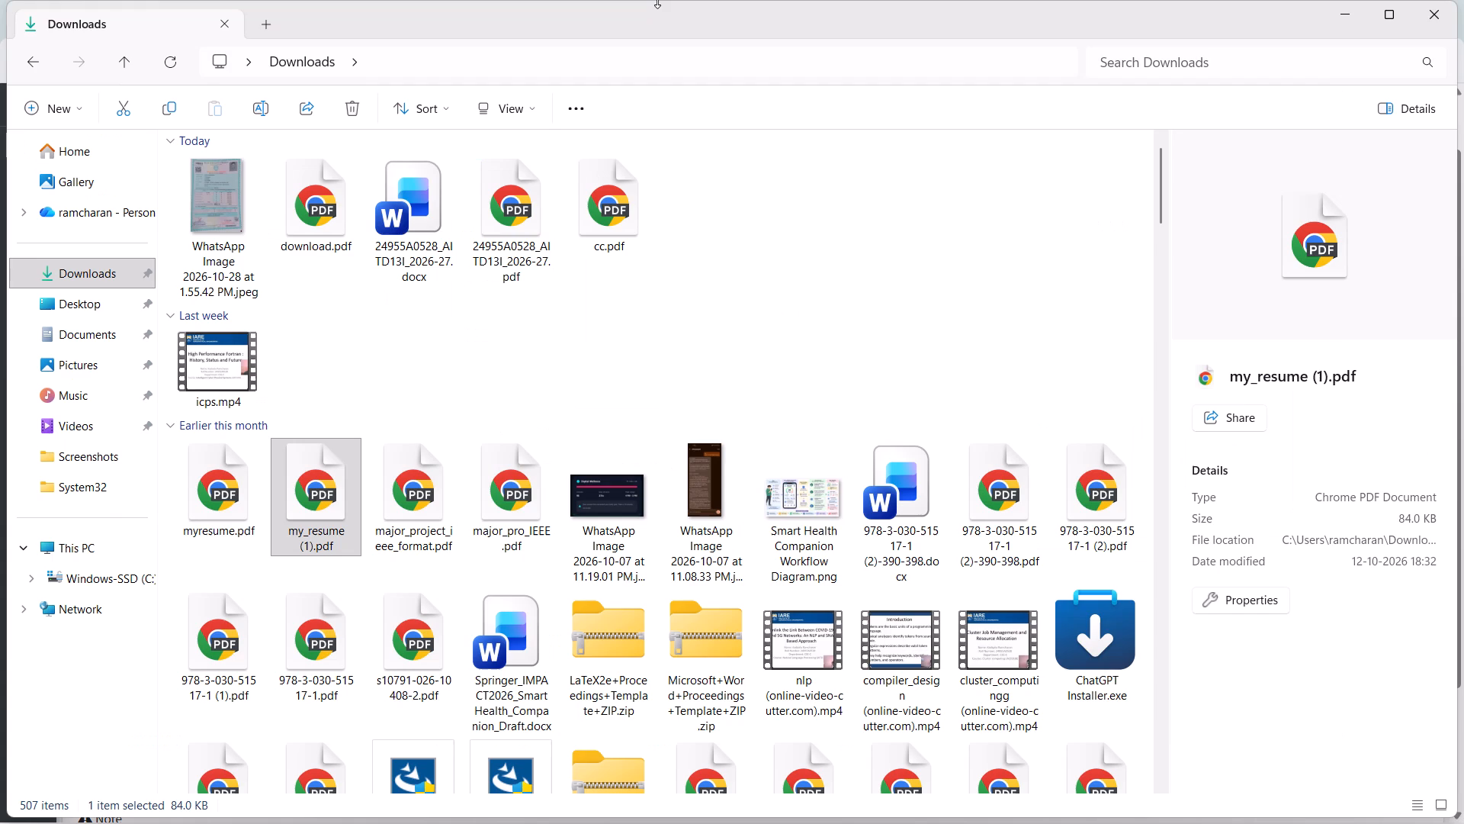
double_click(588, 208)
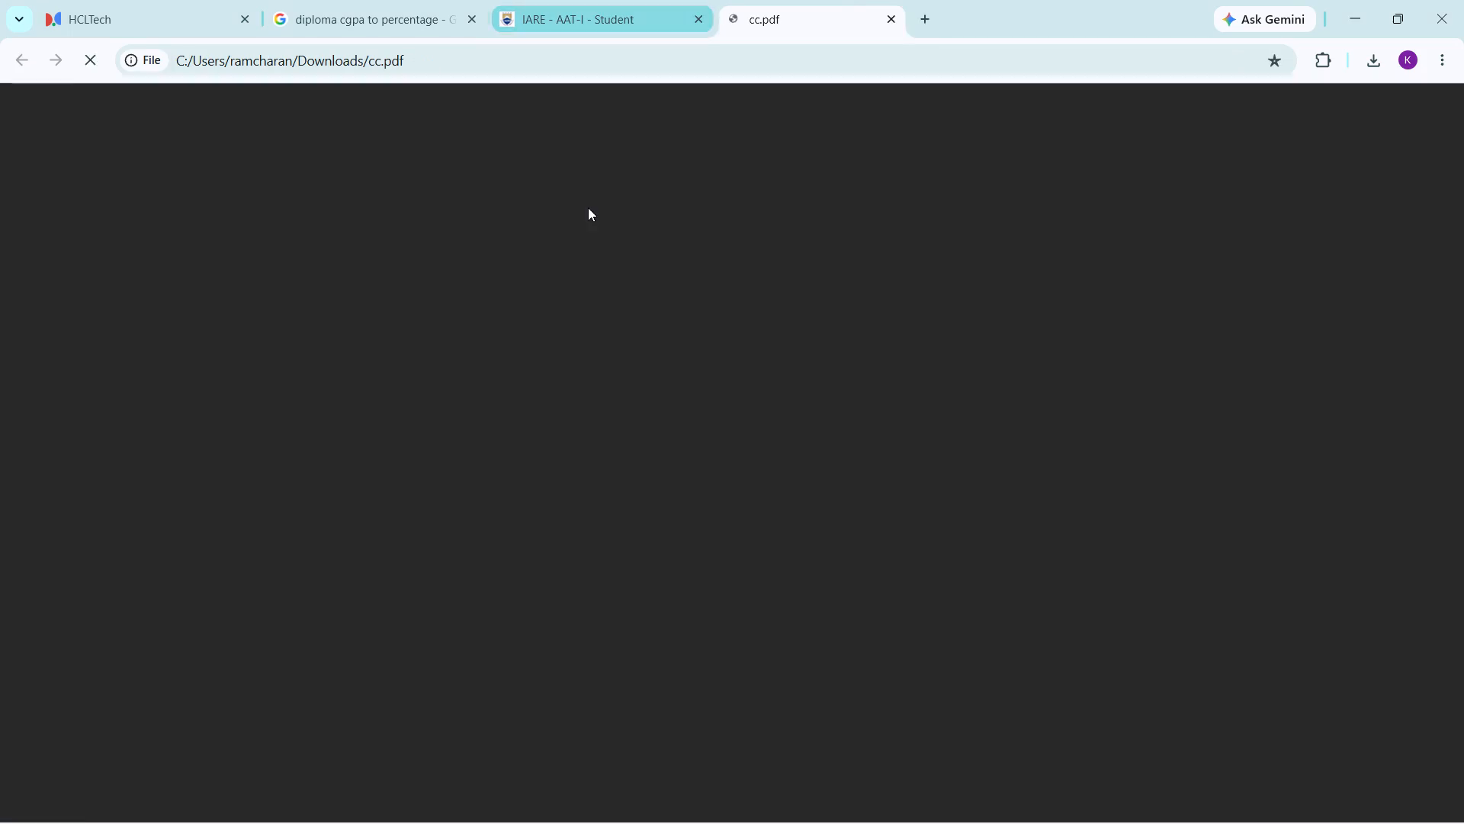
scroll(1006, 627, down, 1)
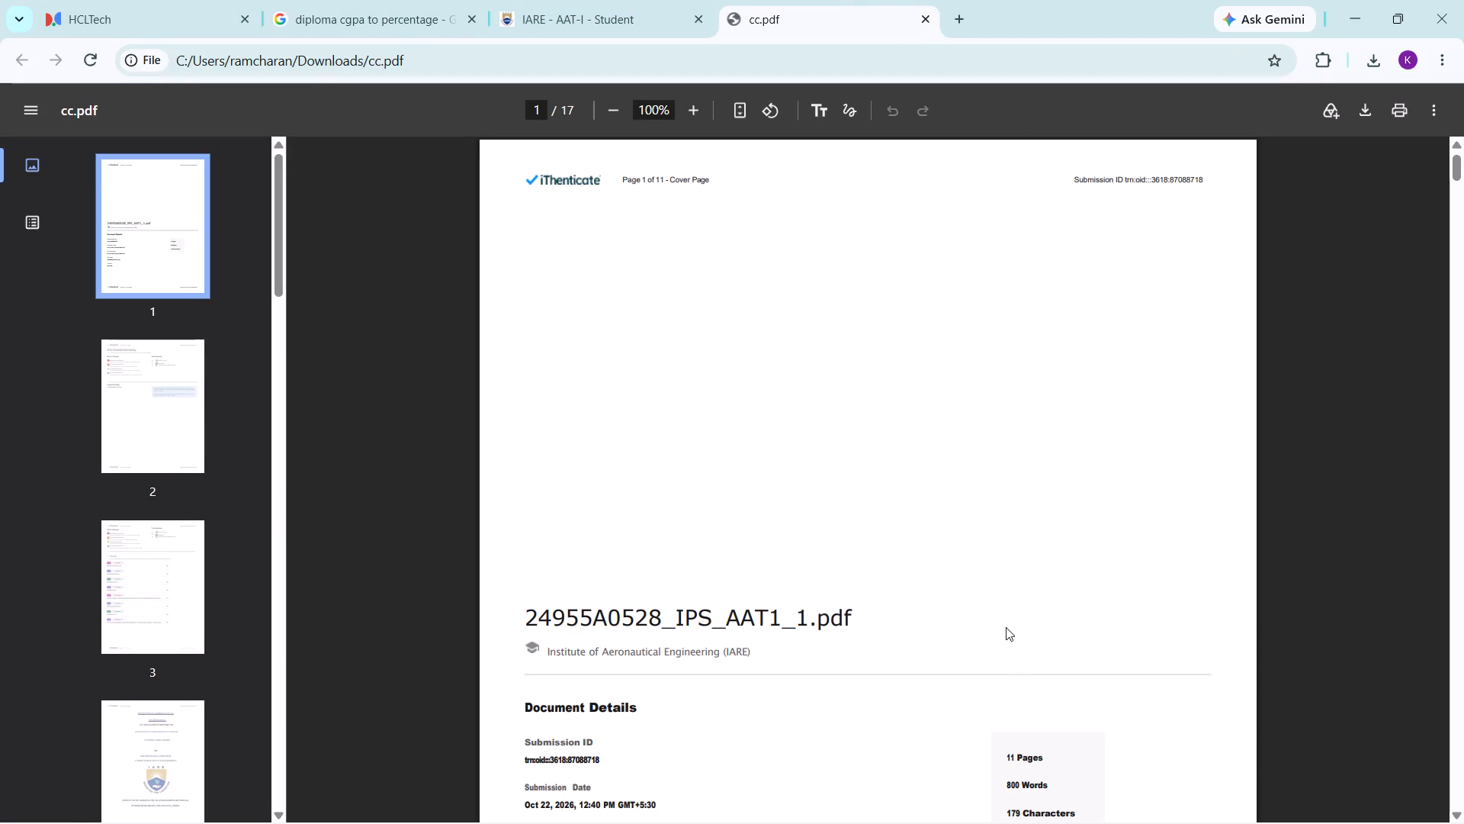
scroll(1006, 627, down, 12)
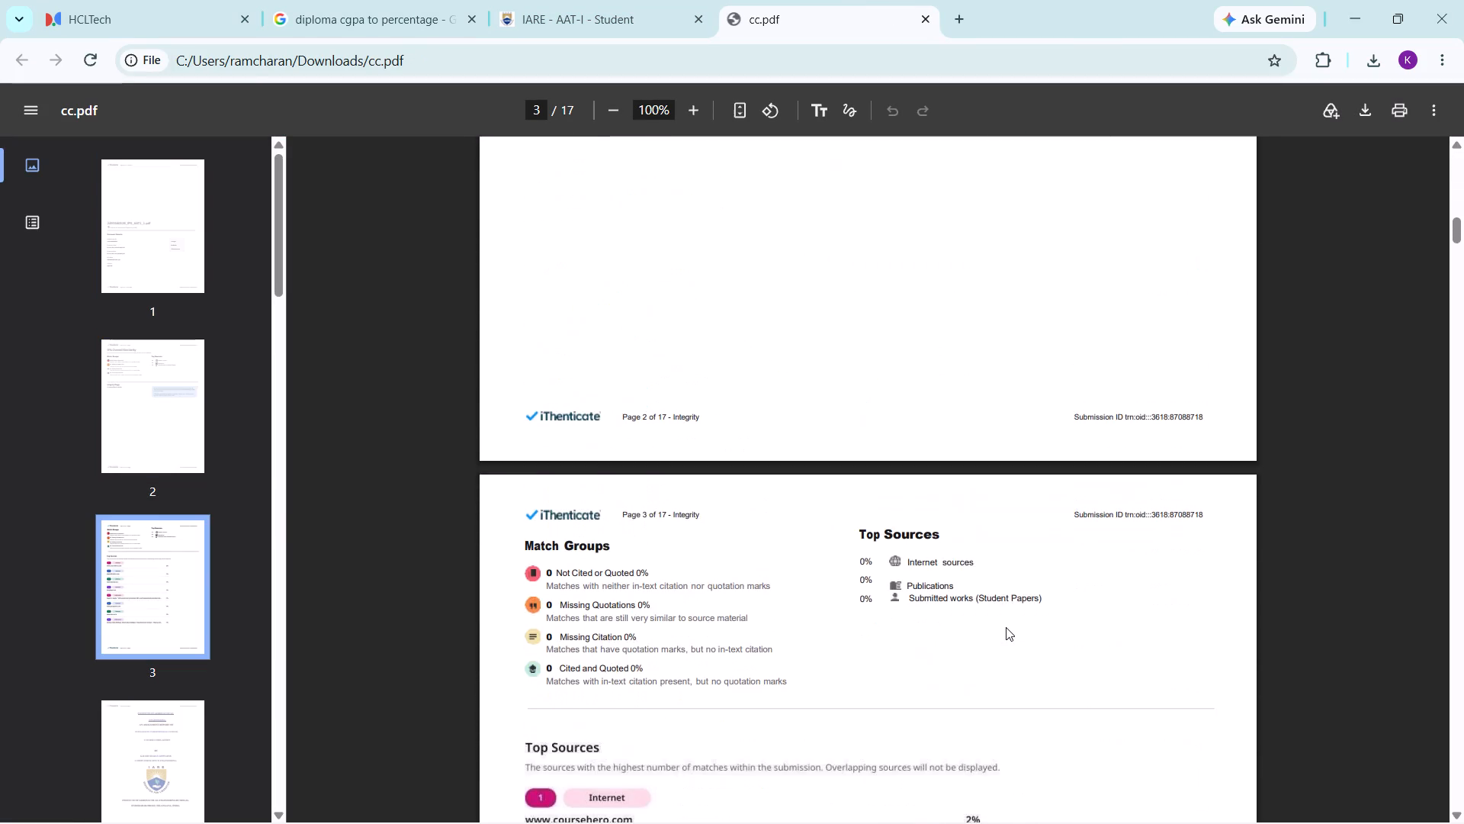
scroll(1006, 627, down, 6)
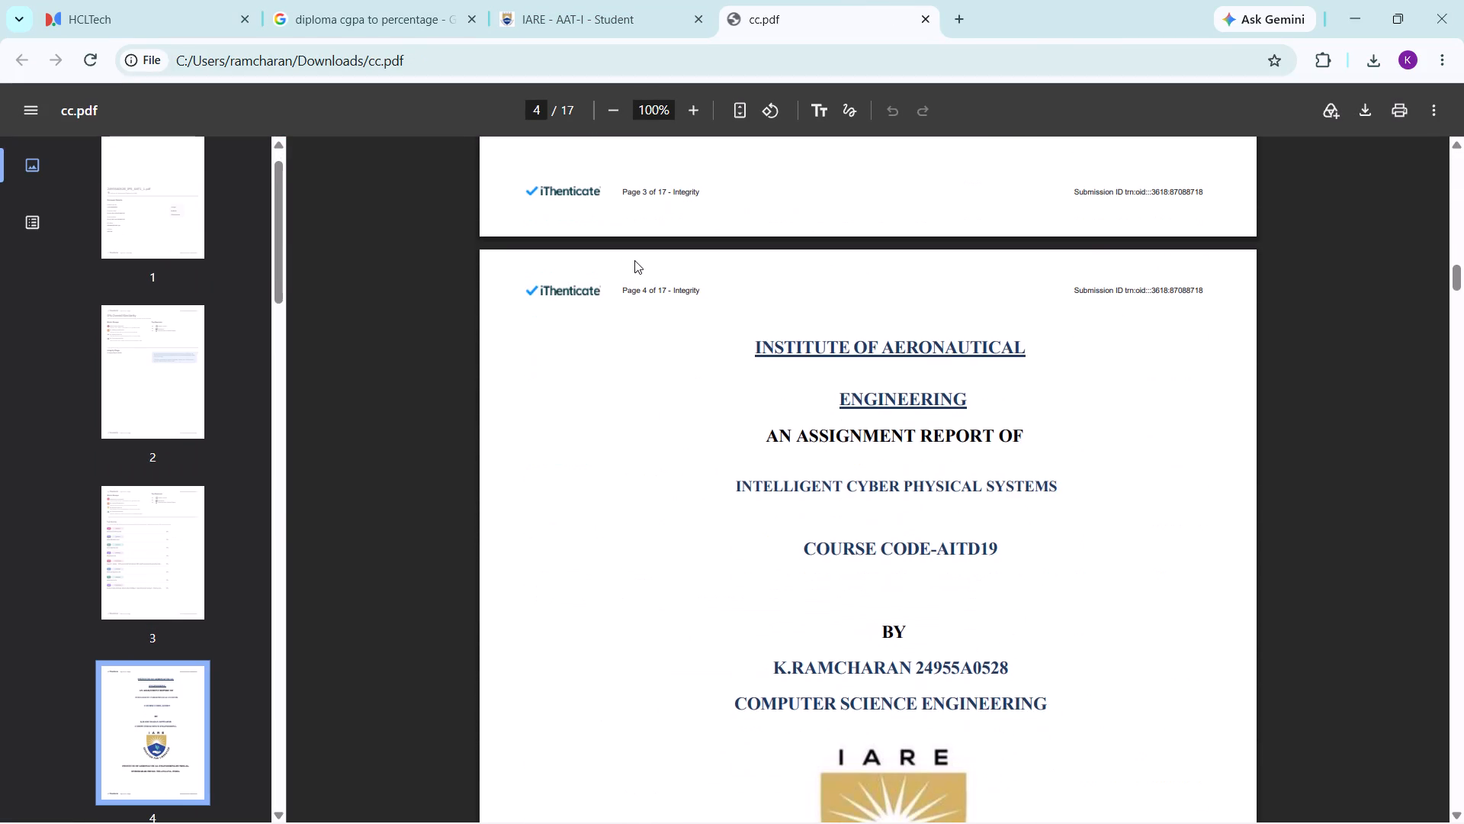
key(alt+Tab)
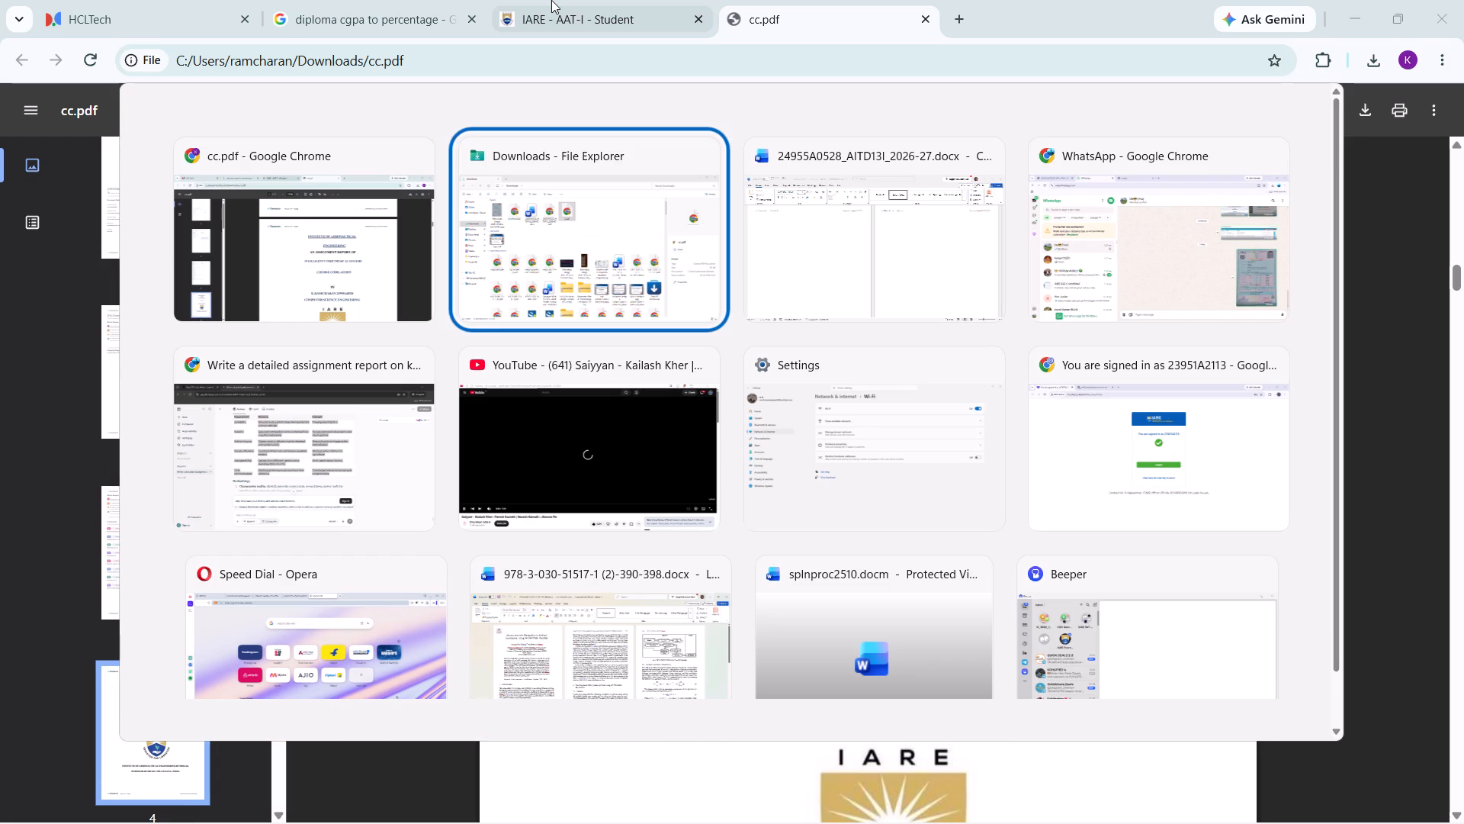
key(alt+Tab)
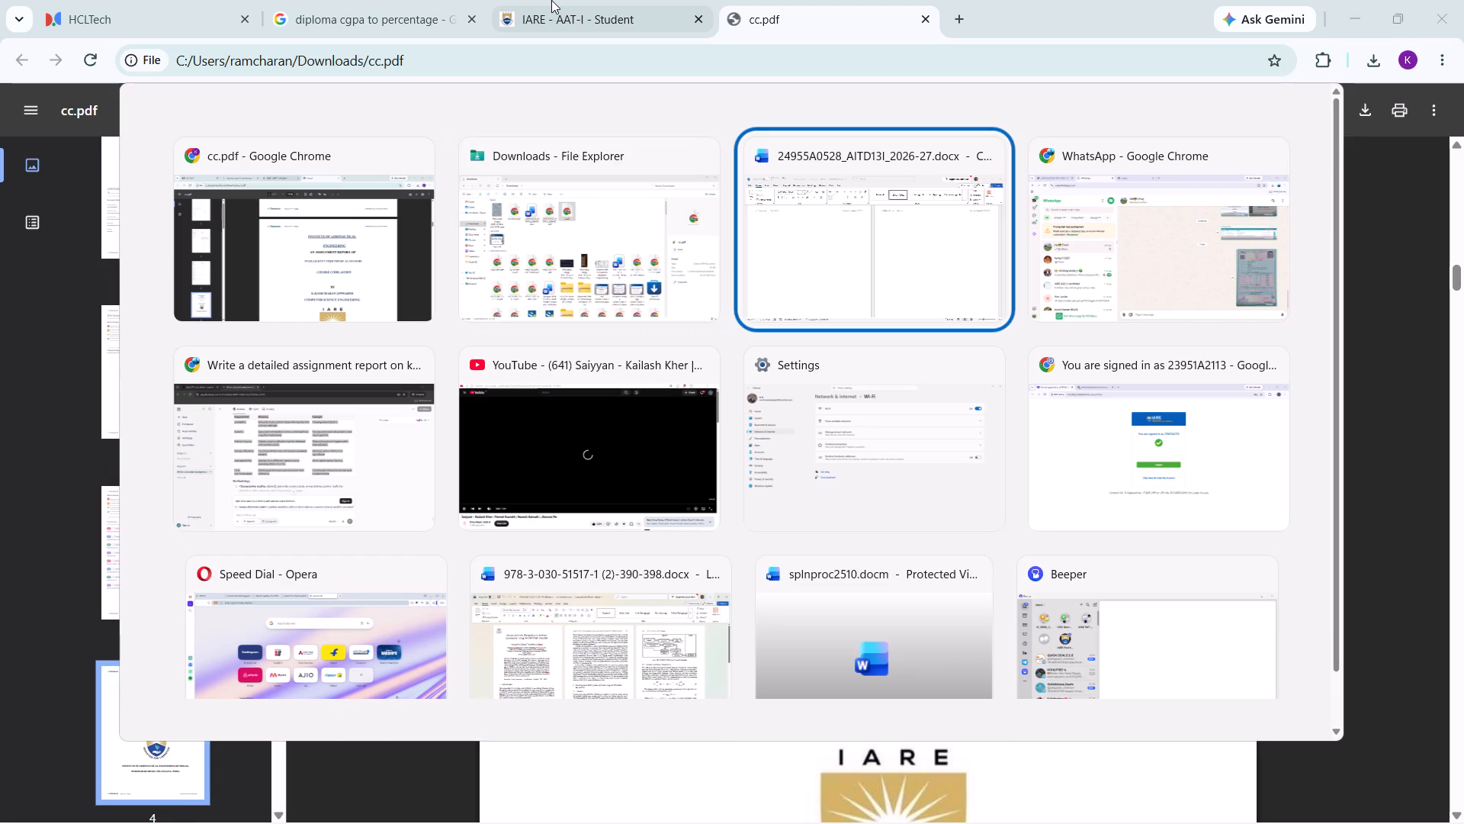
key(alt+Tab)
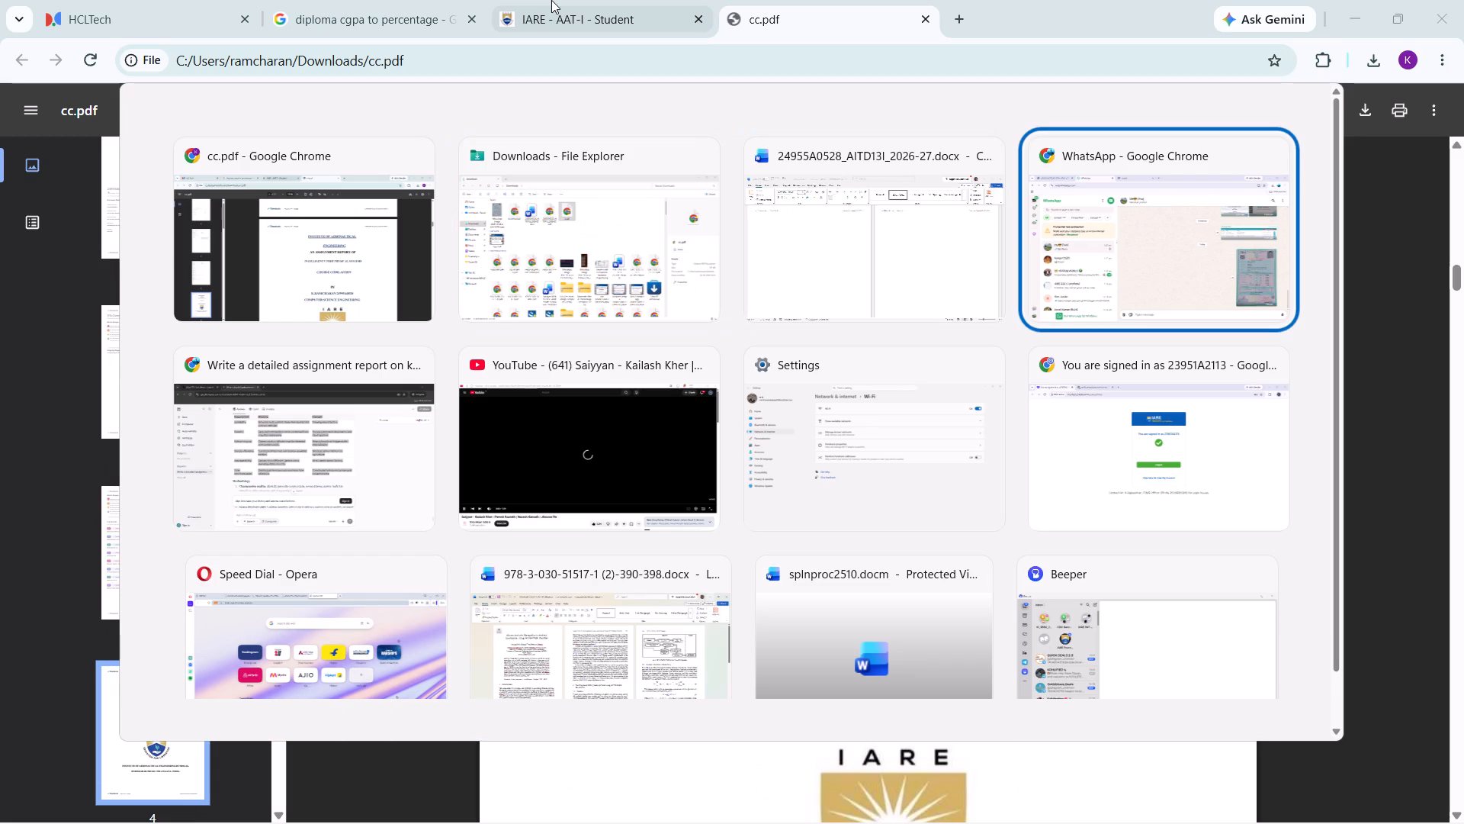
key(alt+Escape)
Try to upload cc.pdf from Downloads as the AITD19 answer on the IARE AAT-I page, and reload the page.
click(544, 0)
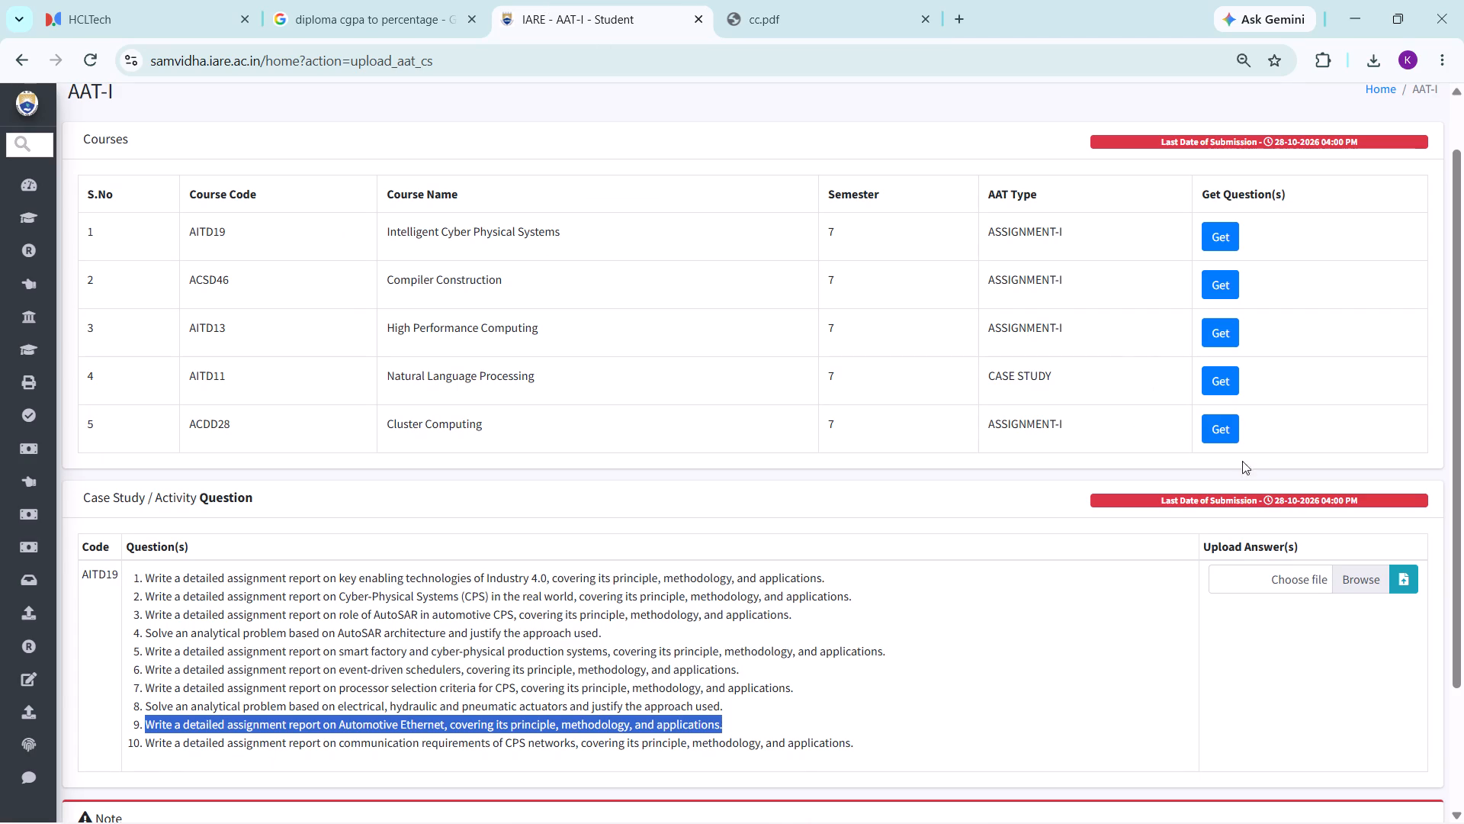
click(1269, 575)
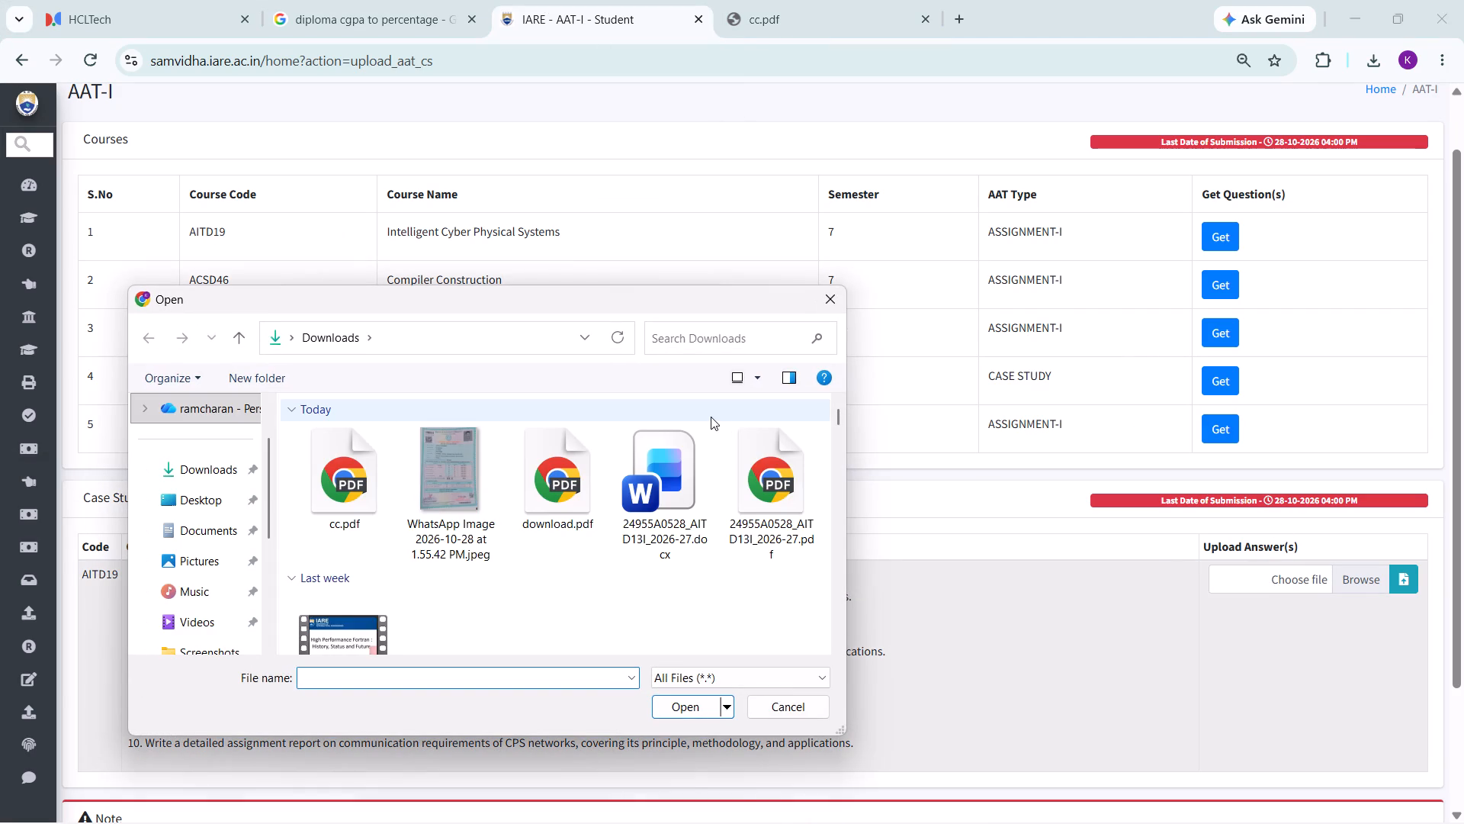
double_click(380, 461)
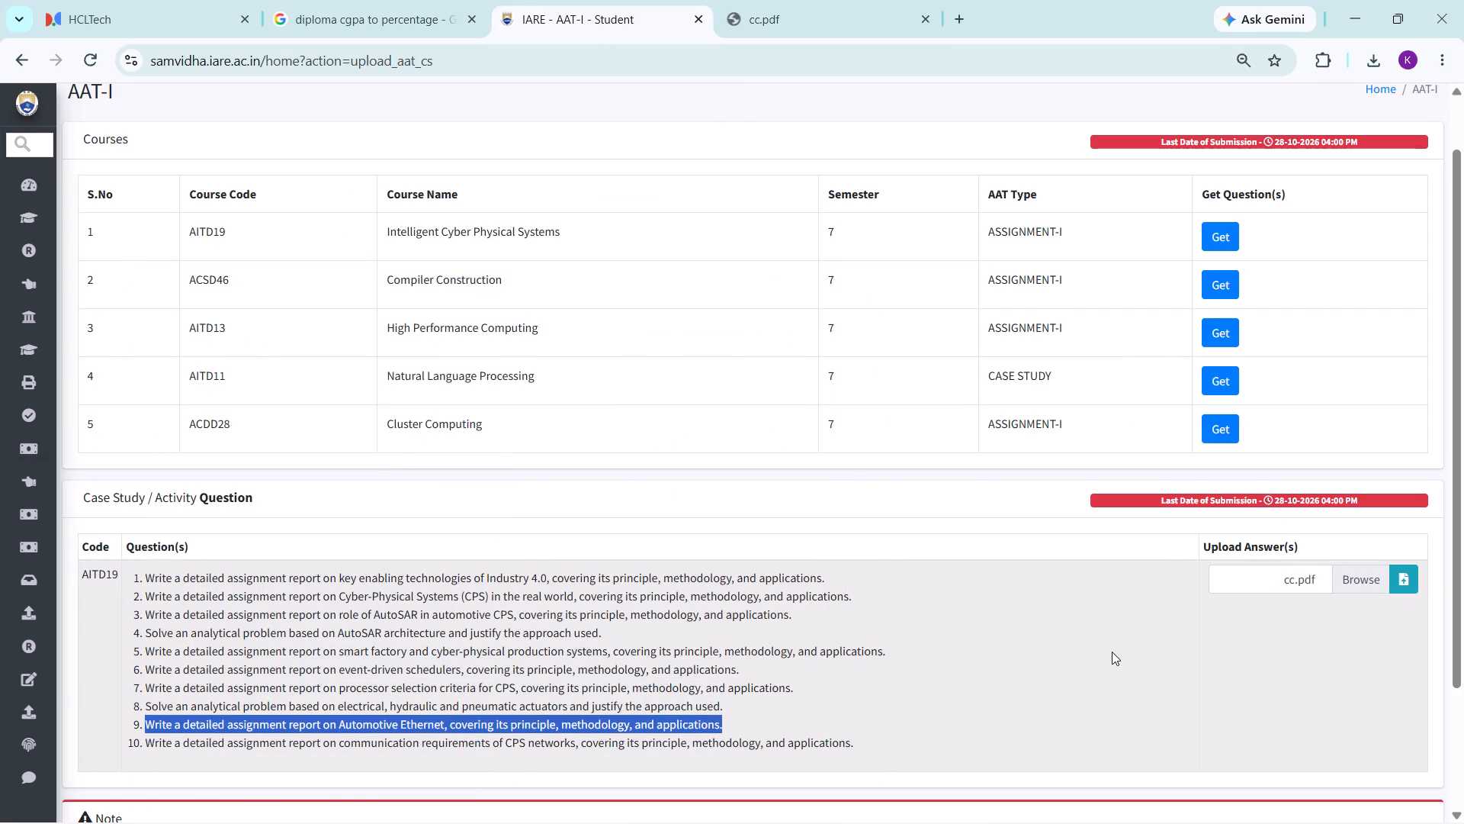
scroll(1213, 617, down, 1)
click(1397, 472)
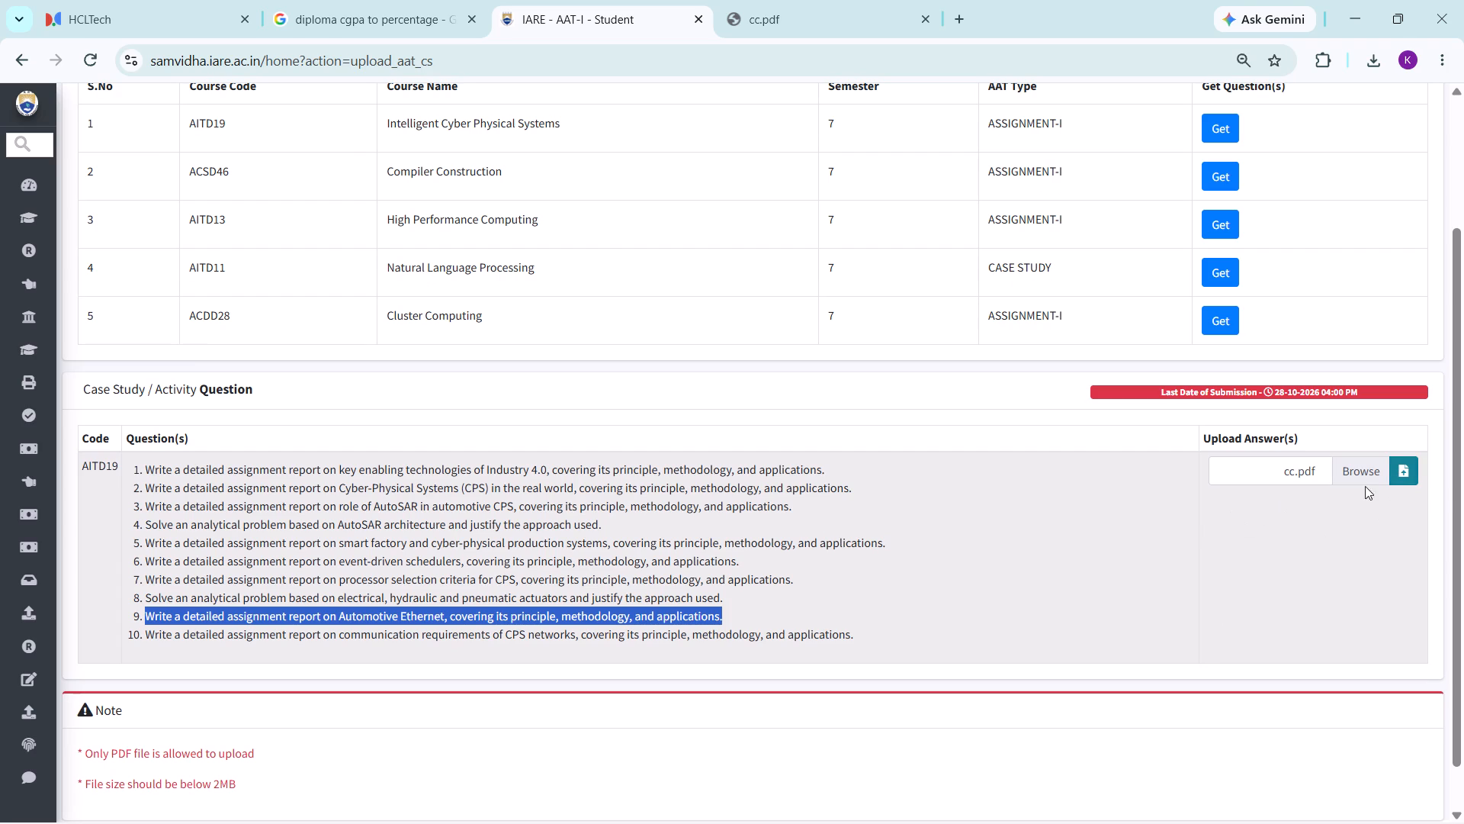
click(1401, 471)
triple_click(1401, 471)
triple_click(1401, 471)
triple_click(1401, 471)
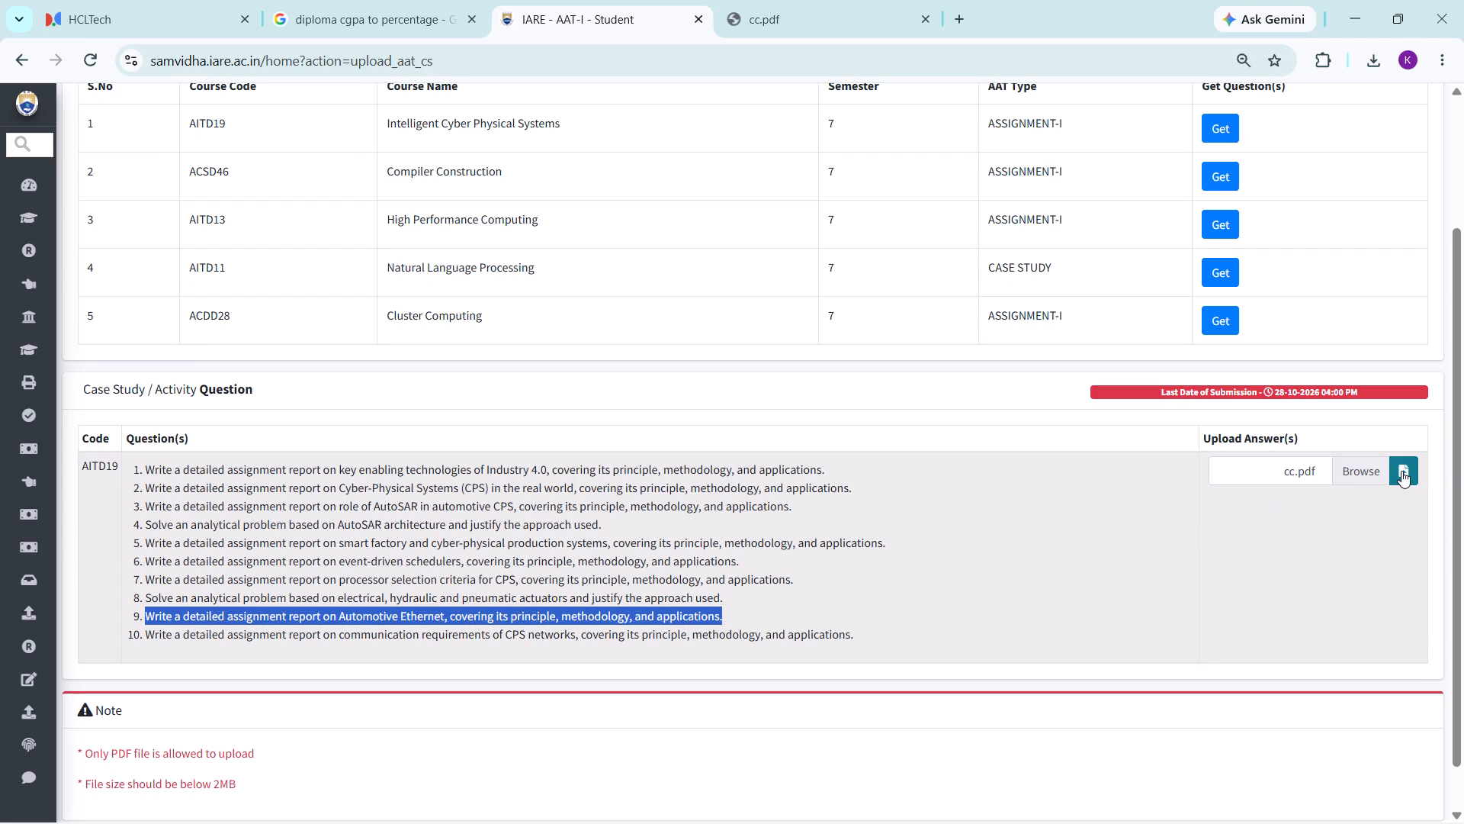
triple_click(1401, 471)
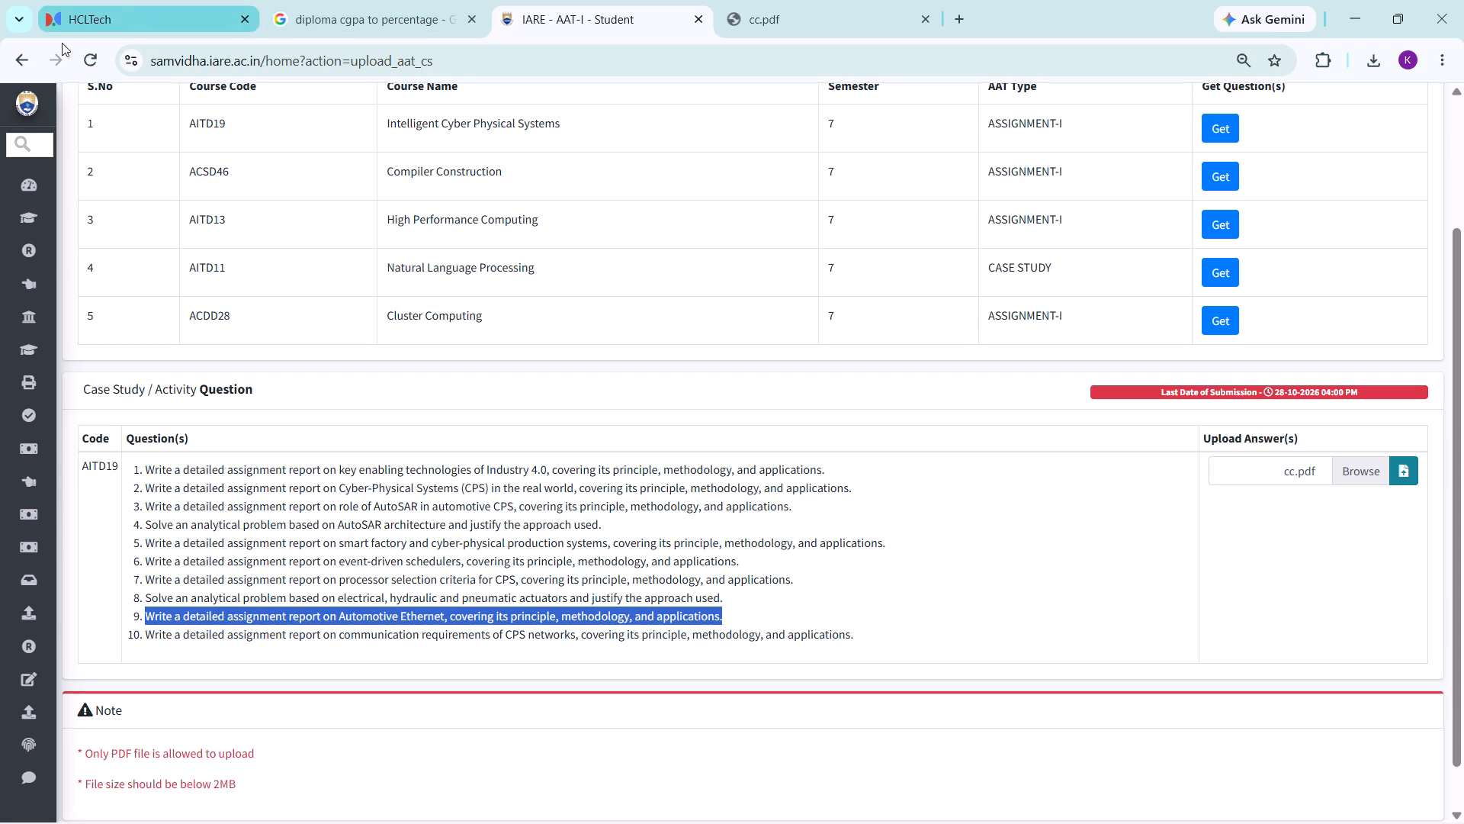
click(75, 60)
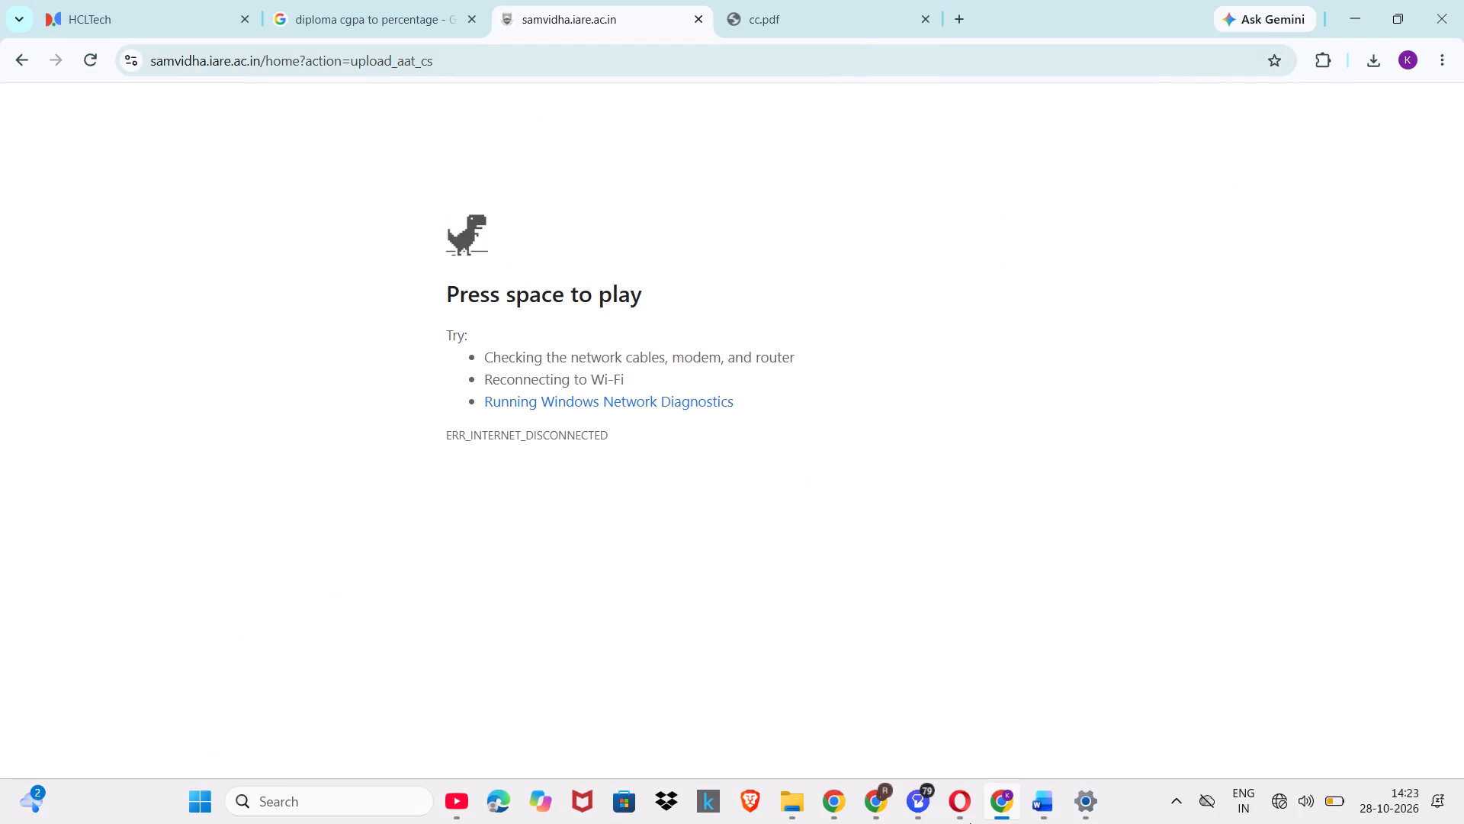
Connect the computer to the Canteen_5 Wi-Fi network.
click(1296, 800)
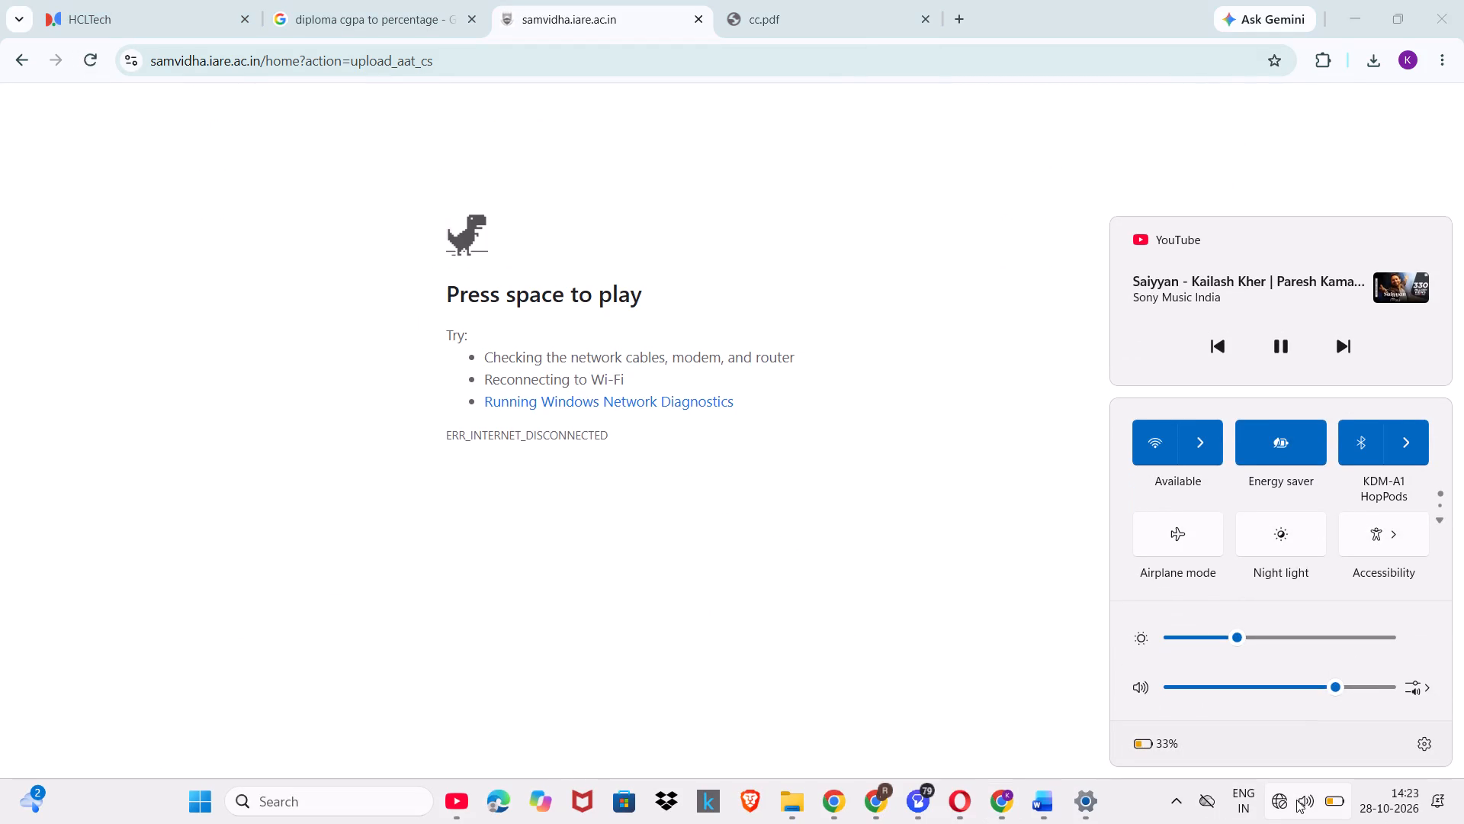
click(1209, 439)
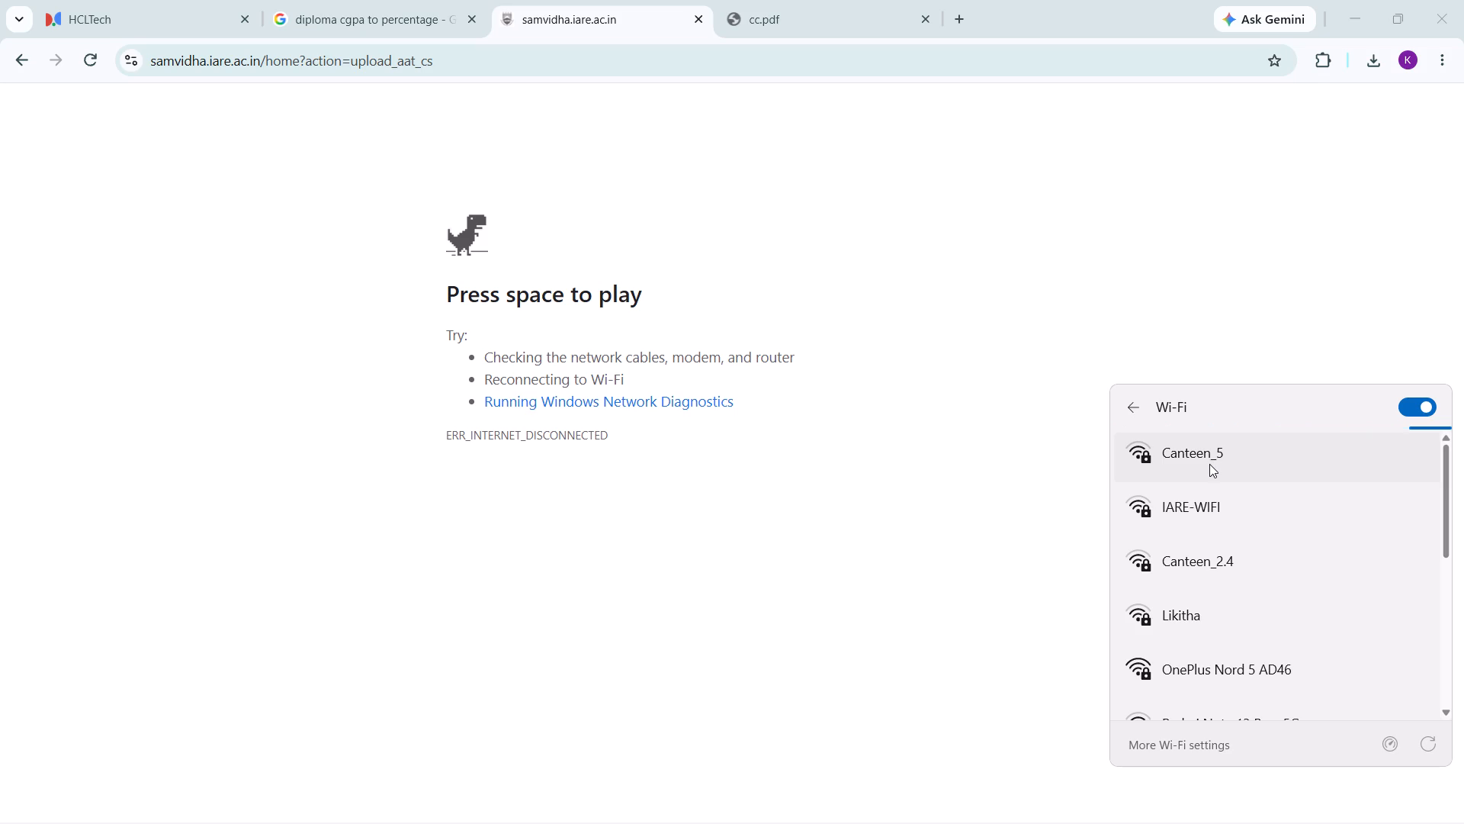
click(1209, 464)
click(1329, 540)
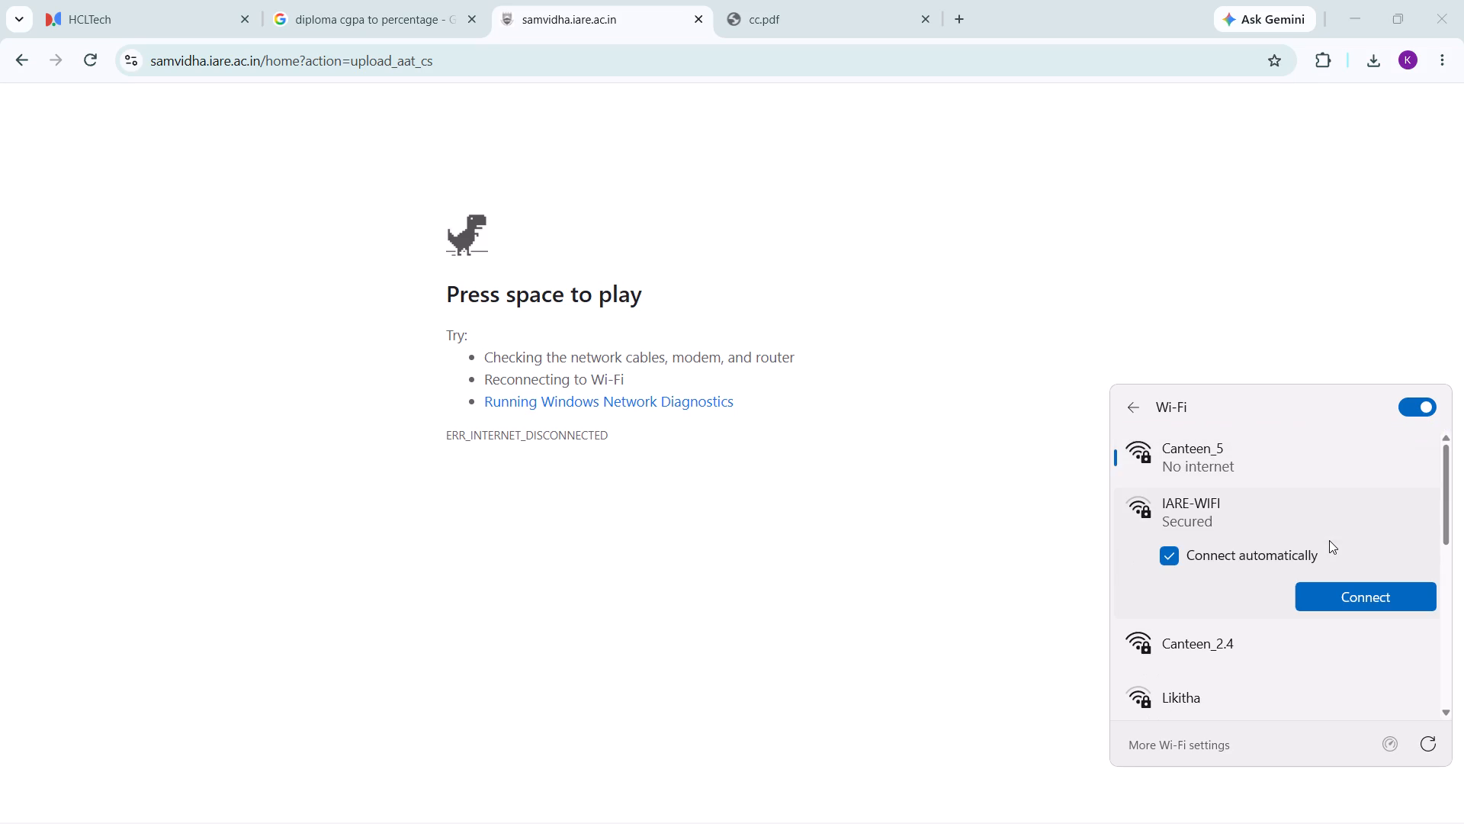
click(1295, 465)
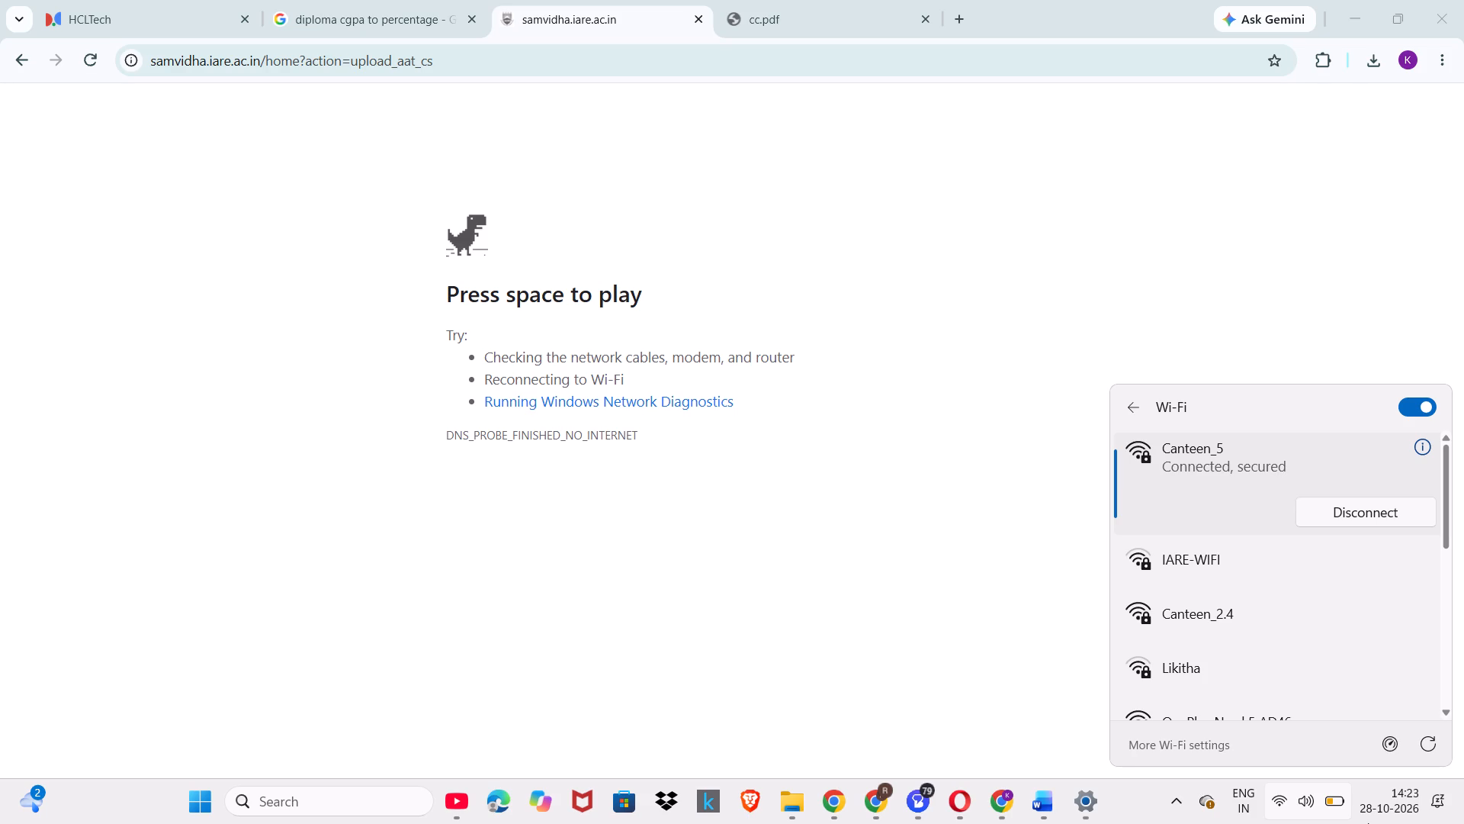
click(233, 368)
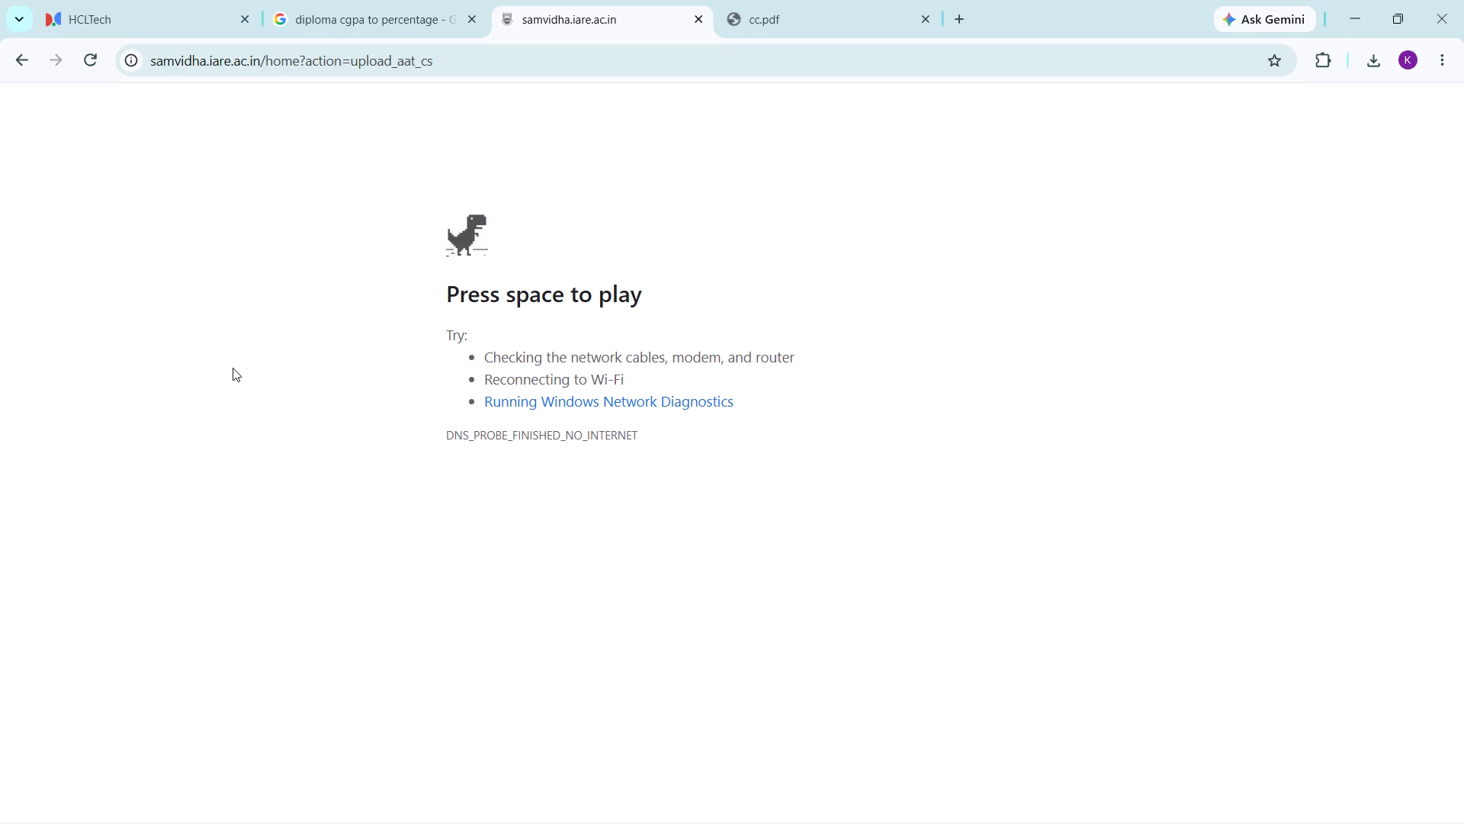
Reload the AAT-I page and get the questions for AITD19 Intelligent Cyber Physical Systems.
key(ctrl+r)
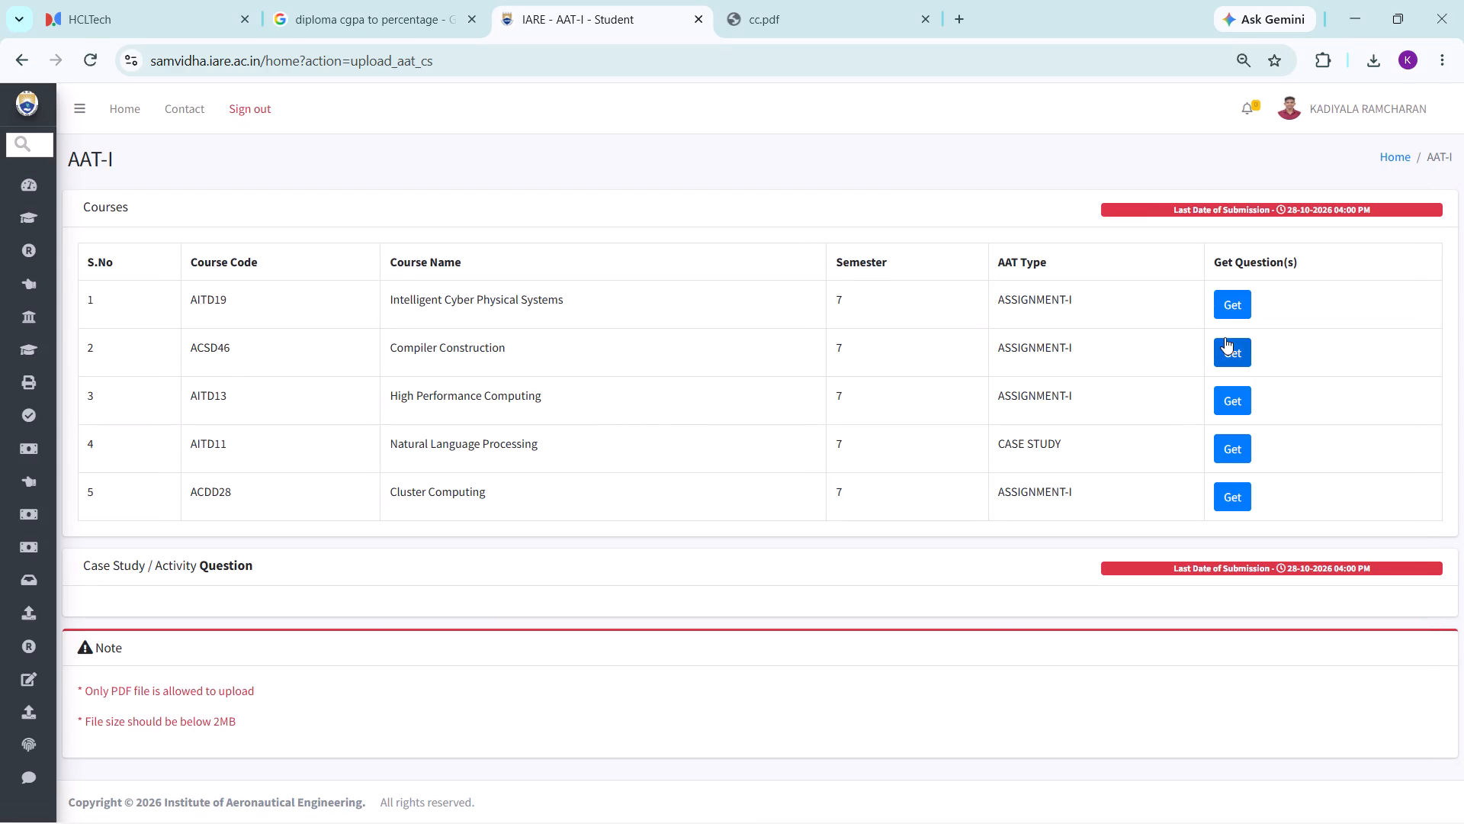
click(1238, 320)
click(1238, 317)
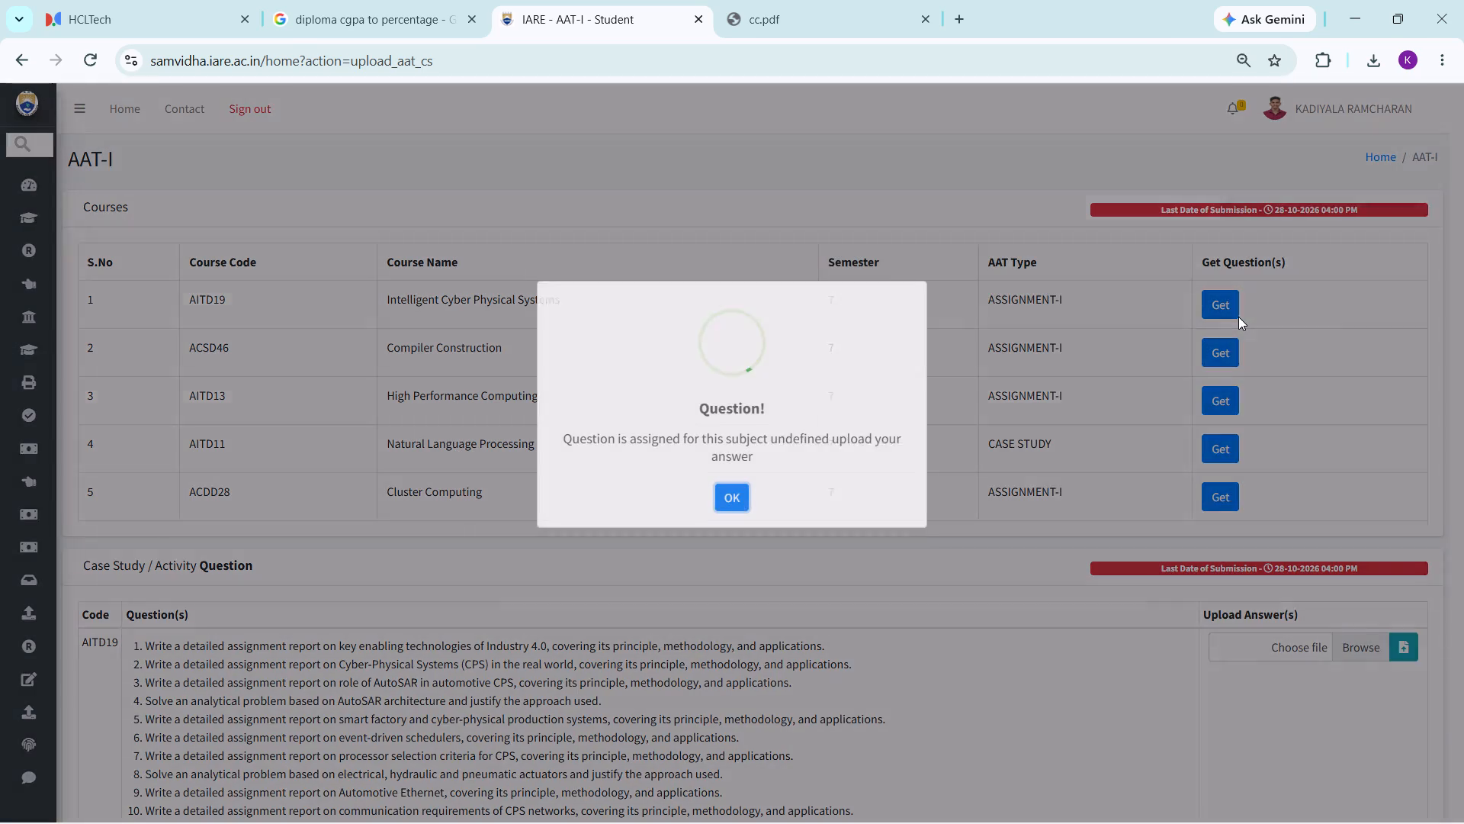
click(743, 544)
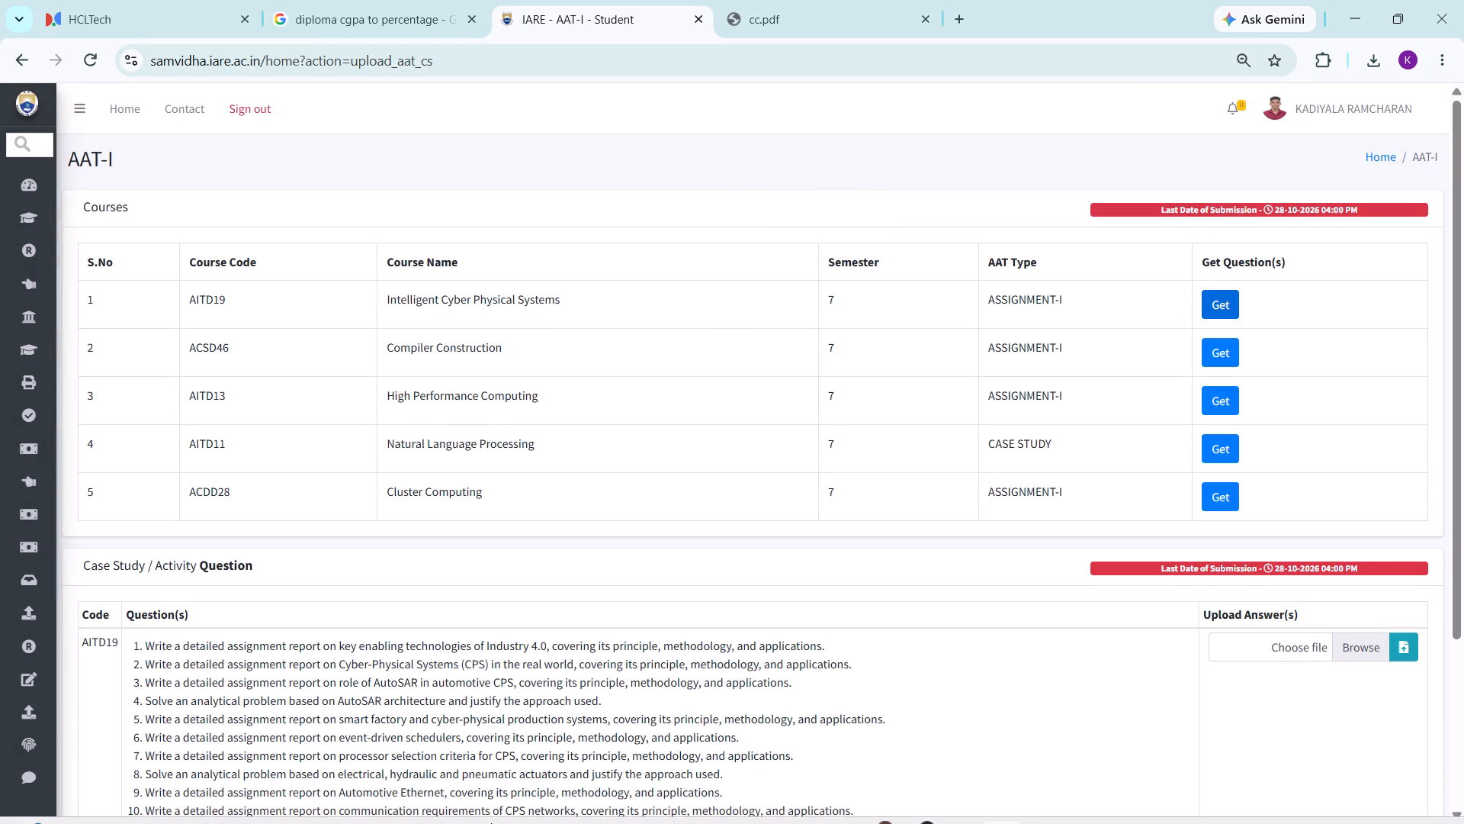
Switch to the YouTube window, toggle playback of the Saiyyan video and close the window.
click(456, 804)
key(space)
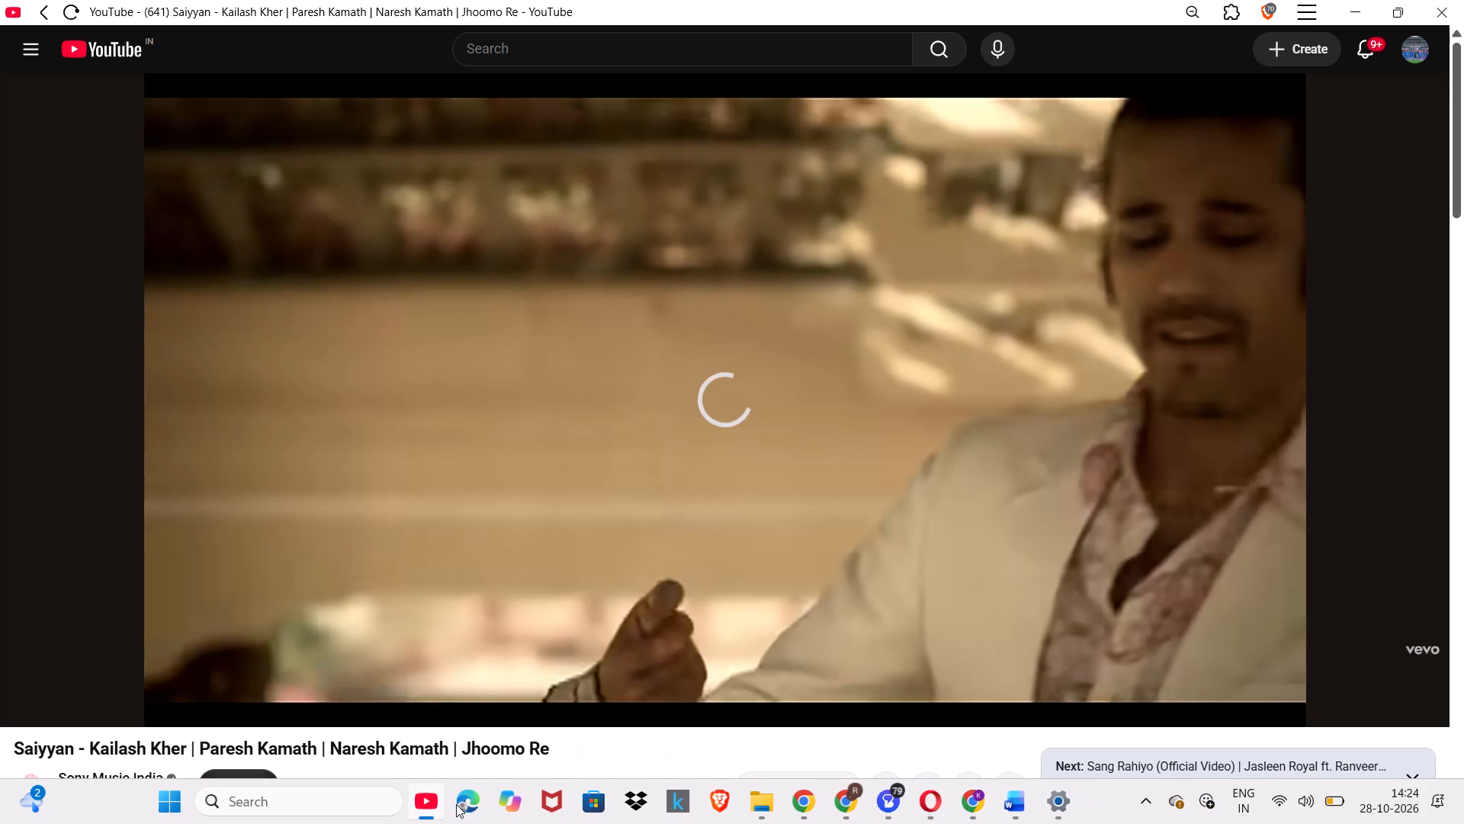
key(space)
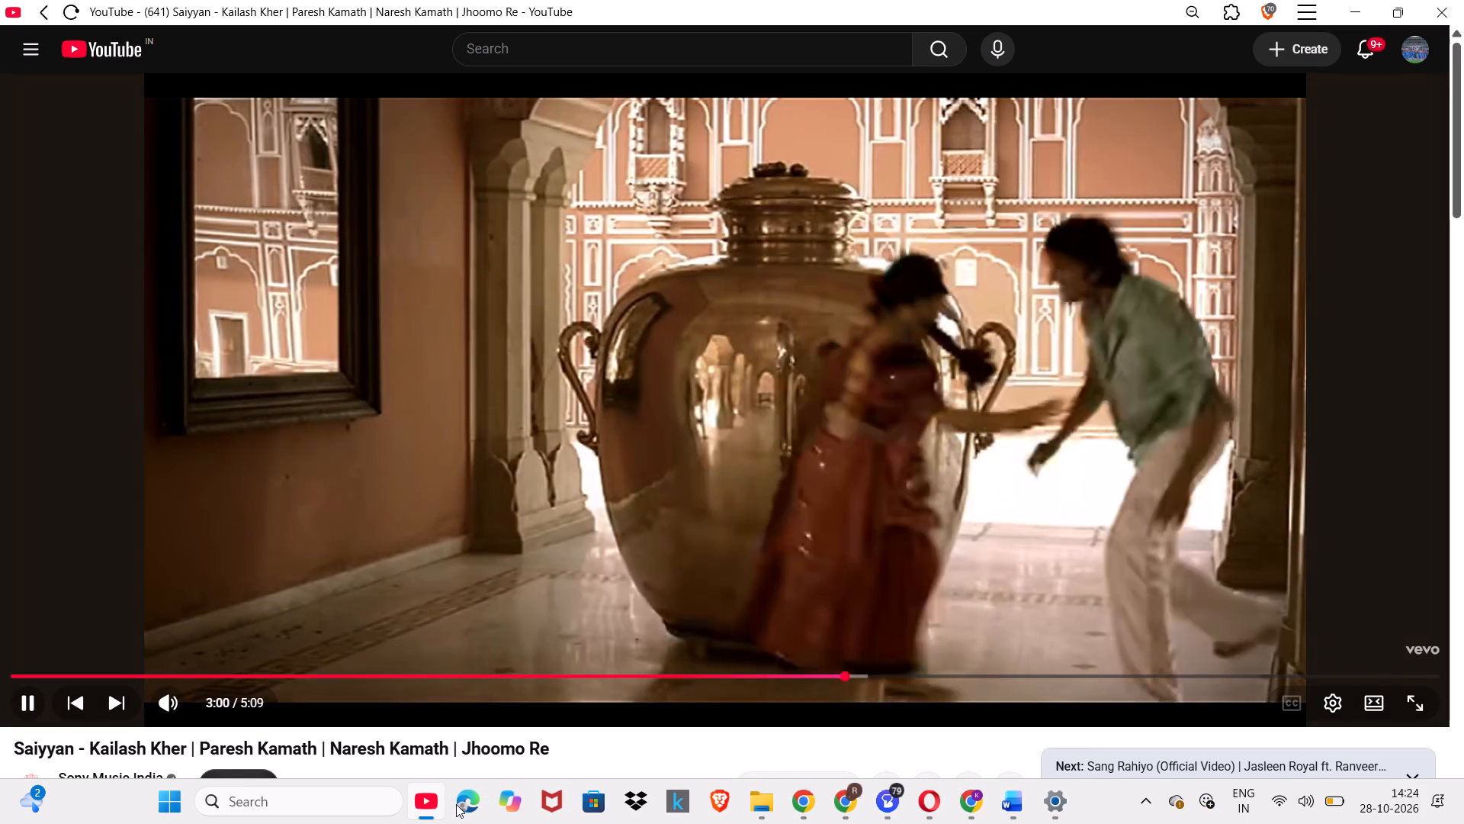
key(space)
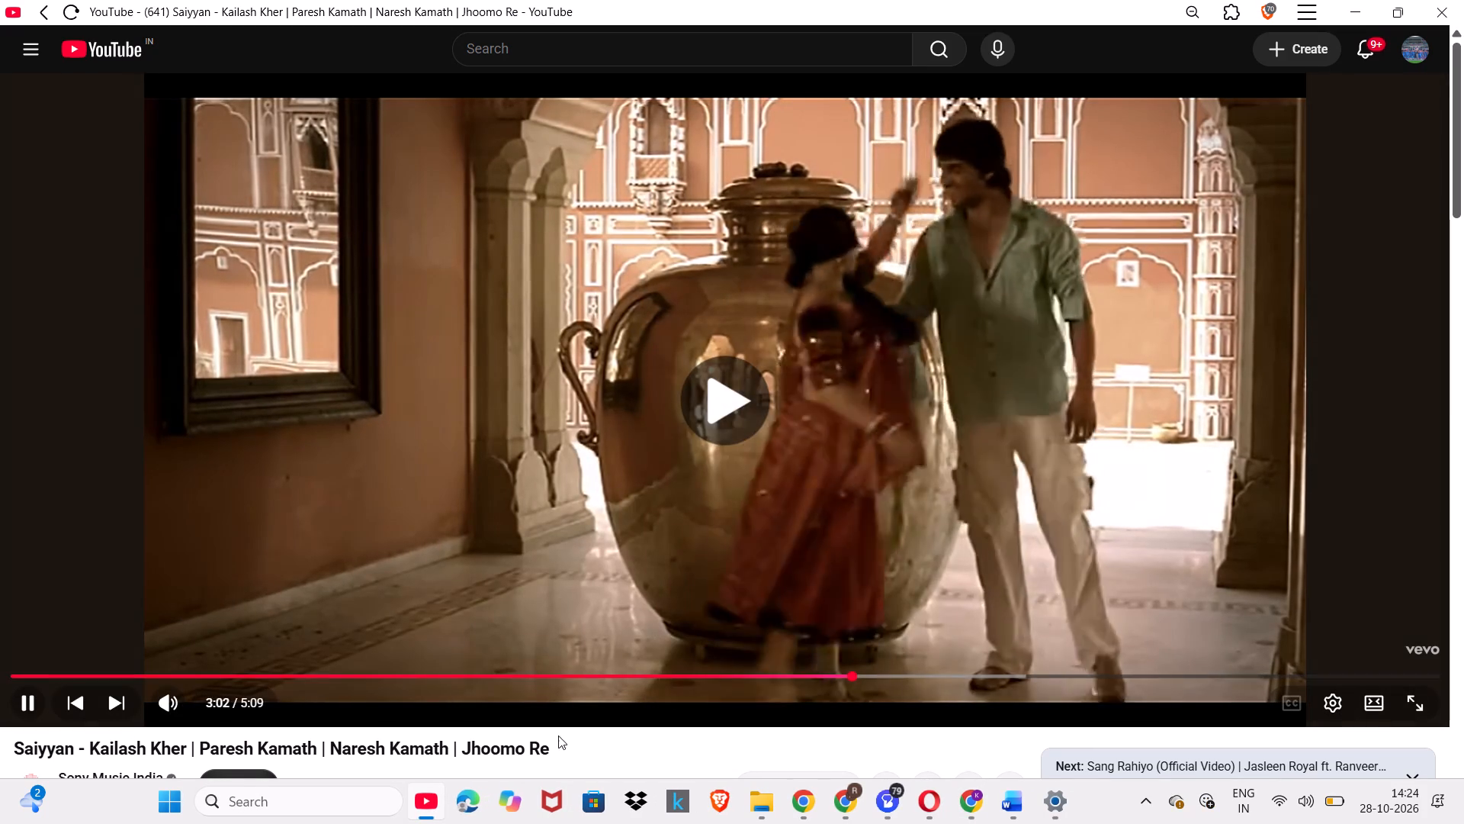
click(1463, 117)
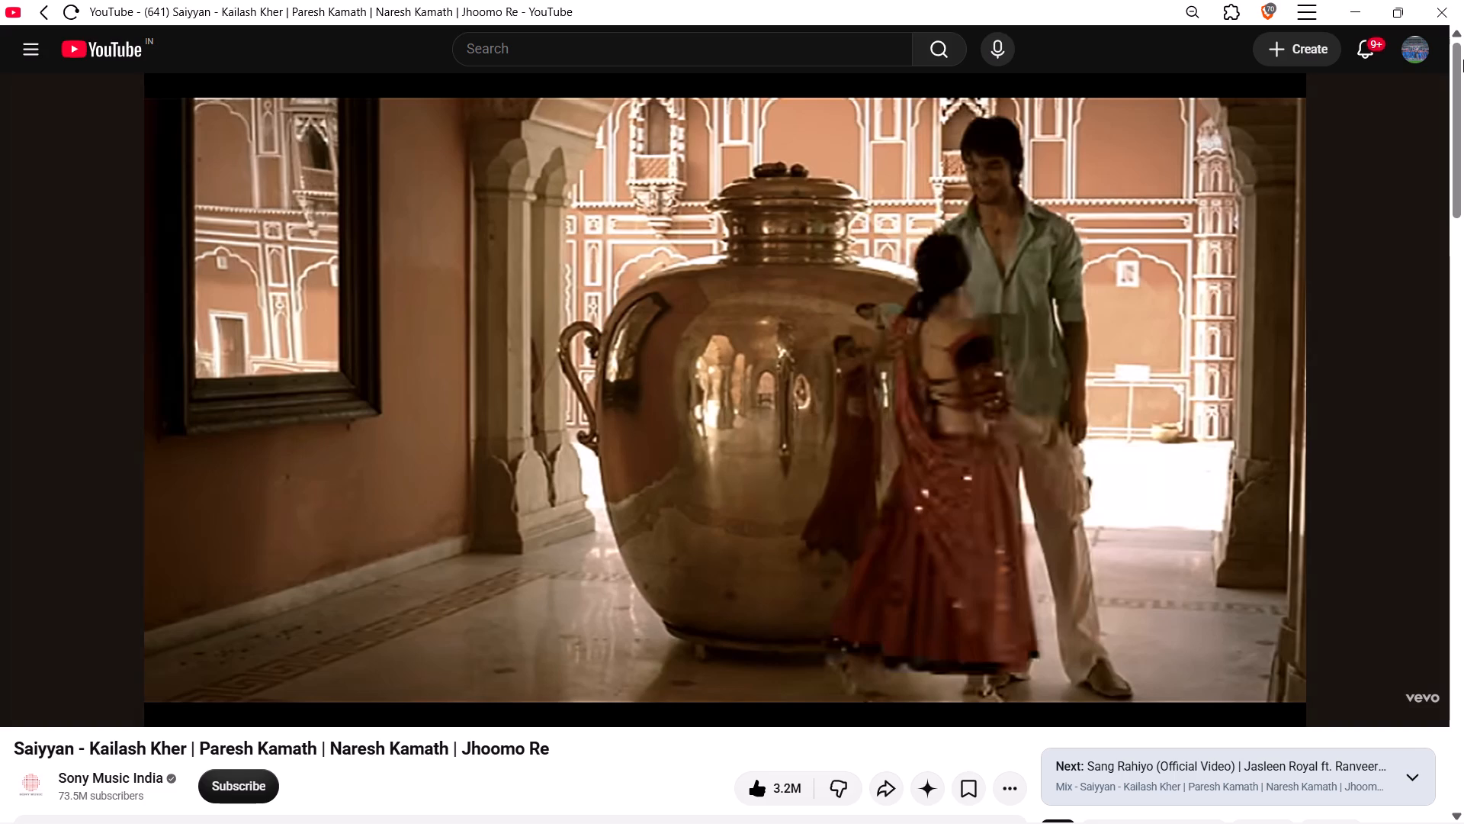
click(1463, 31)
click(1456, 0)
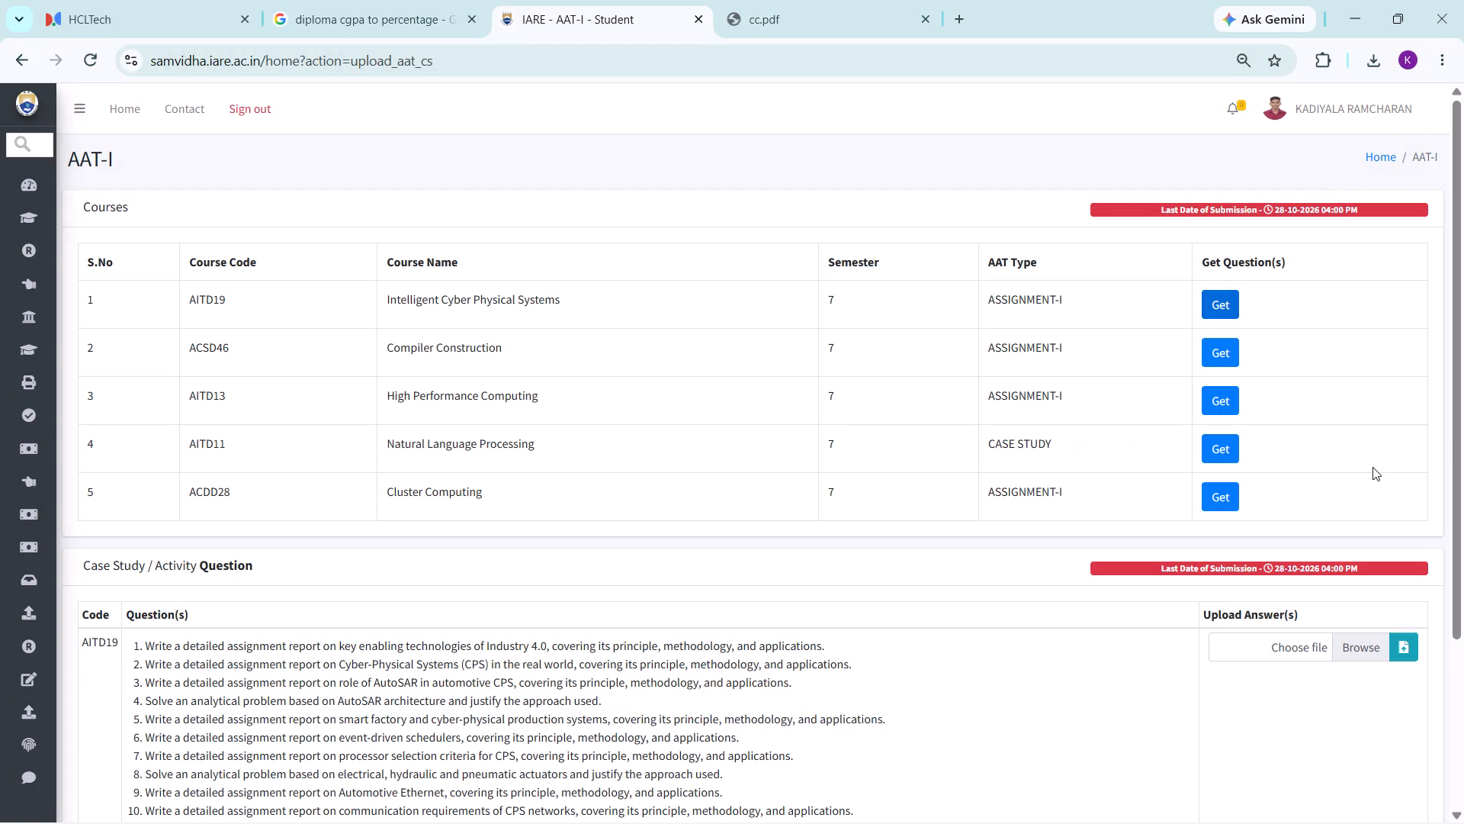
Upload cc.pdf from the Downloads folder as the answer for AITD19.
click(1320, 640)
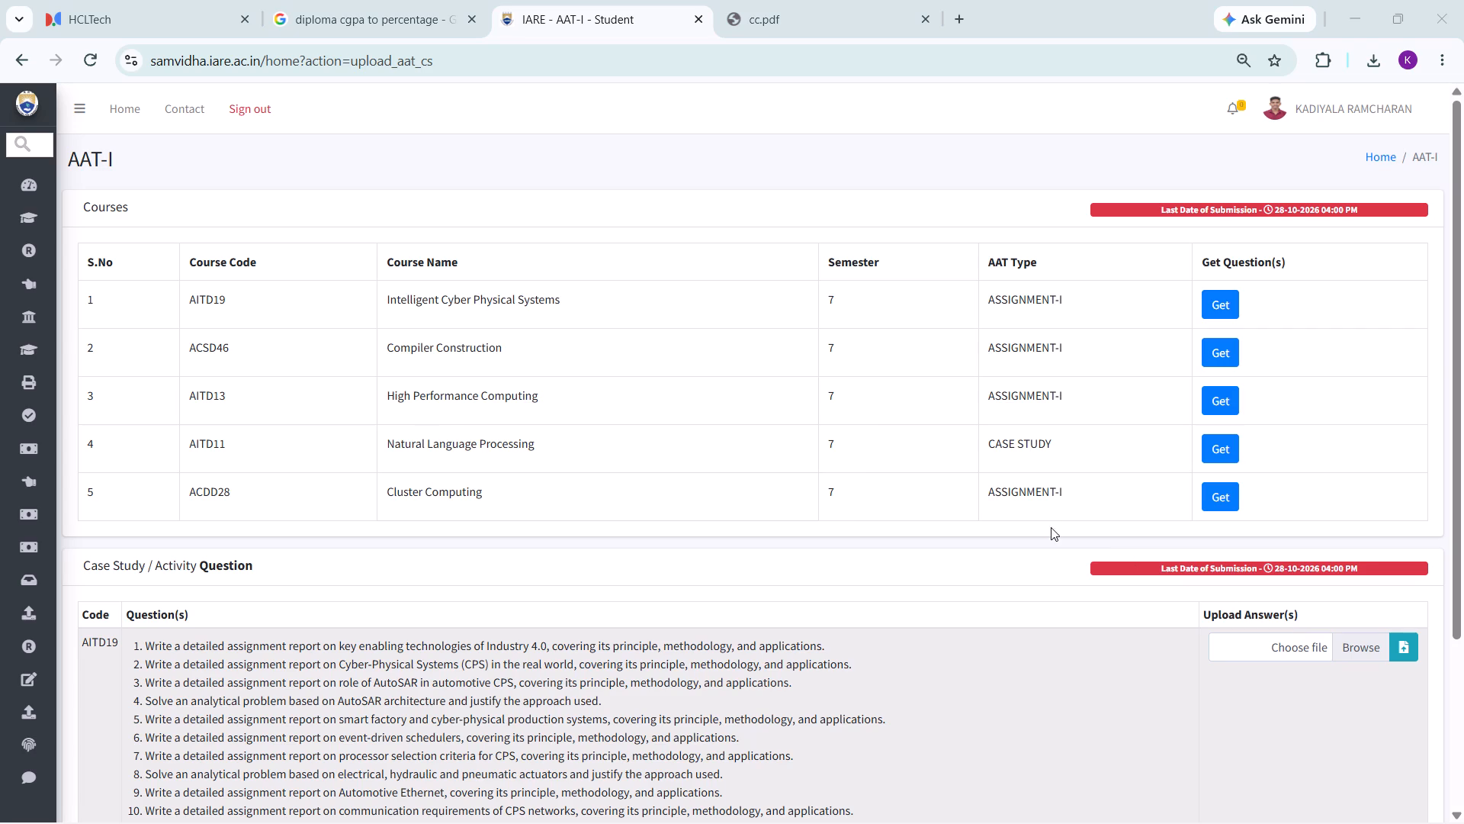
double_click(345, 472)
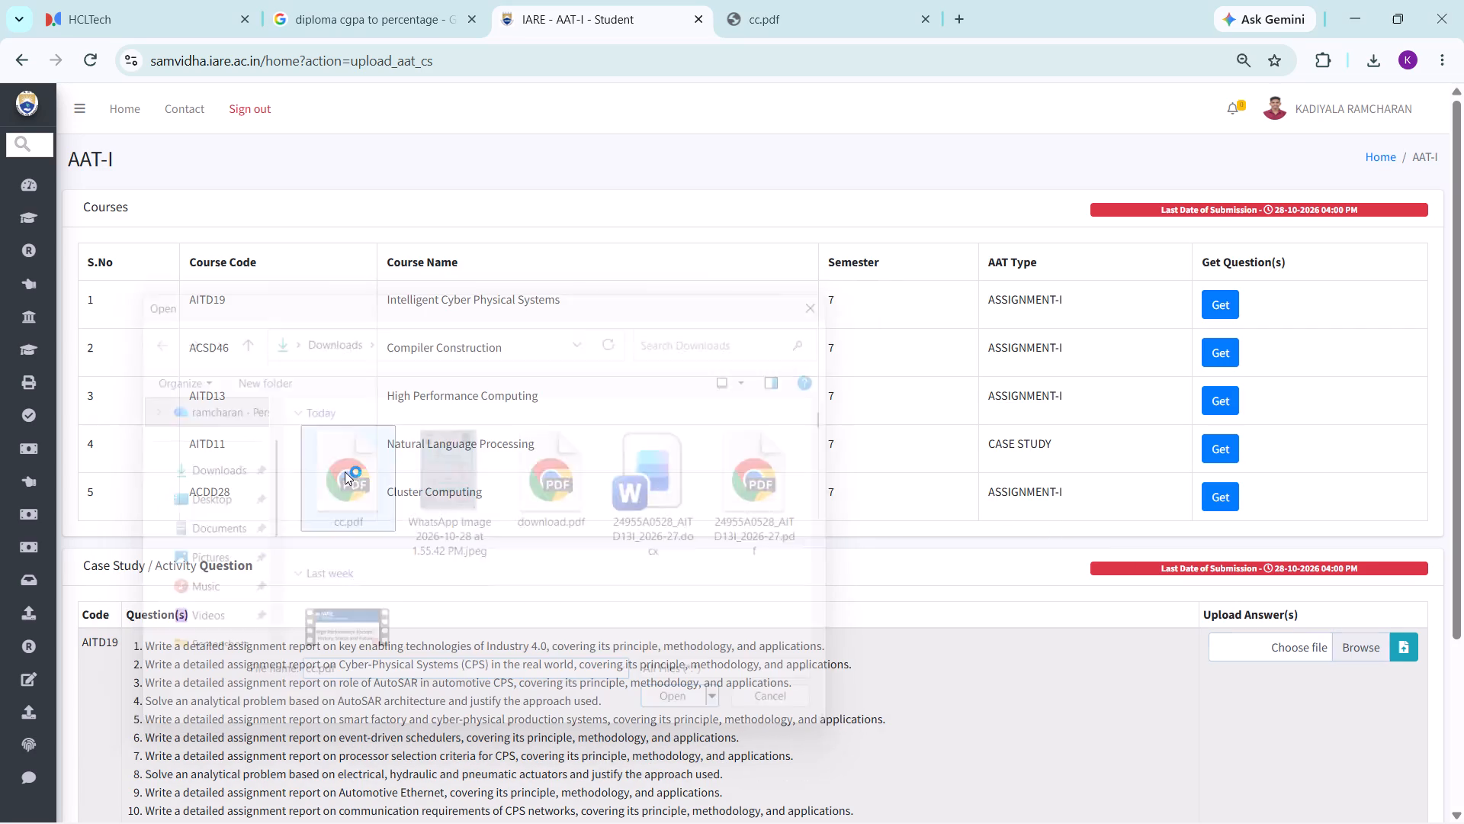
click(1408, 647)
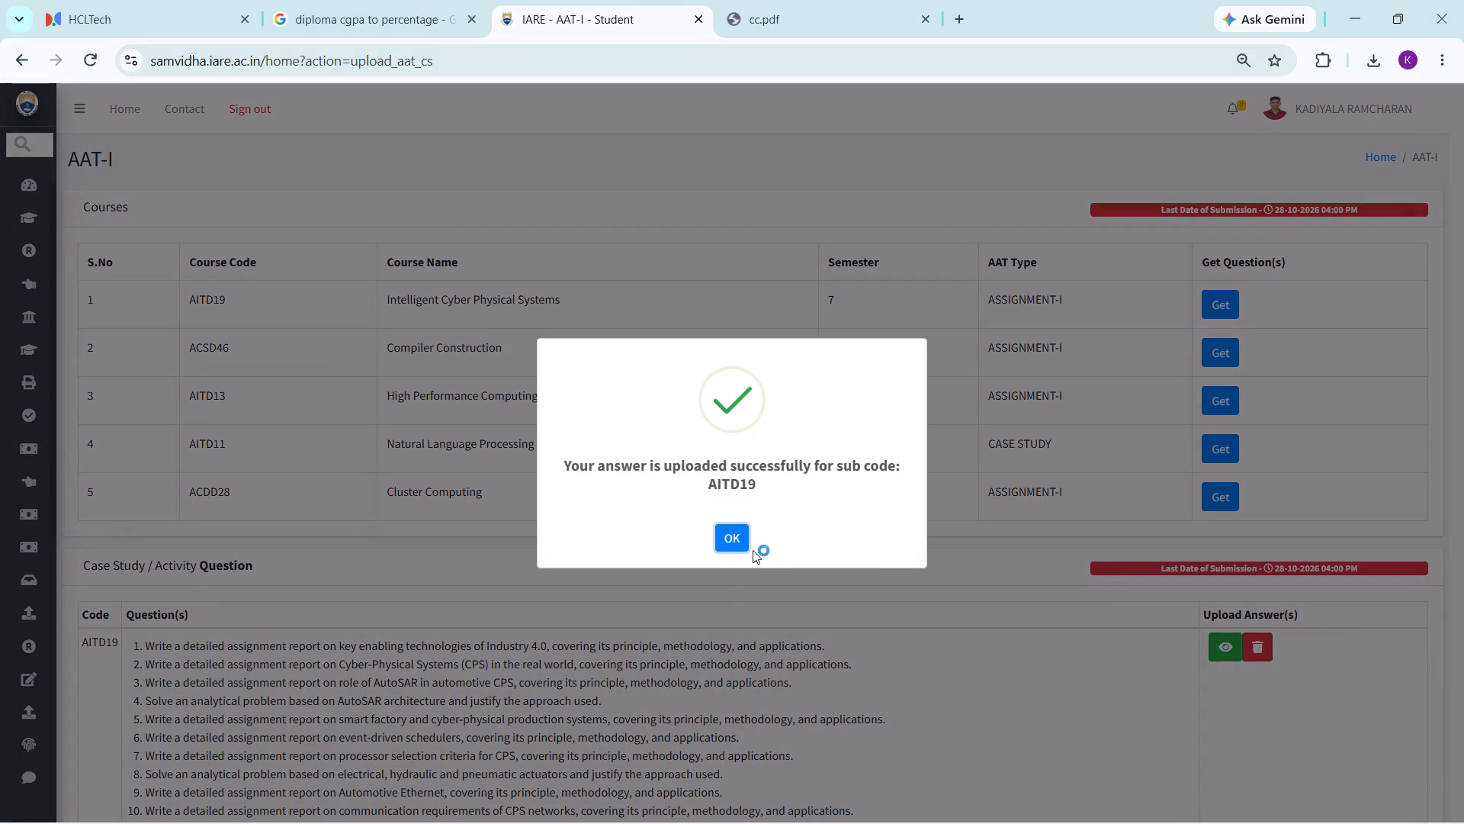
click(740, 542)
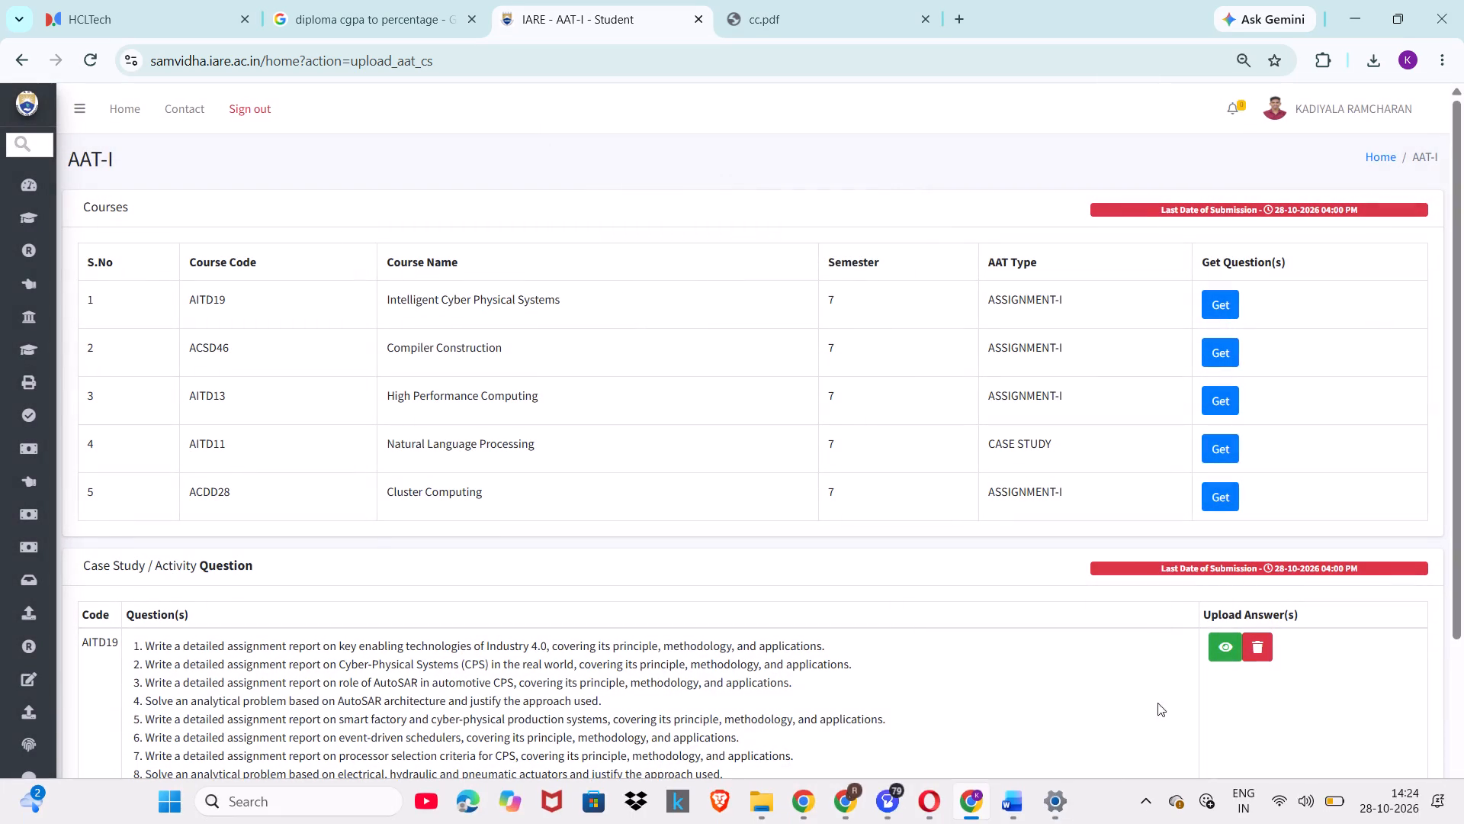
Review the AAT-I questions and answer upload entries for Compiler Construction, High Performance Computing, Natural Language Processing and Cluster Computing.
click(1212, 354)
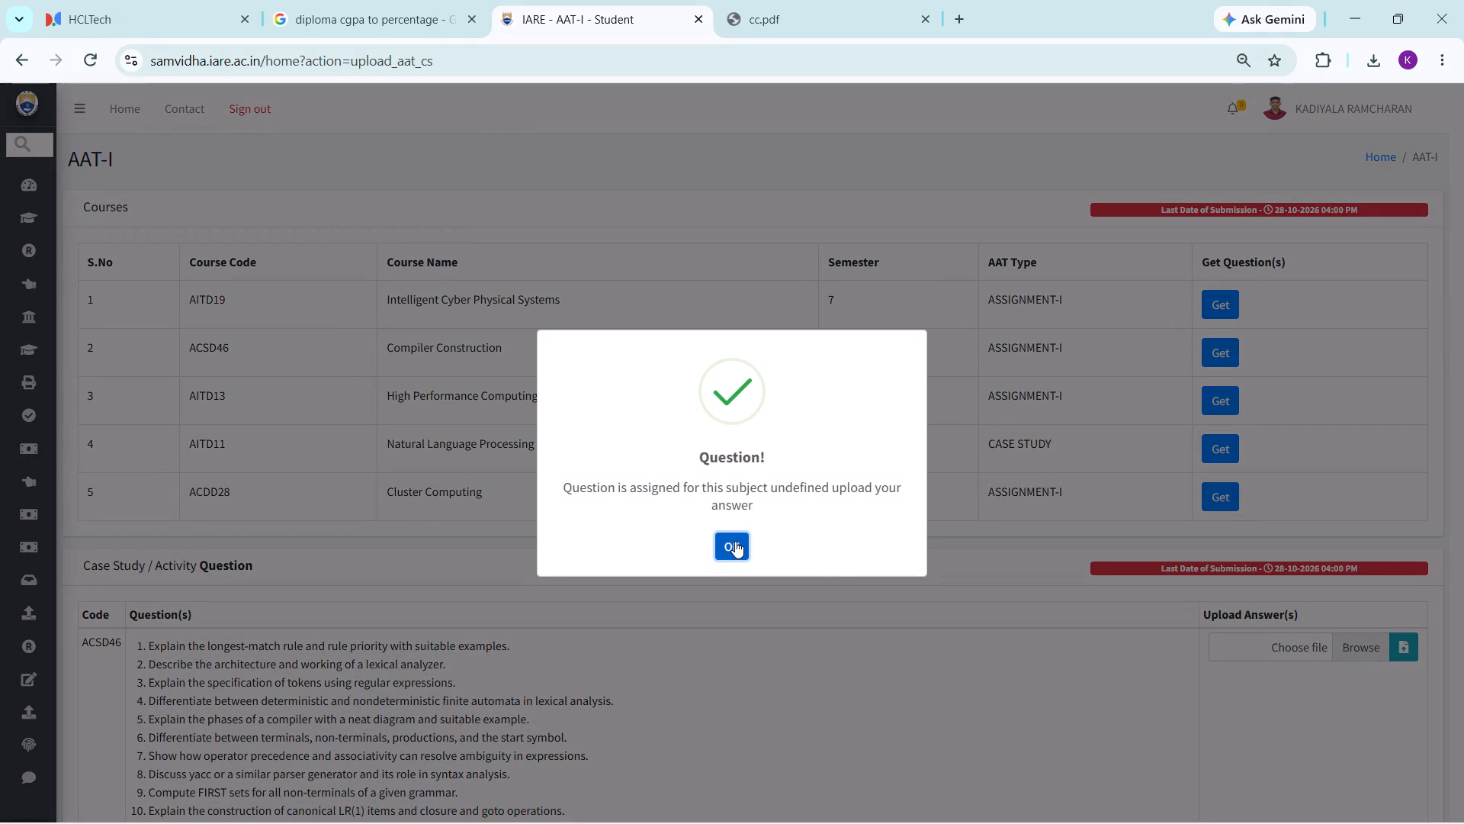
click(735, 541)
click(1222, 388)
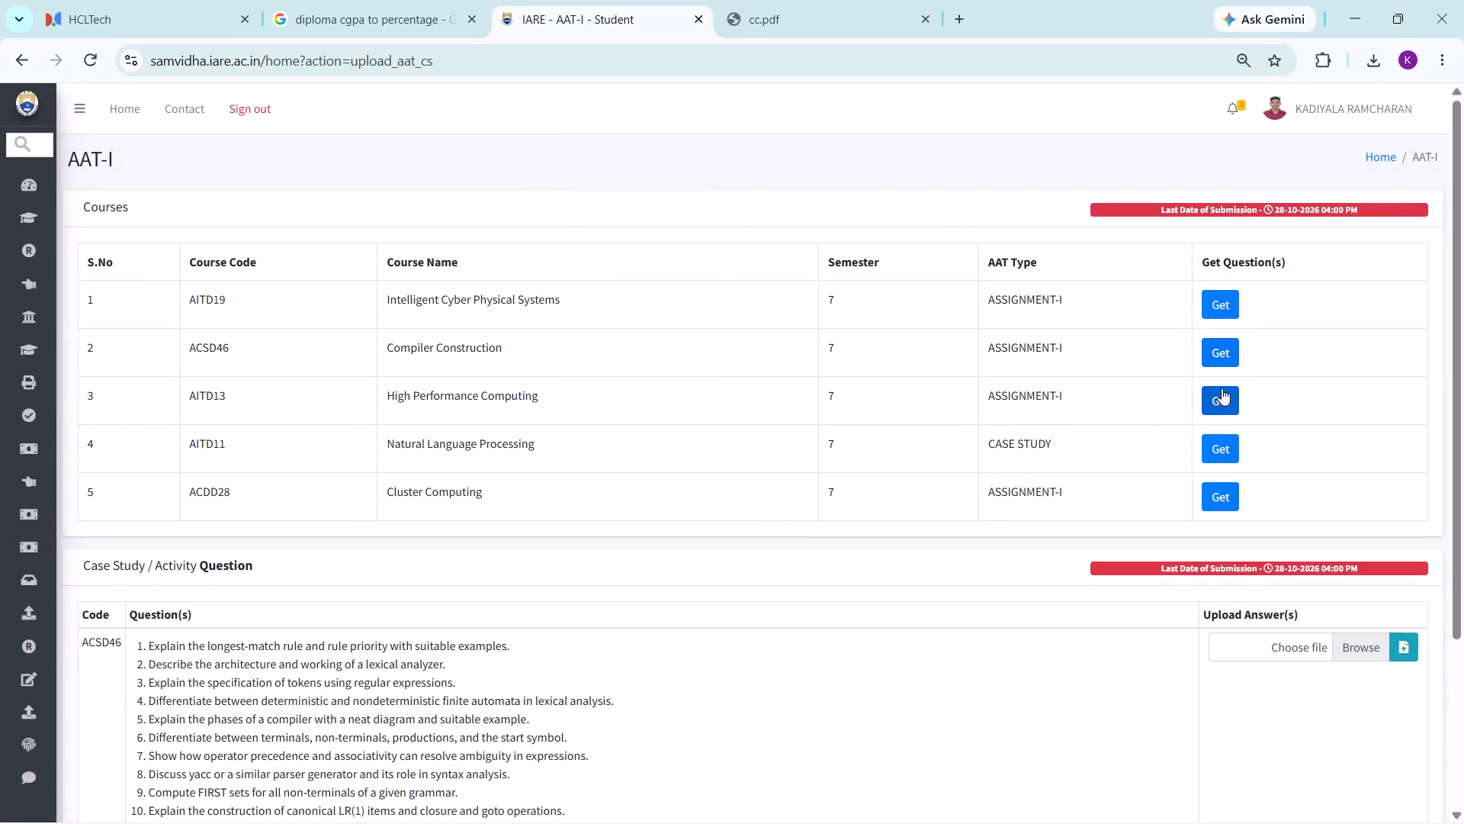
click(732, 533)
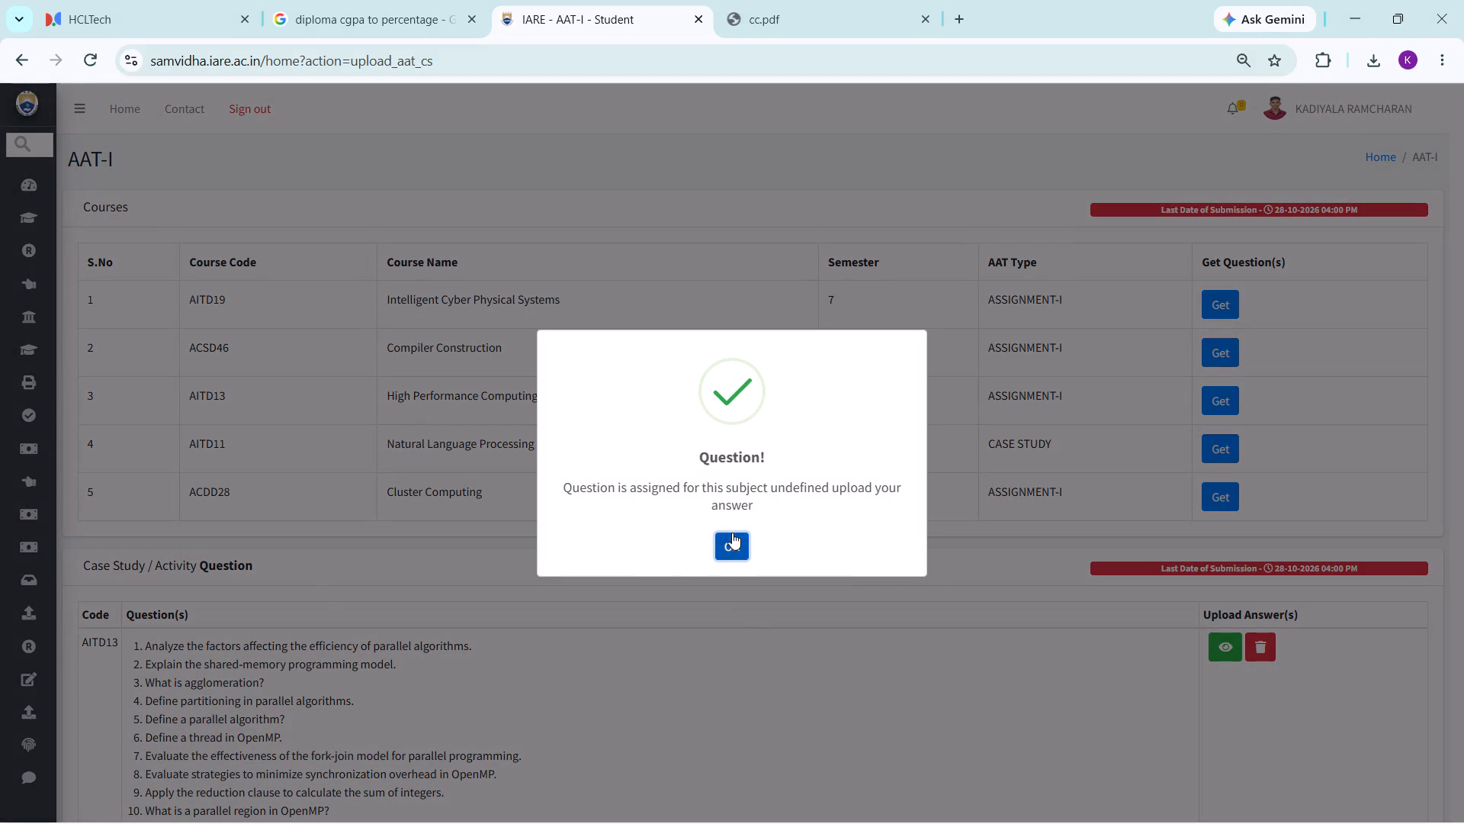
click(1206, 452)
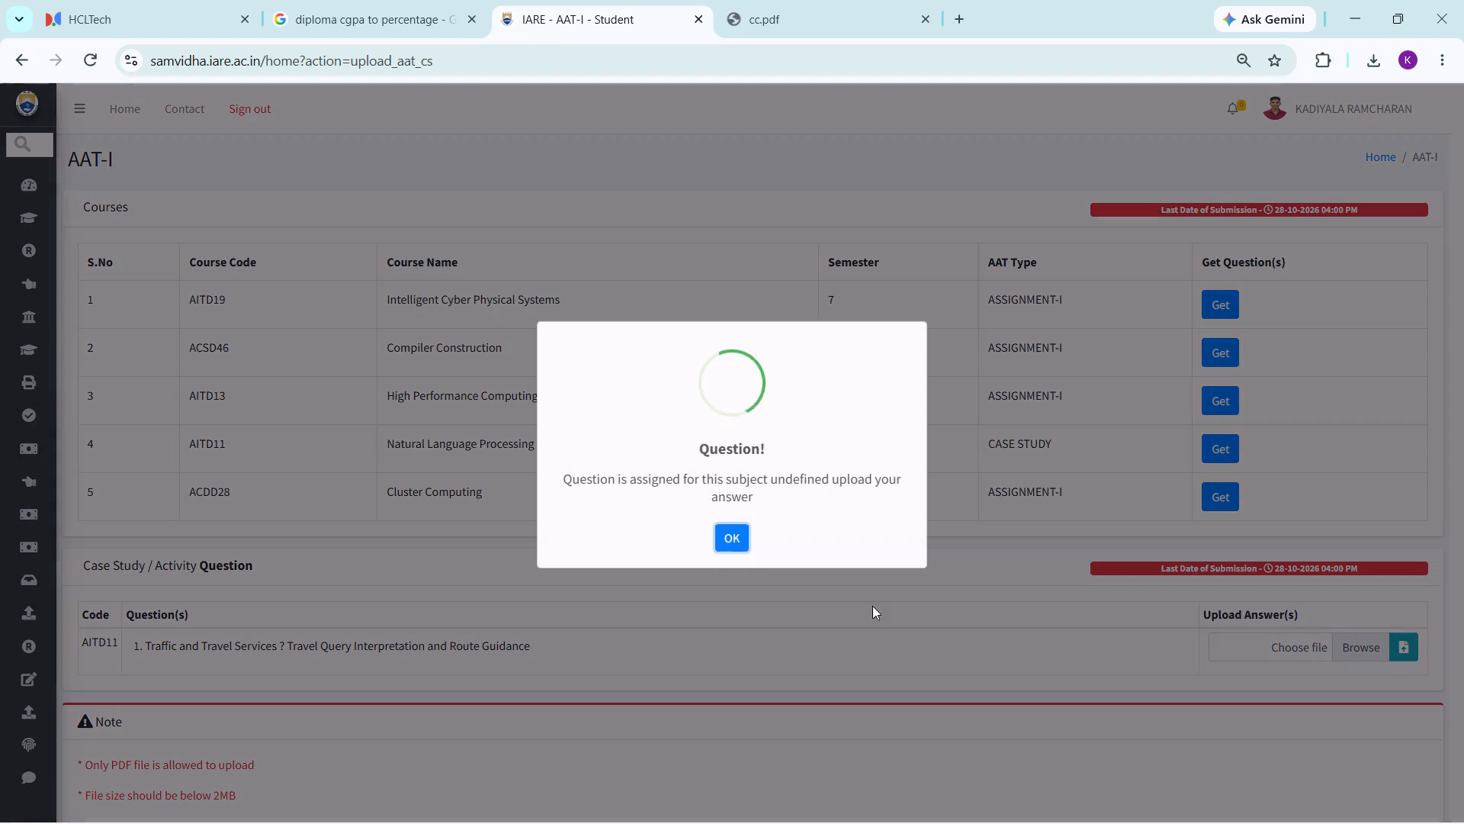
click(732, 542)
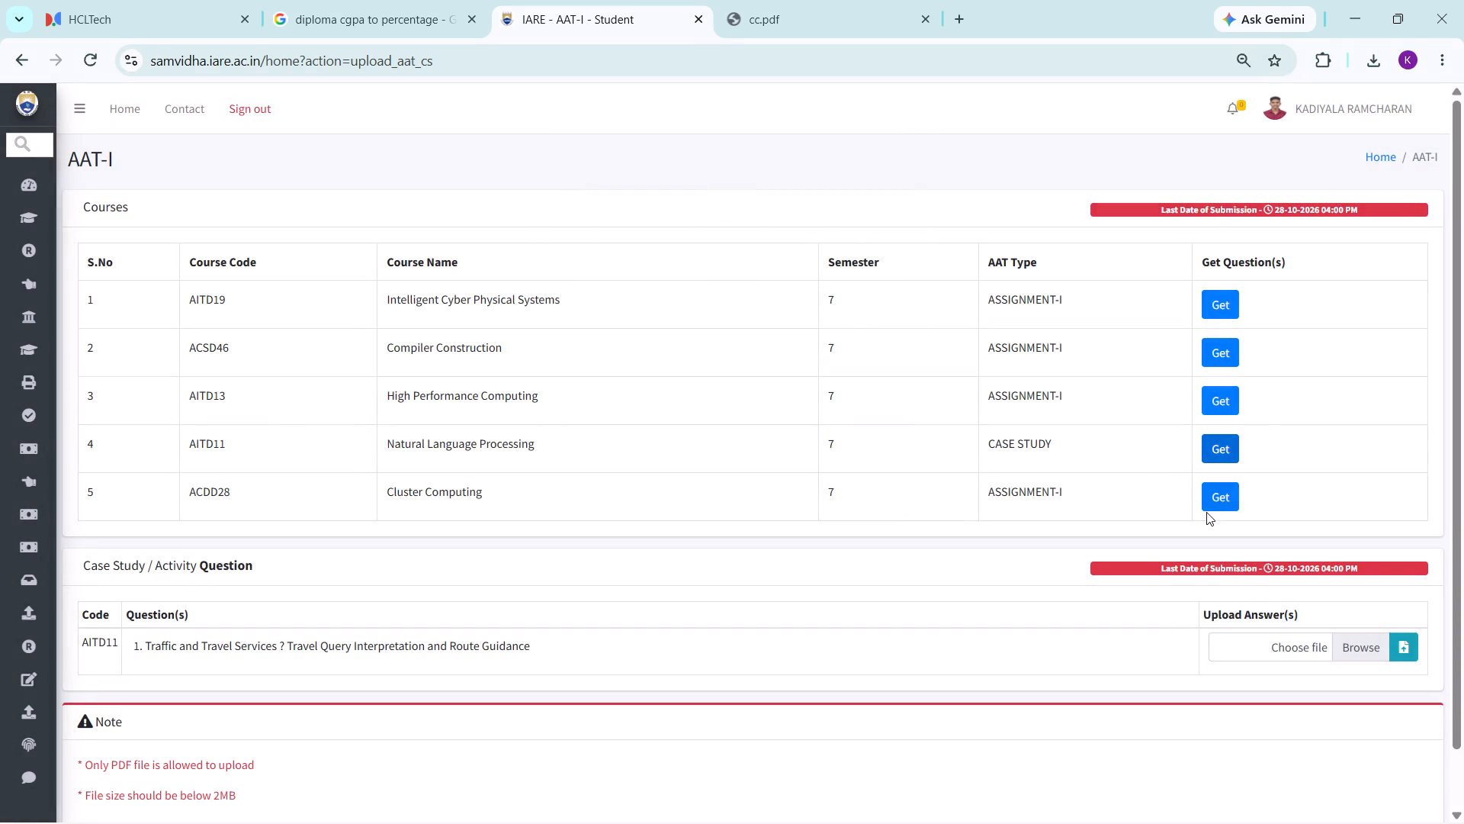
click(1214, 504)
click(731, 546)
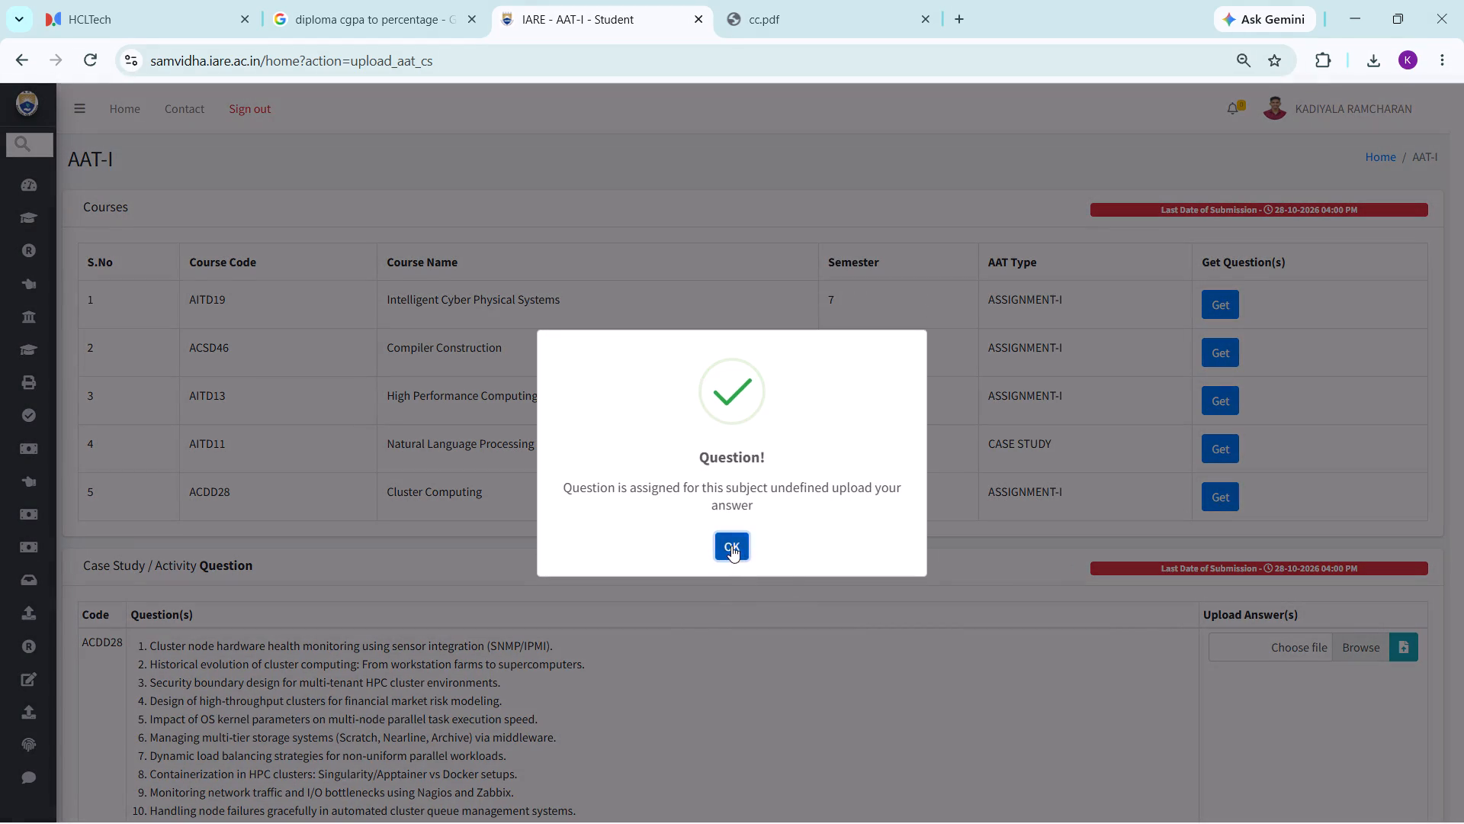
scroll(731, 546, down, 2)
Close the Chrome window with the portal and the Downloads folder window.
click(1463, 0)
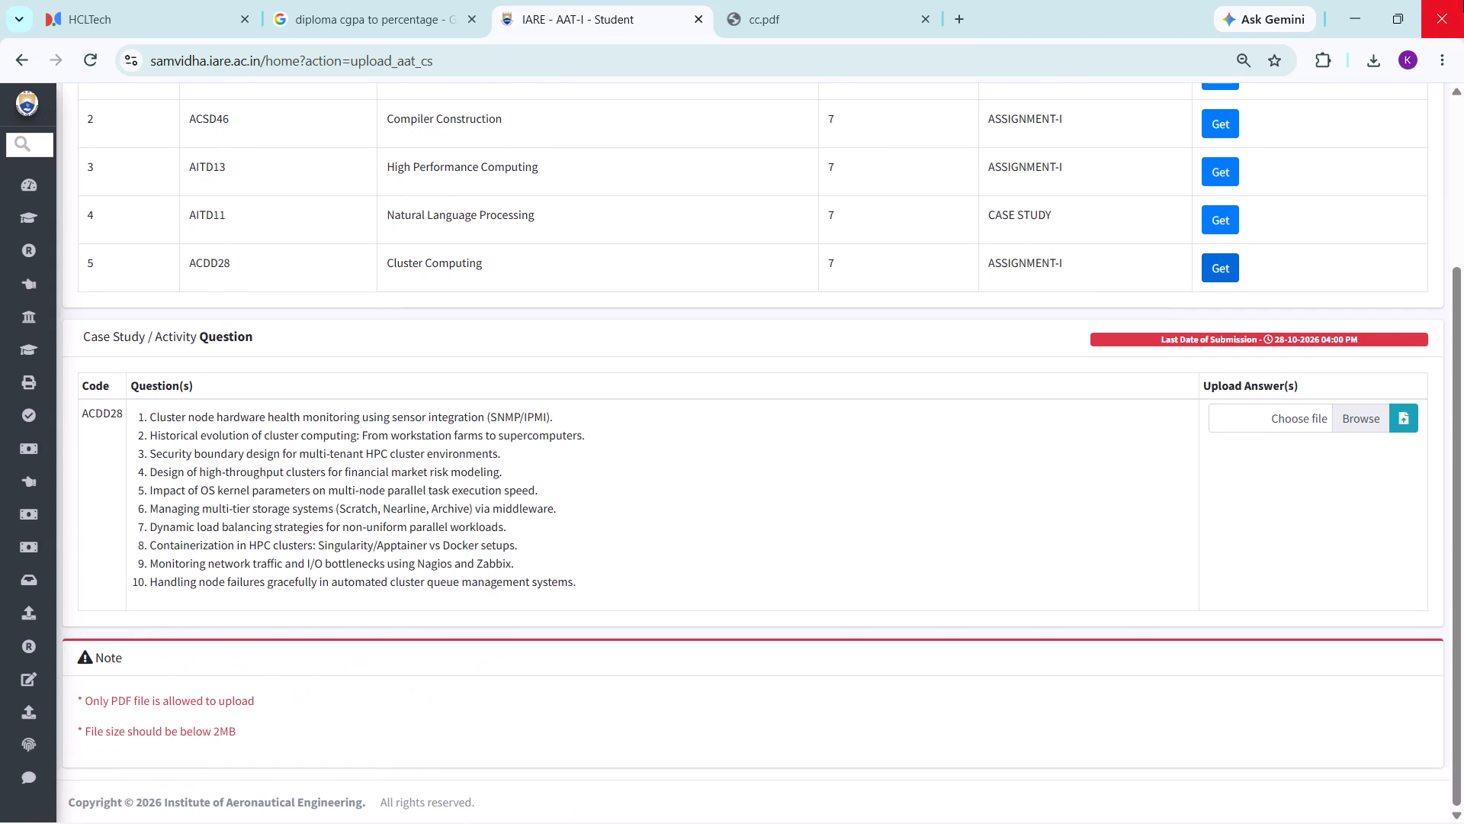
click(1463, 0)
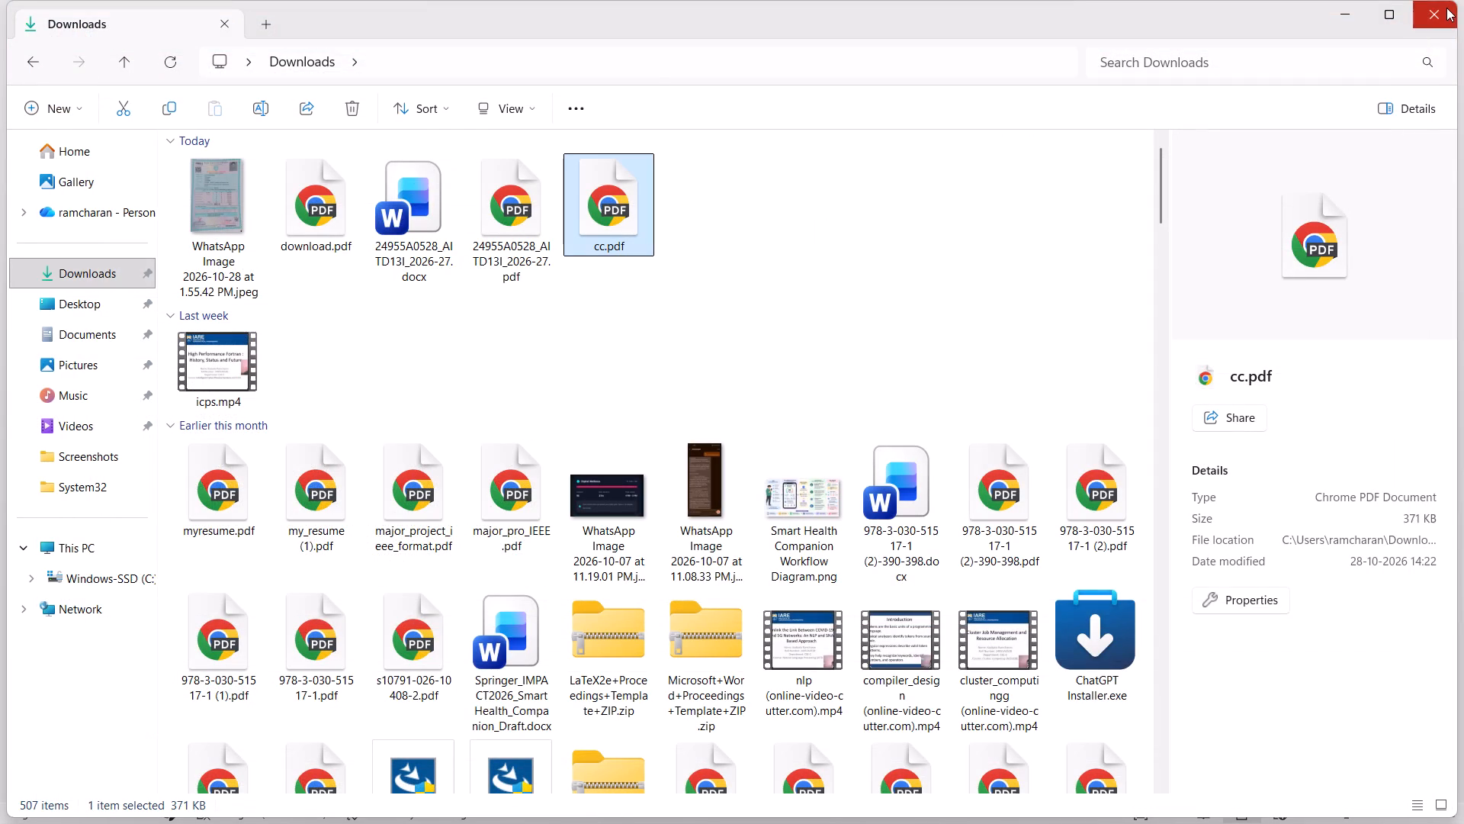
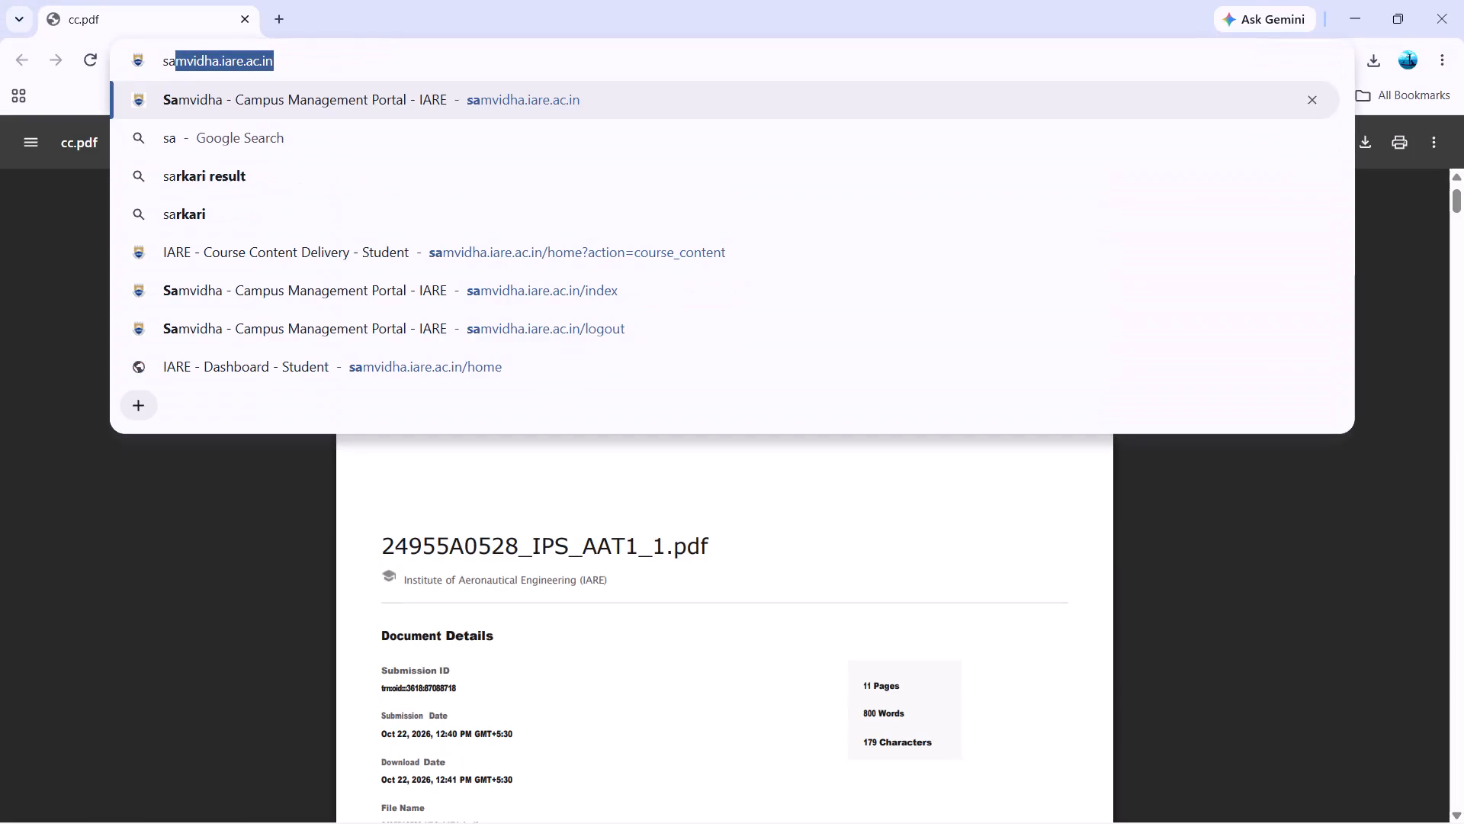
Open the Samvidha portal at samvidha.iare.ac.in and sign in with the saved student credentials.
key(Return)
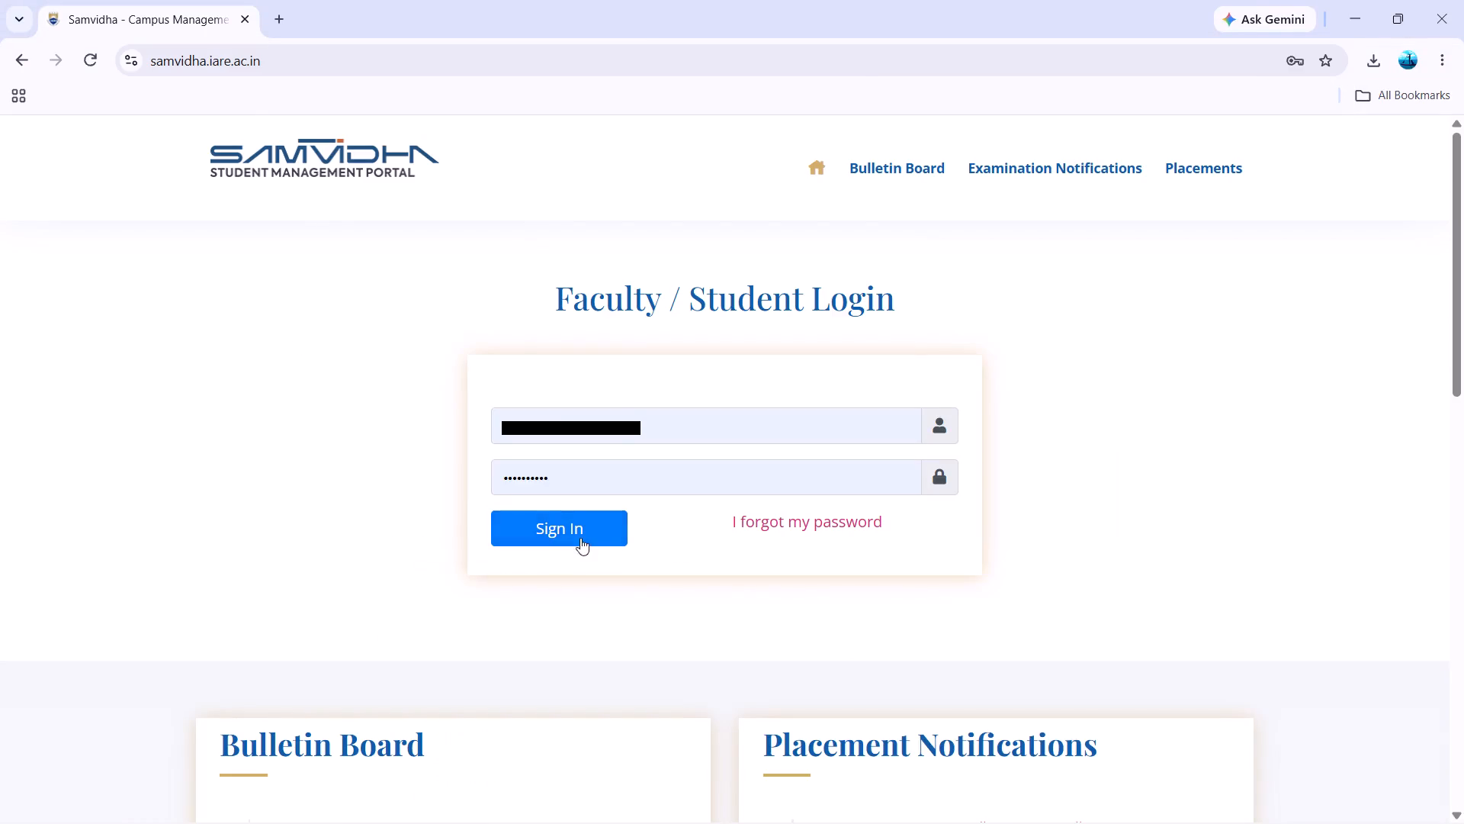
click(582, 531)
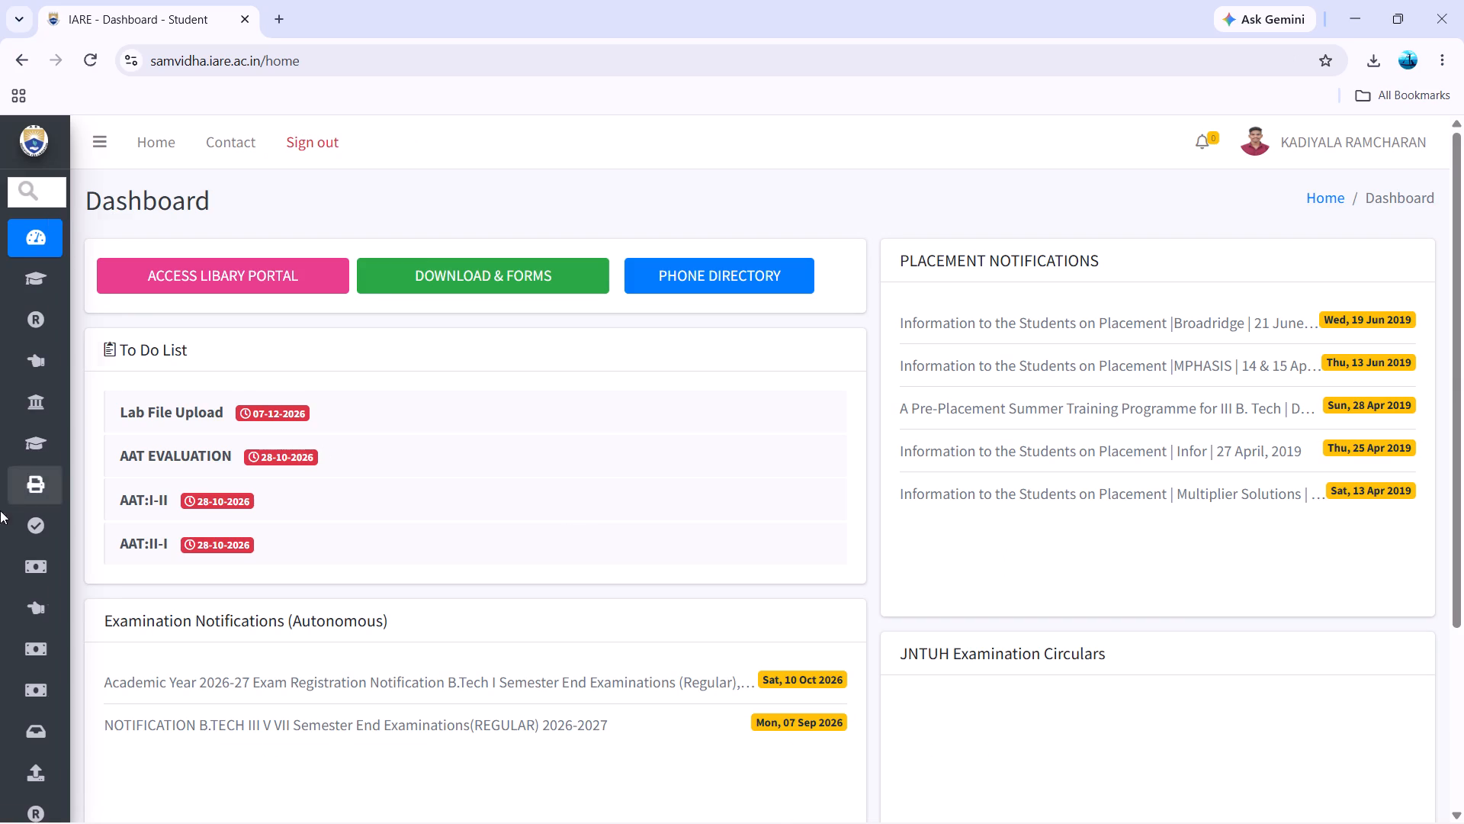
Open the AAT-II upload page and get the question for AITD19 Intelligent Cyber Physical Systems.
scroll(116, 728, down, 5)
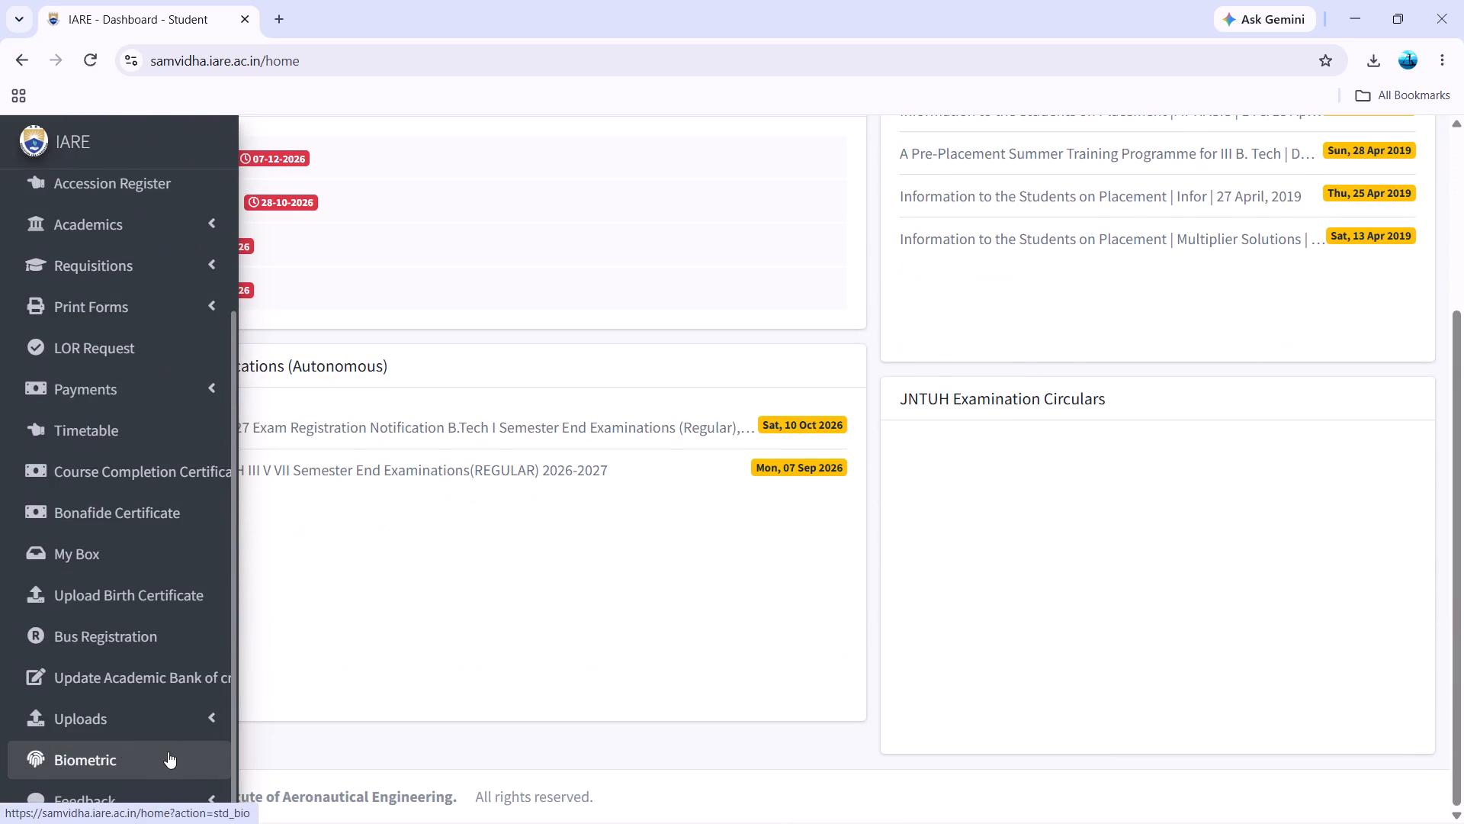
click(149, 720)
scroll(149, 720, down, 1)
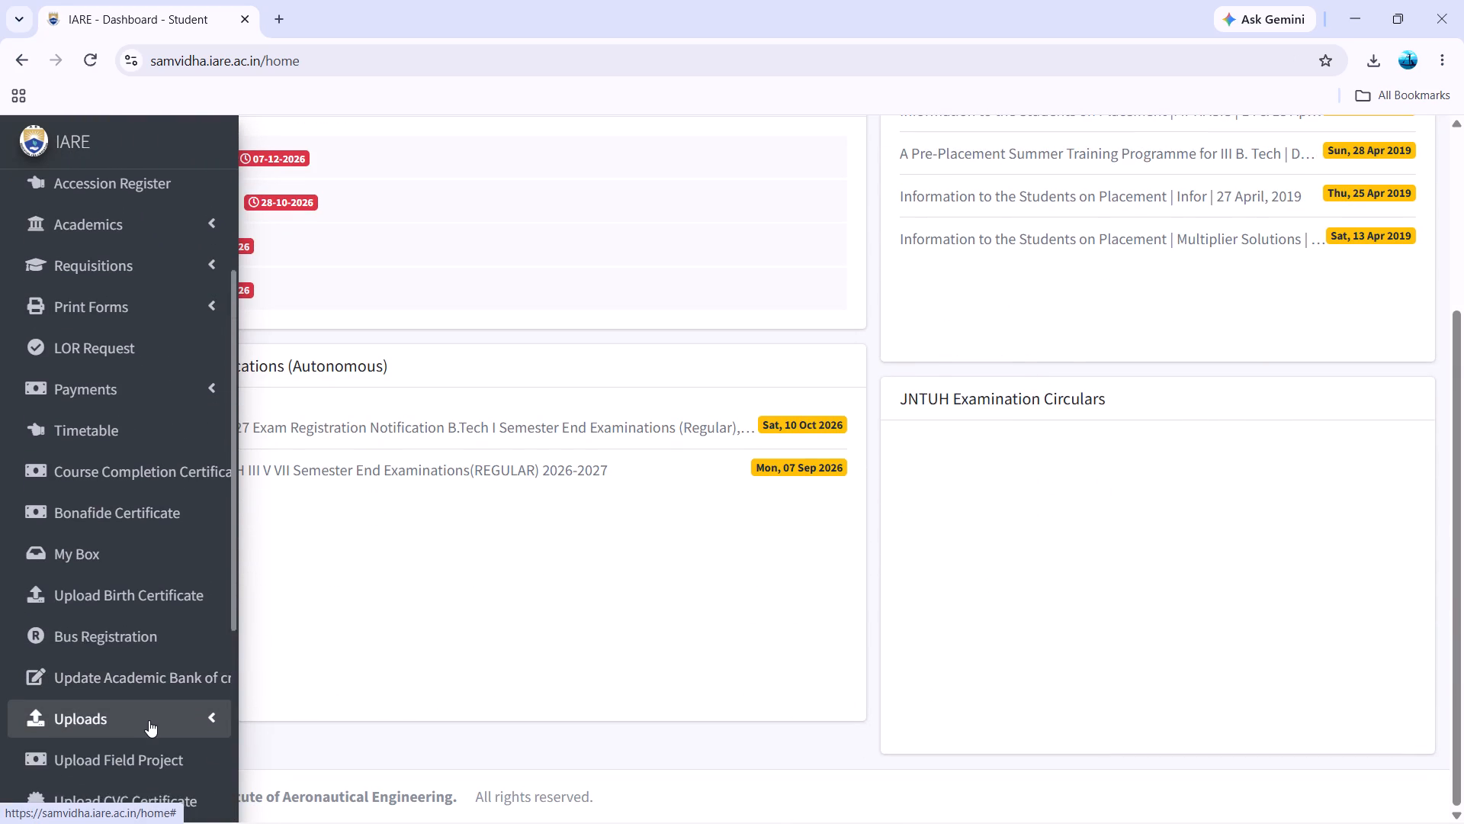
scroll(149, 720, down, 2)
click(162, 649)
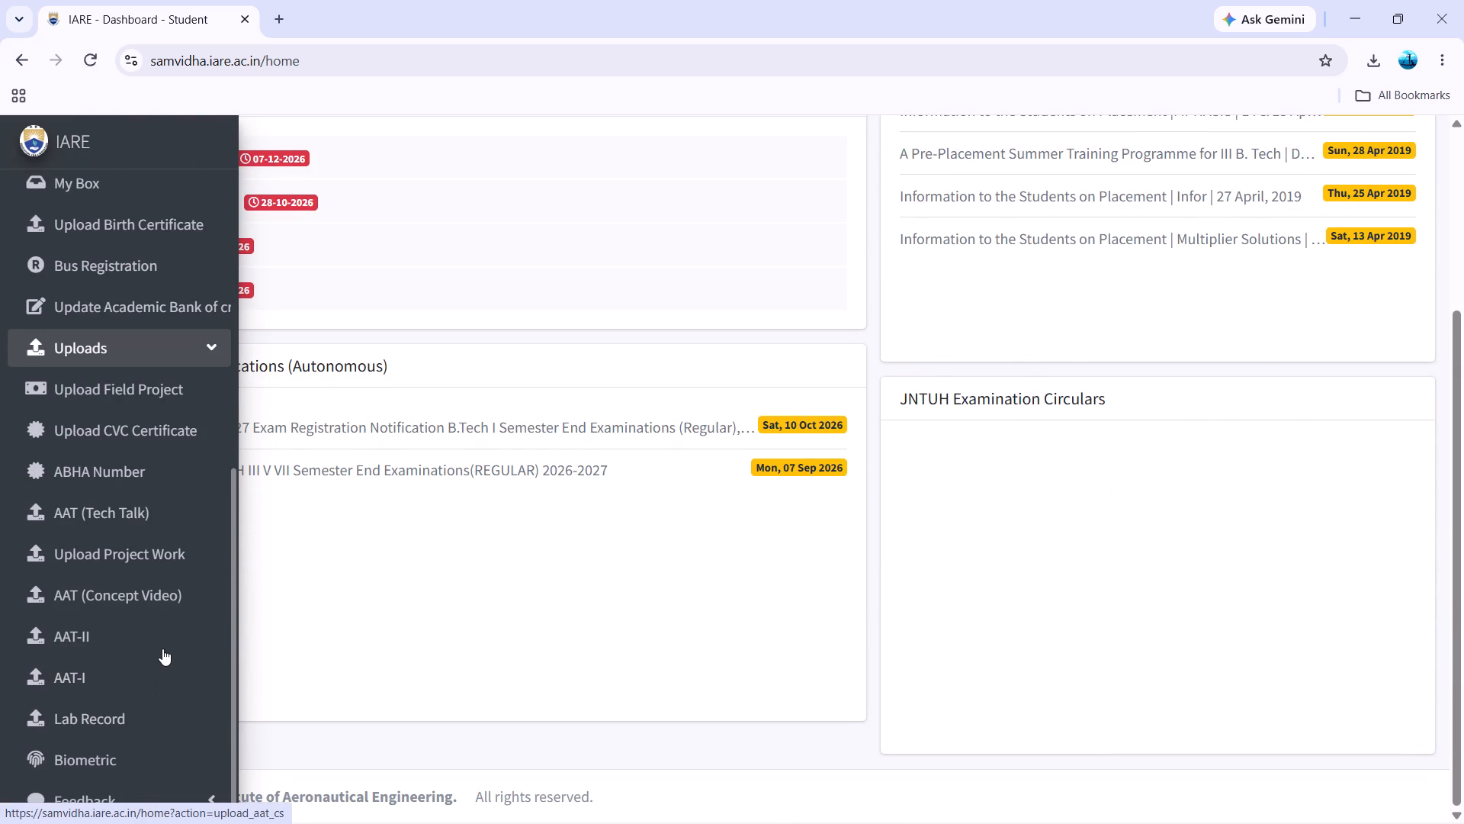
click(1197, 386)
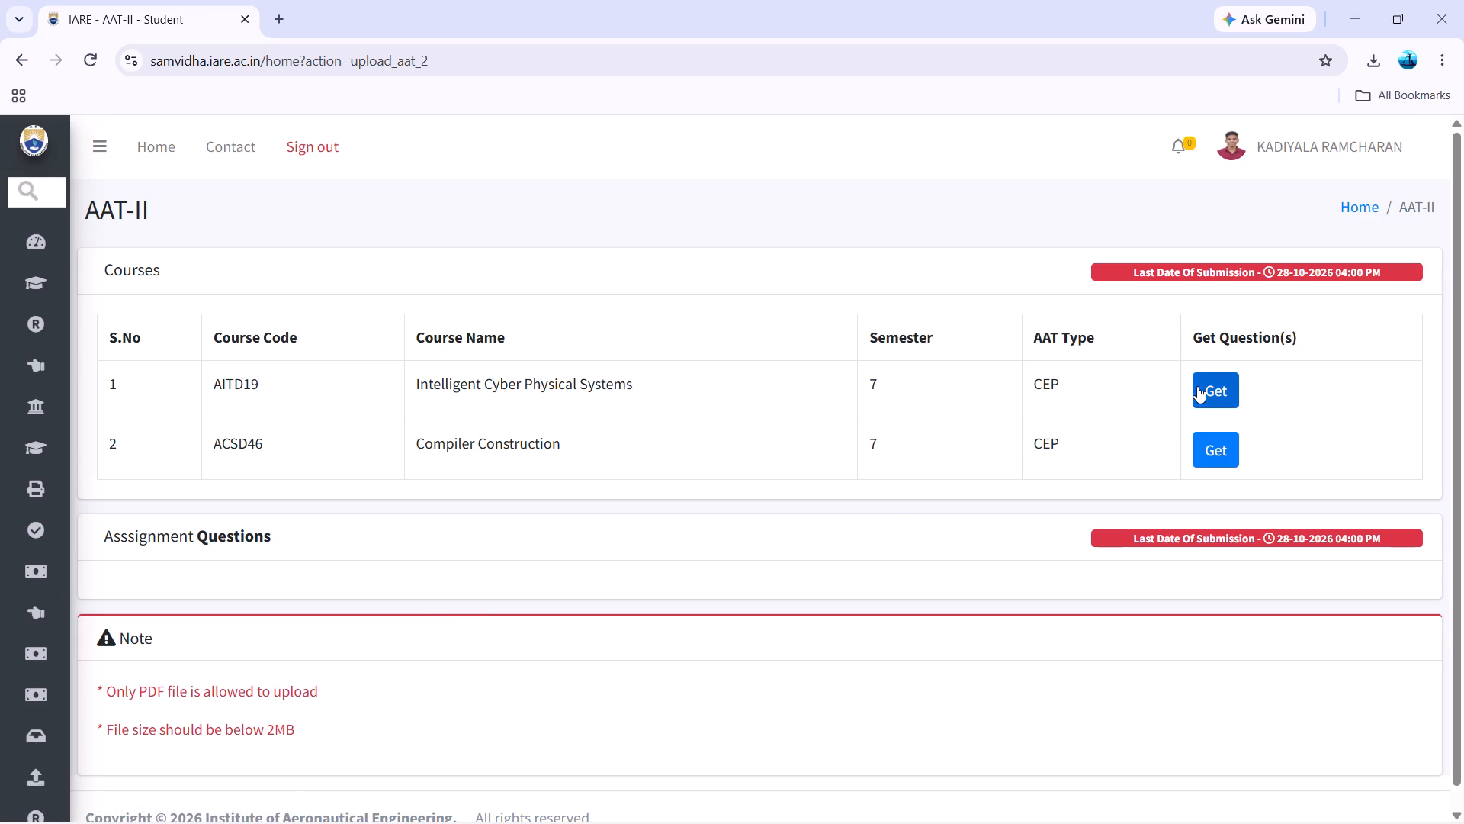
click(721, 563)
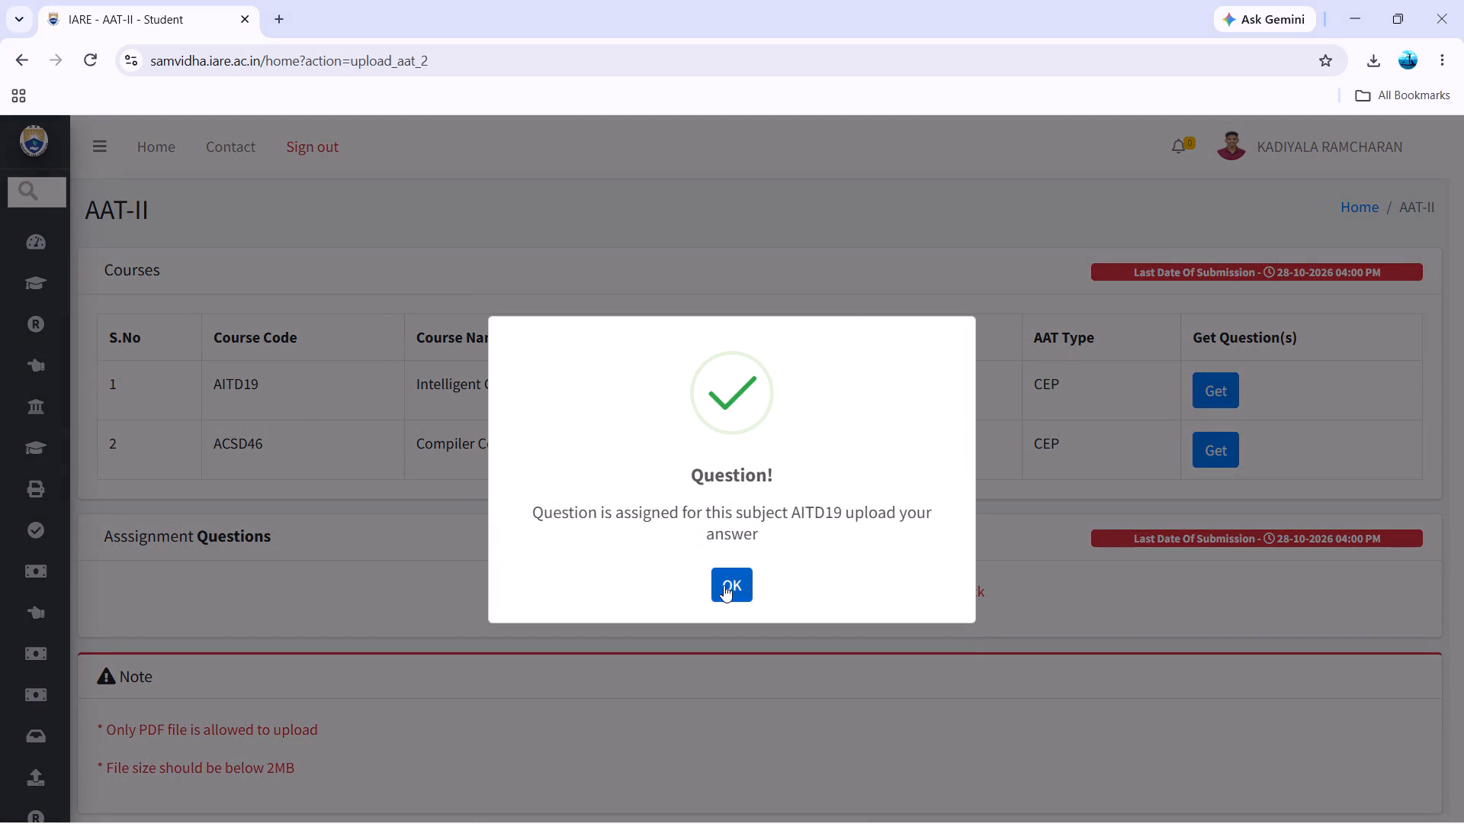
click(724, 585)
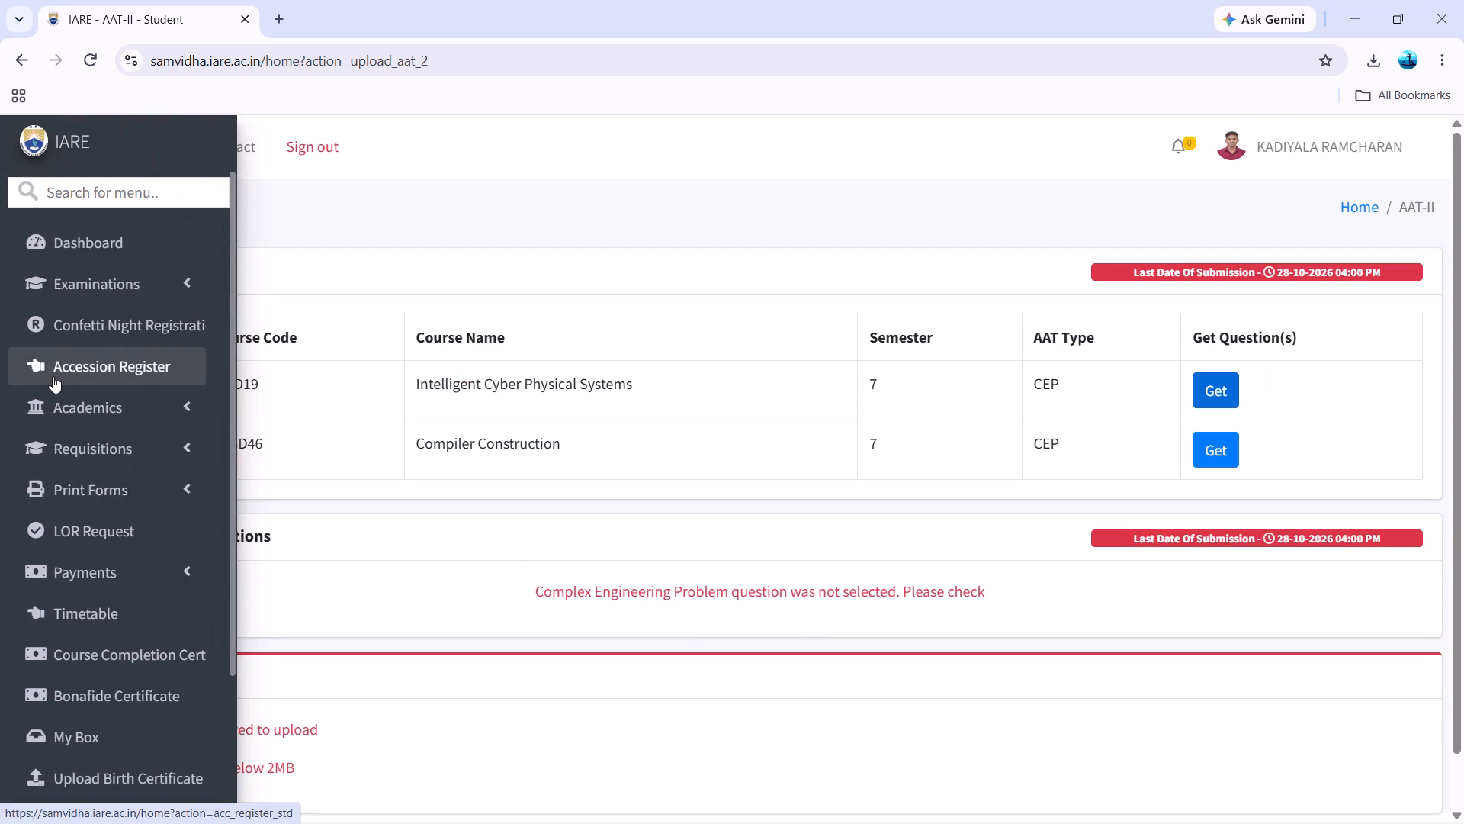
Open AAT Question Selection and list the questions for CEP: AITD19 - Intelligent Cyber Physical Systems : 7 SEM.
click(86, 405)
scroll(98, 601, down, 1)
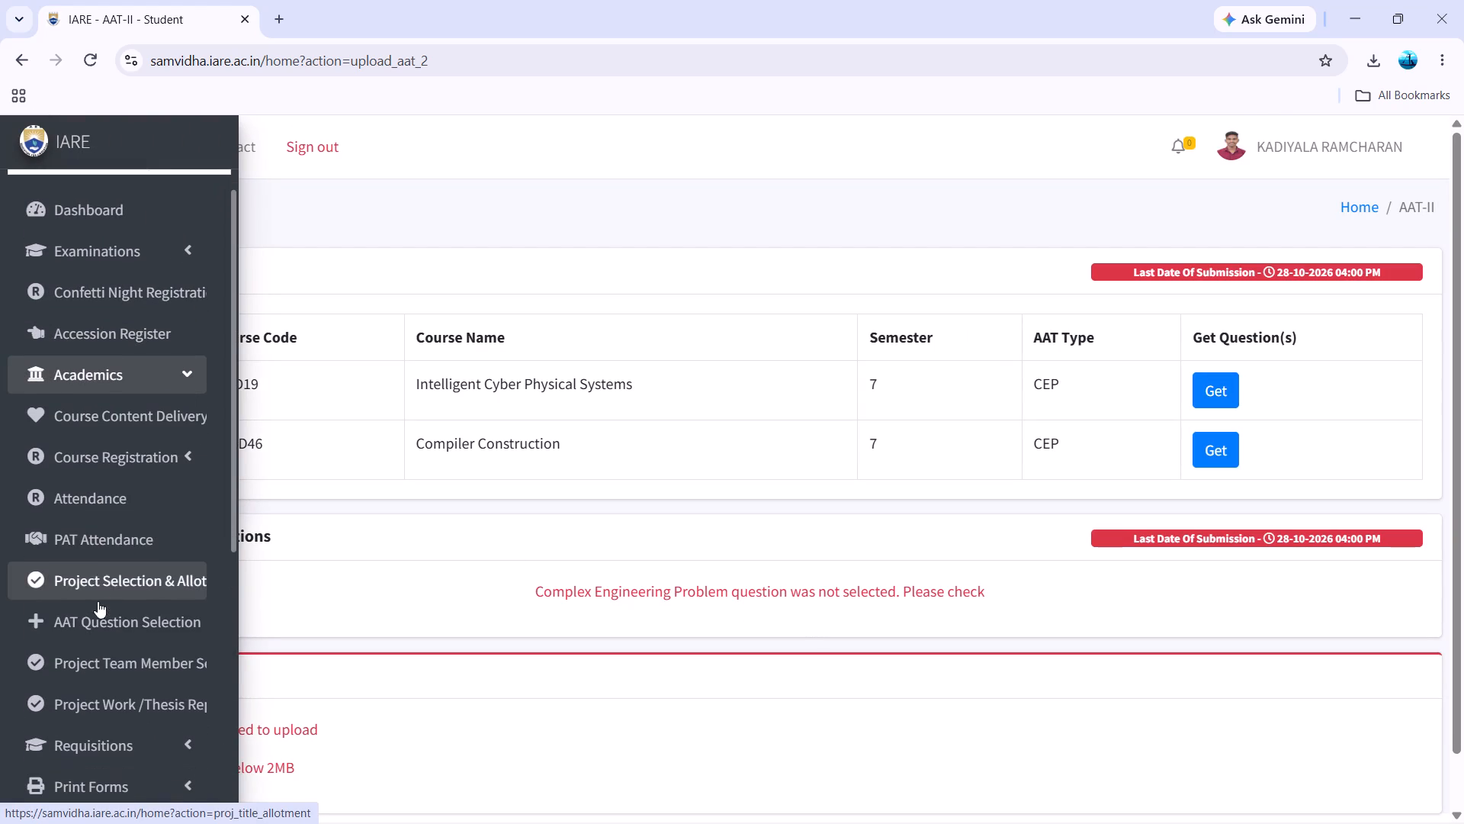
scroll(98, 601, down, 1)
click(89, 608)
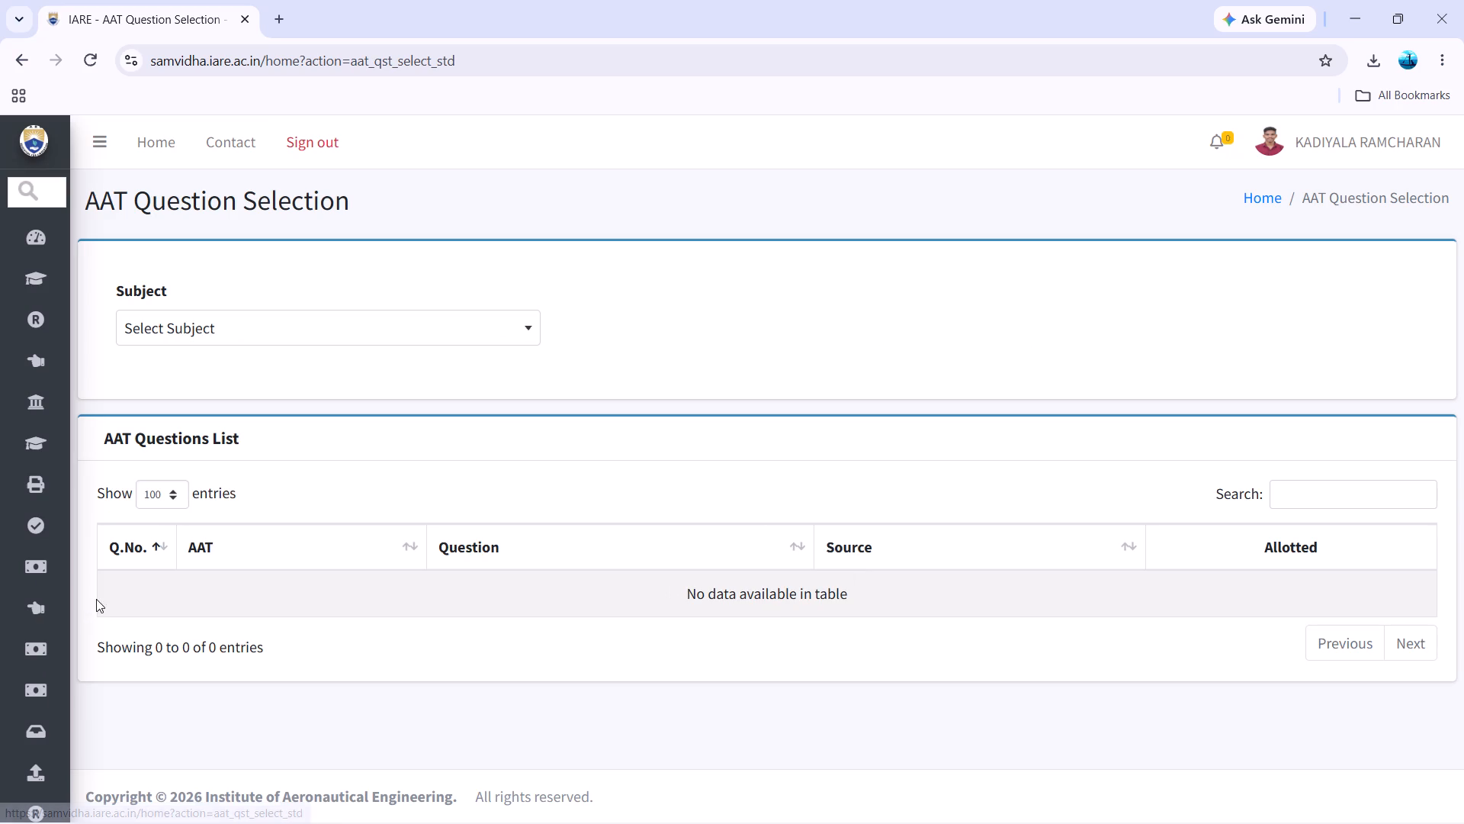
click(298, 331)
key(Down)
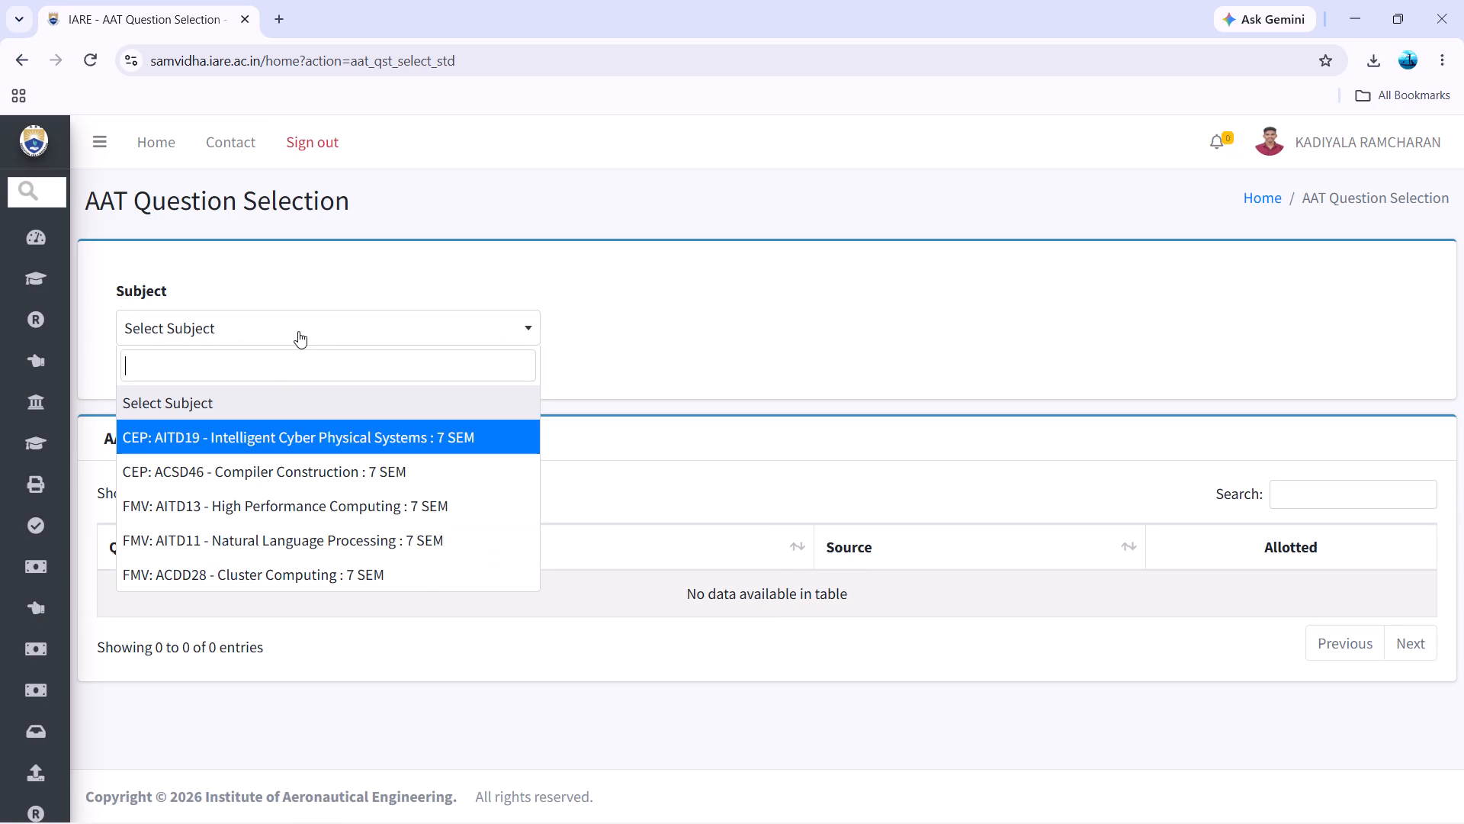
key(Return)
Browse the AITD19 questions and assign yourself question 54, on building a smart fire-detection and suppression system.
scroll(371, 600, down, 9)
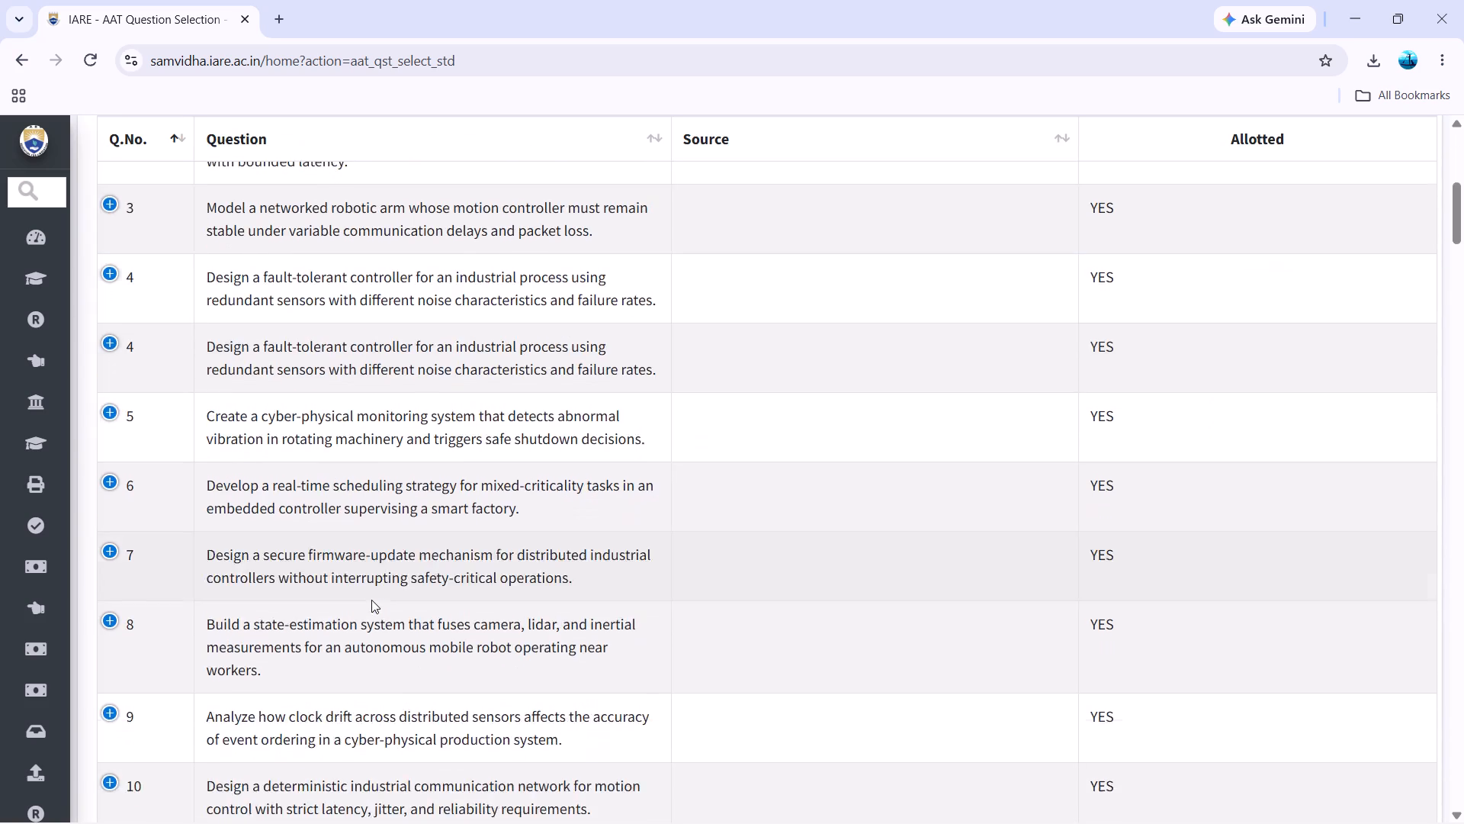
scroll(371, 600, down, 19)
scroll(371, 600, up, 1)
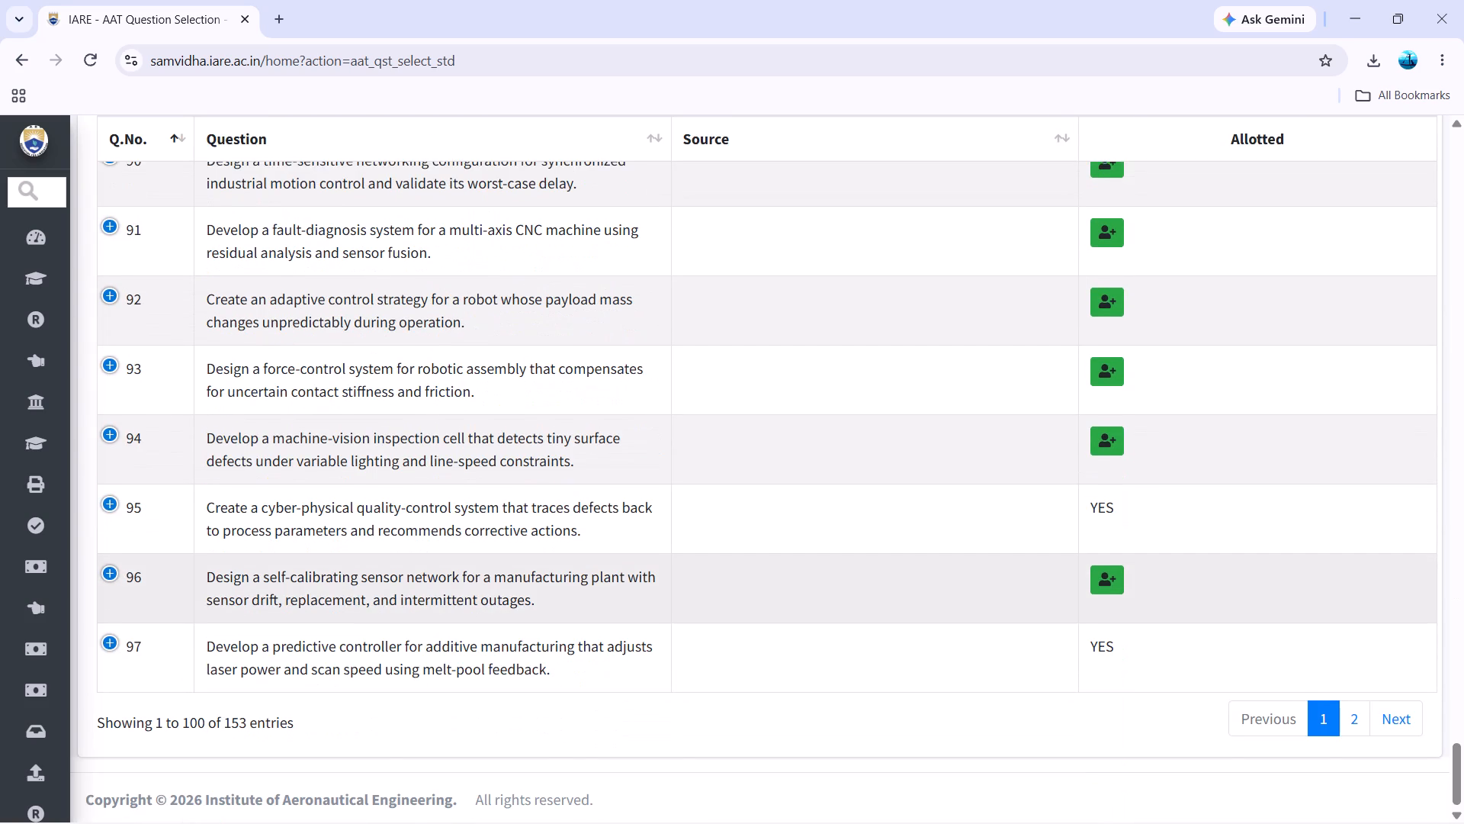
scroll(371, 600, up, 10)
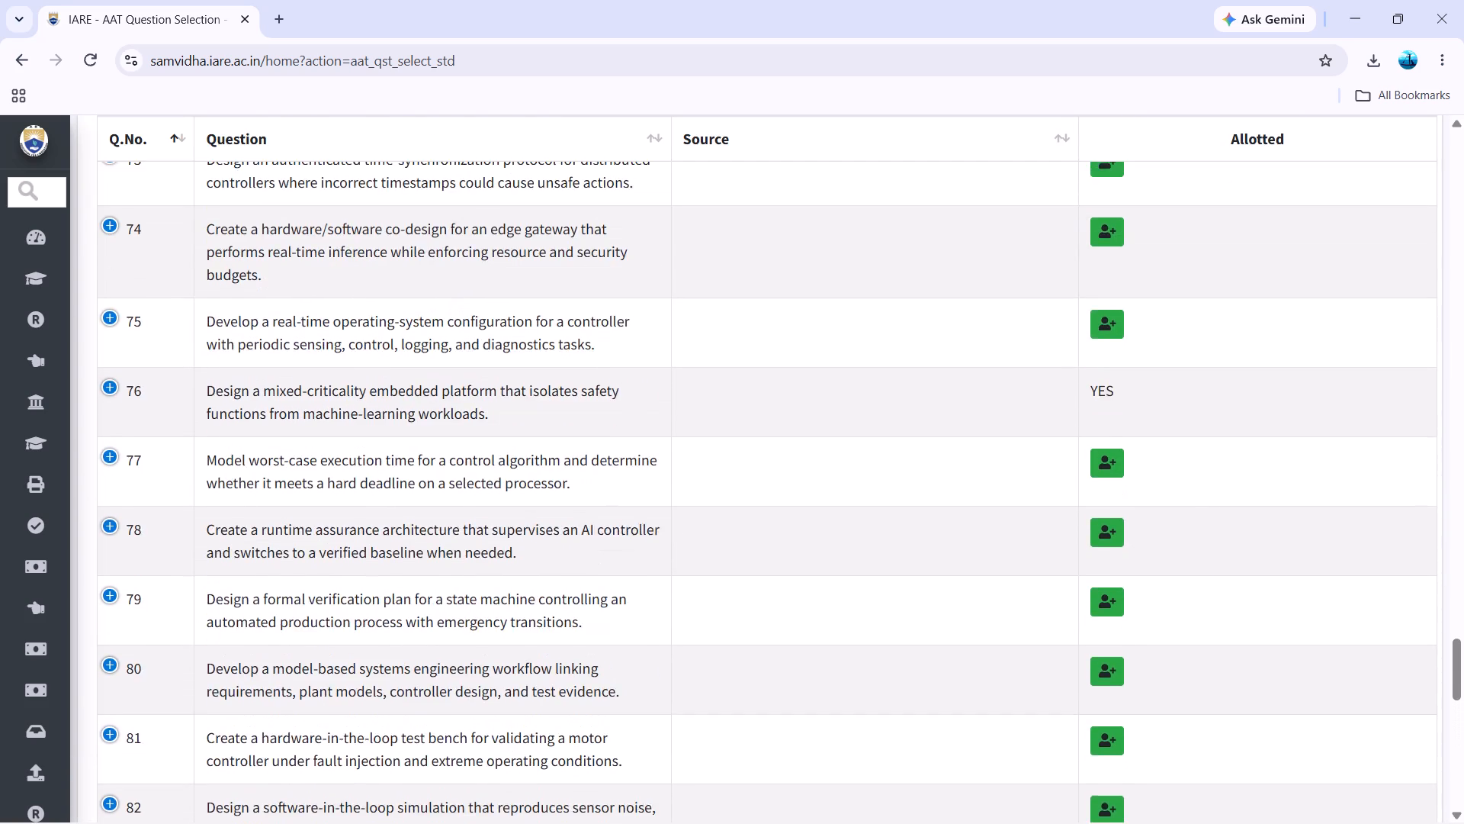
scroll(371, 600, up, 6)
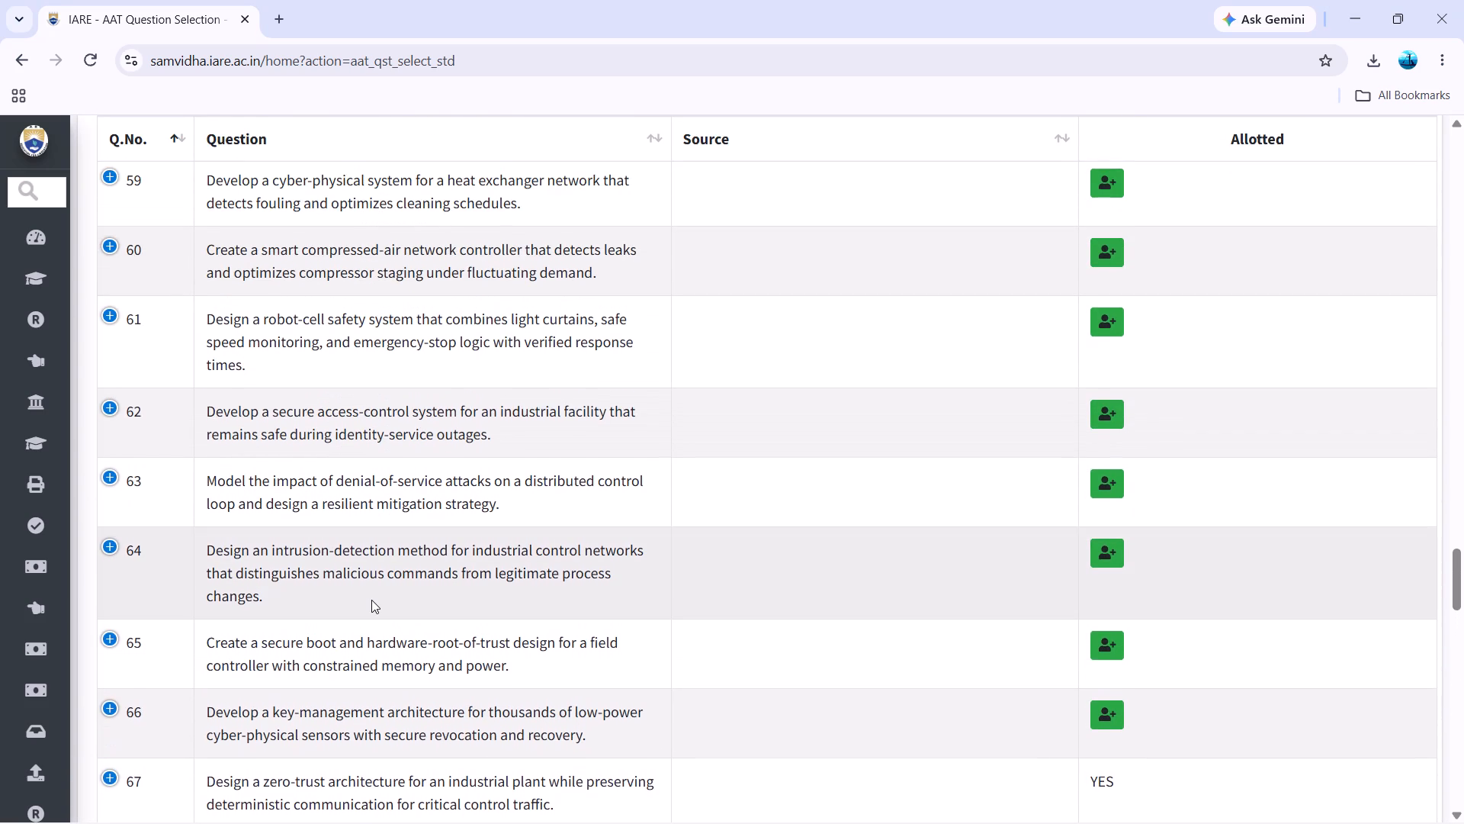
scroll(371, 600, up, 6)
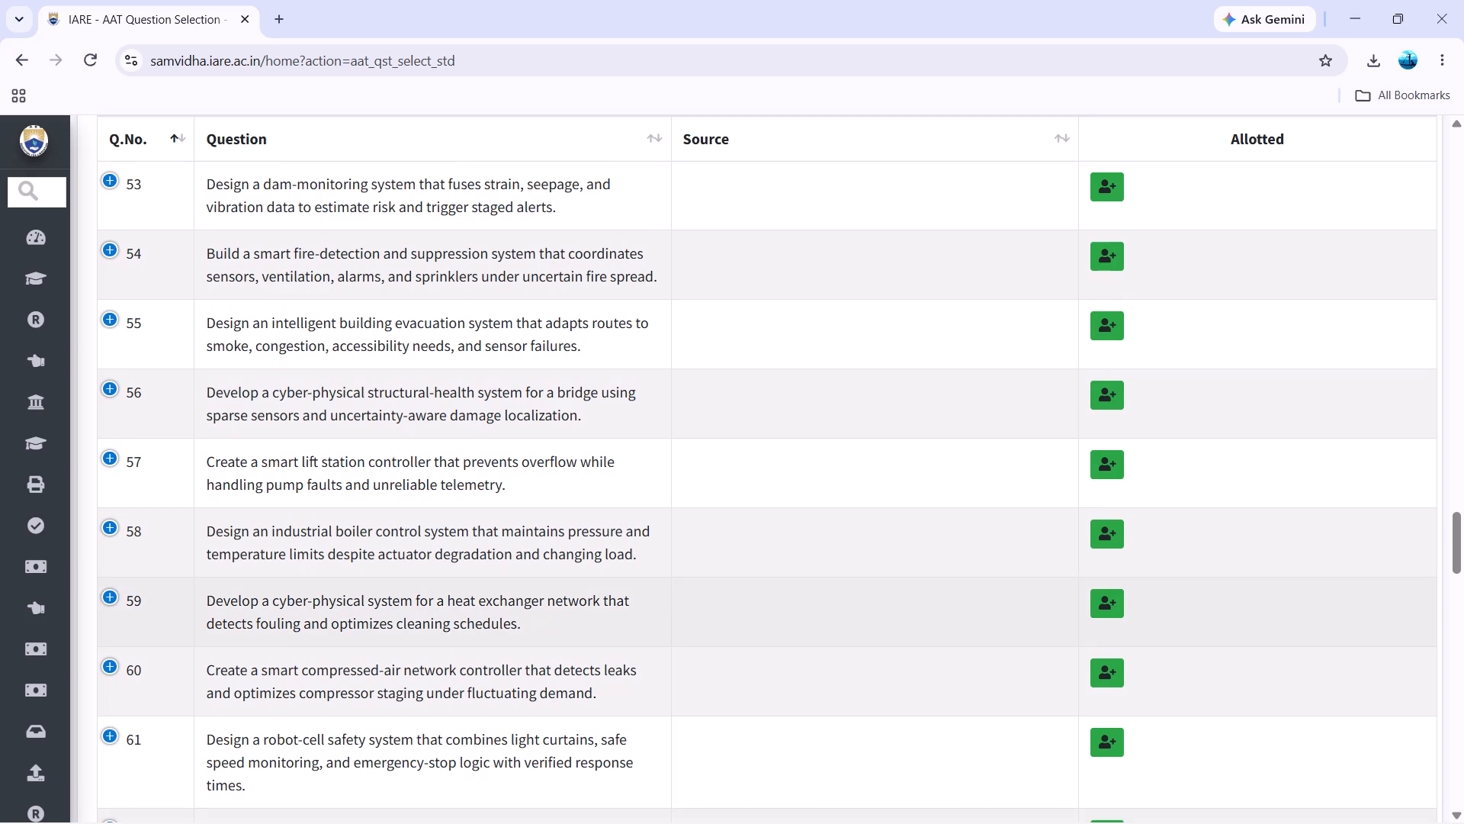
scroll(371, 600, up, 1)
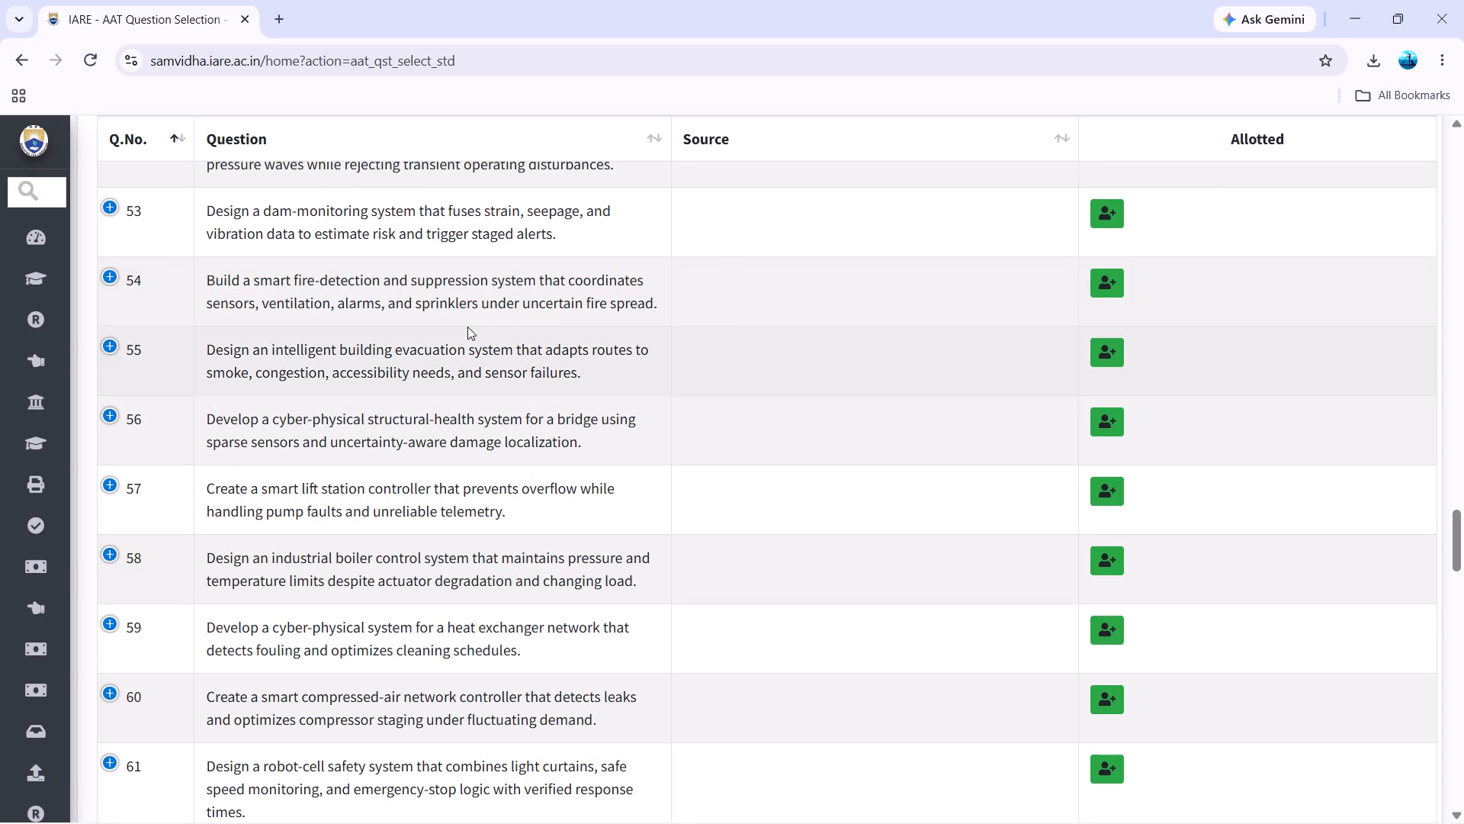
click(1115, 282)
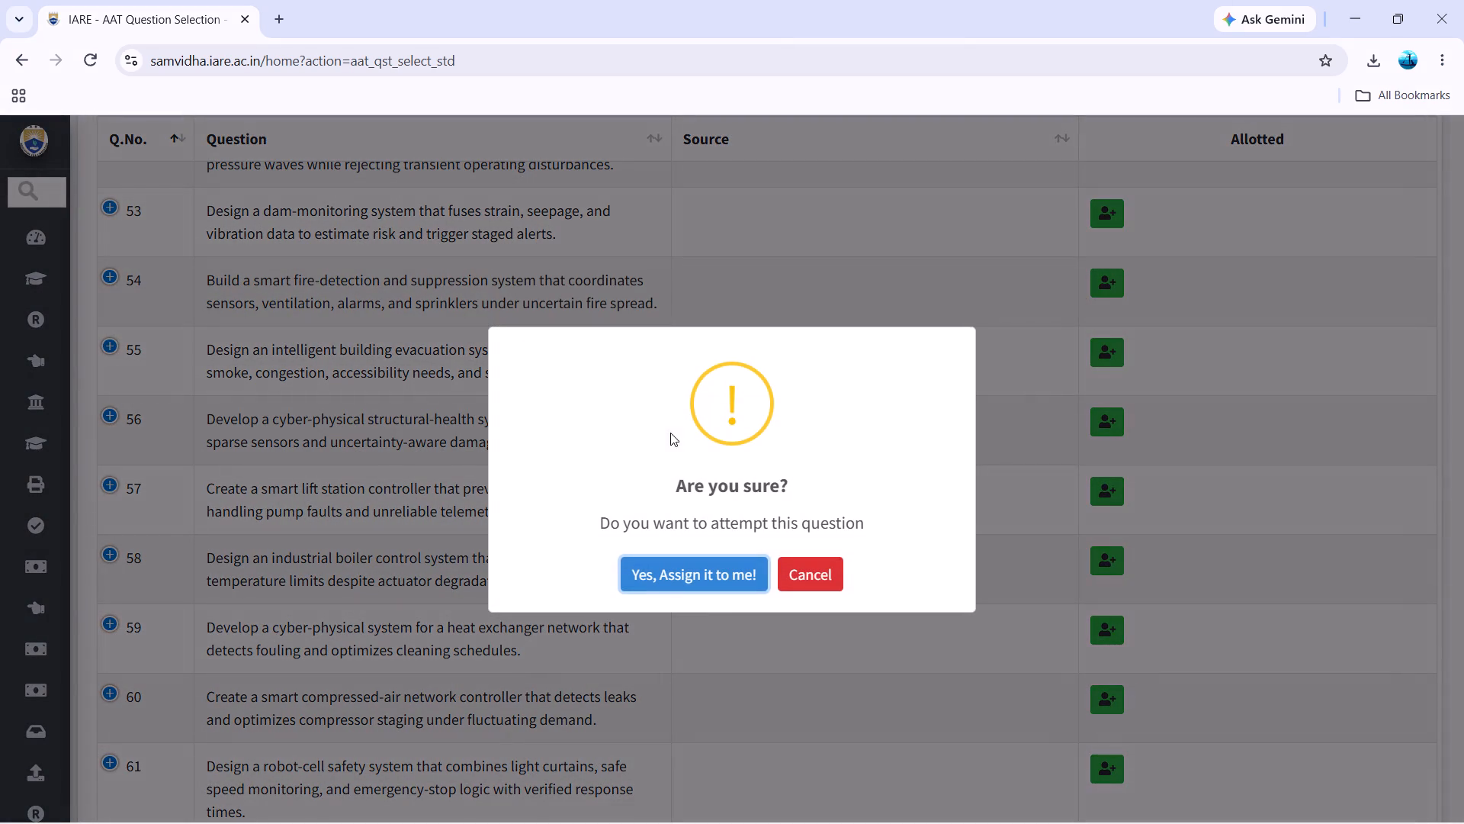
click(709, 587)
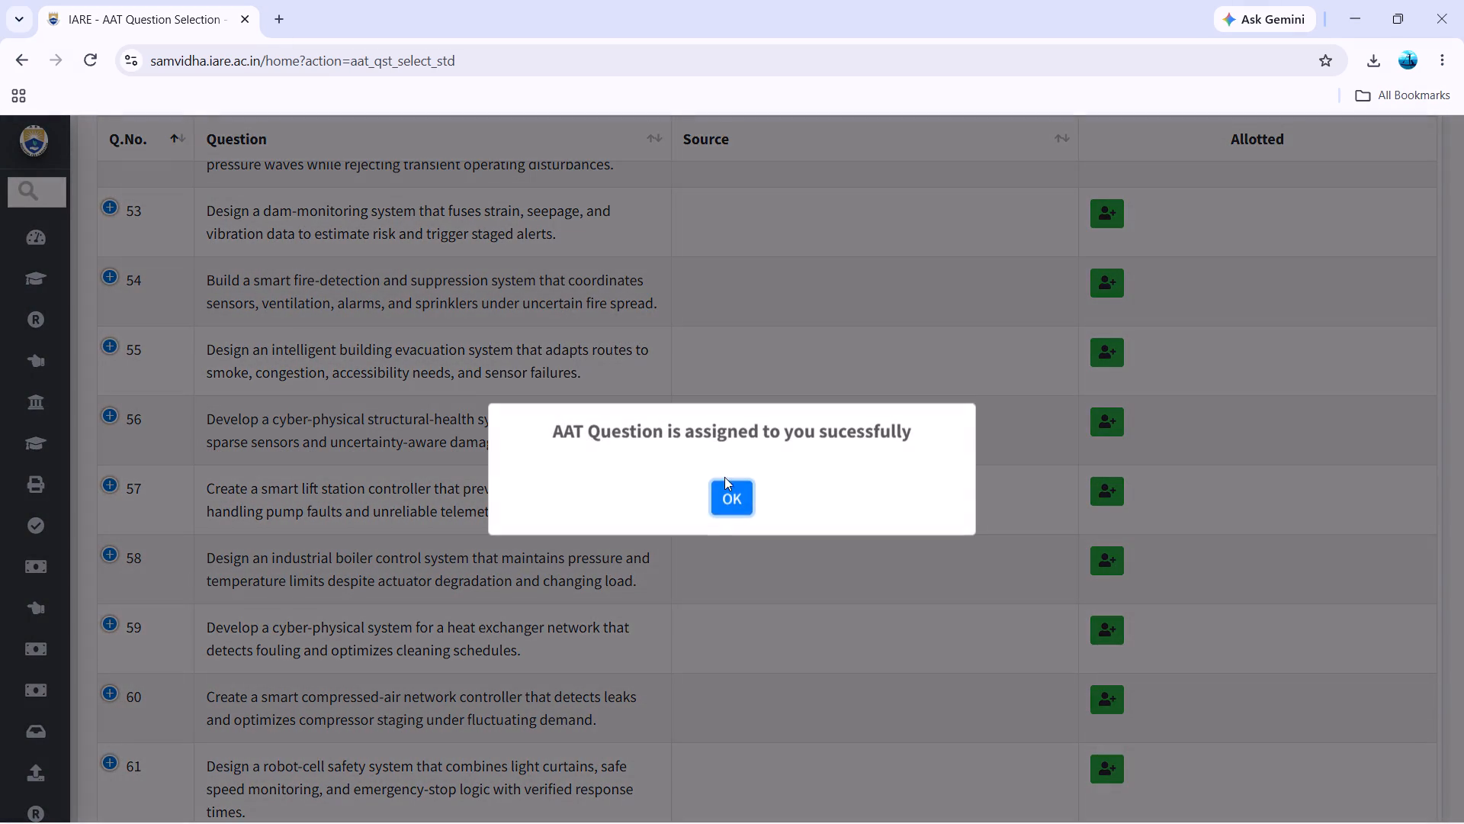
click(721, 506)
Switch the subject to CEP: ACSD46 - Compiler Construction : 7 SEM and look through its question list.
scroll(721, 506, up, 13)
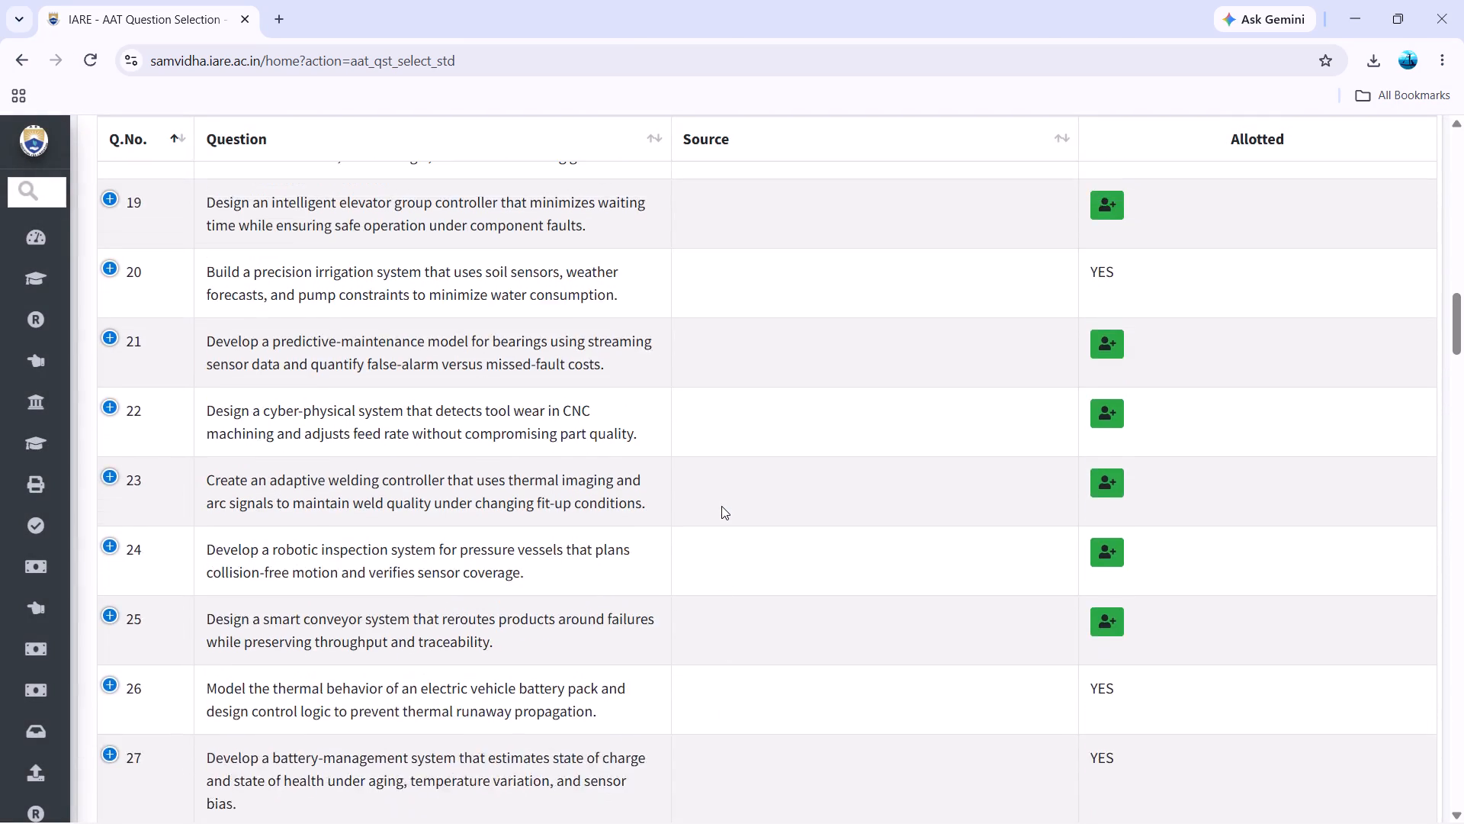
scroll(721, 506, up, 8)
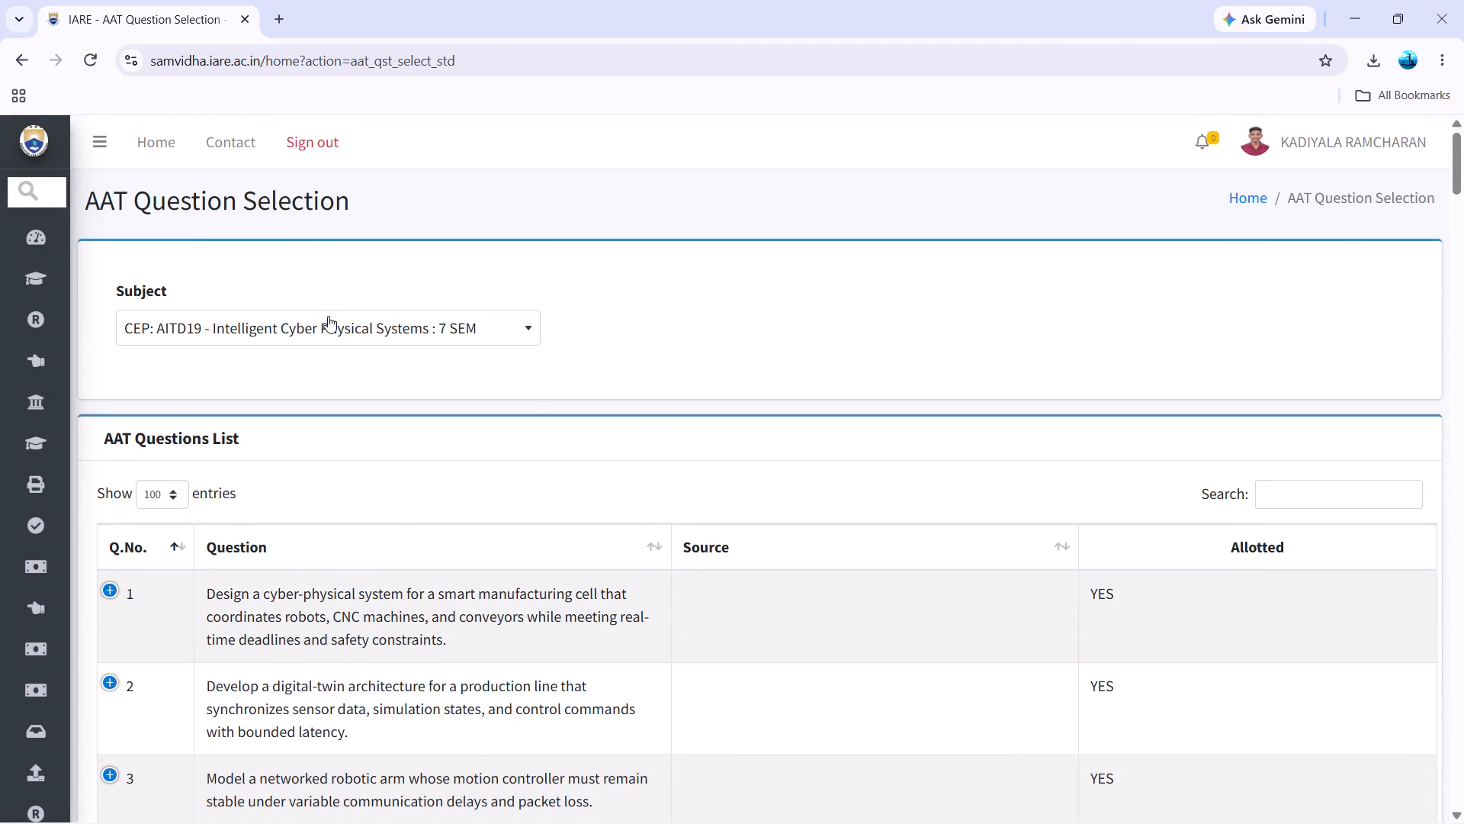
click(323, 317)
click(290, 468)
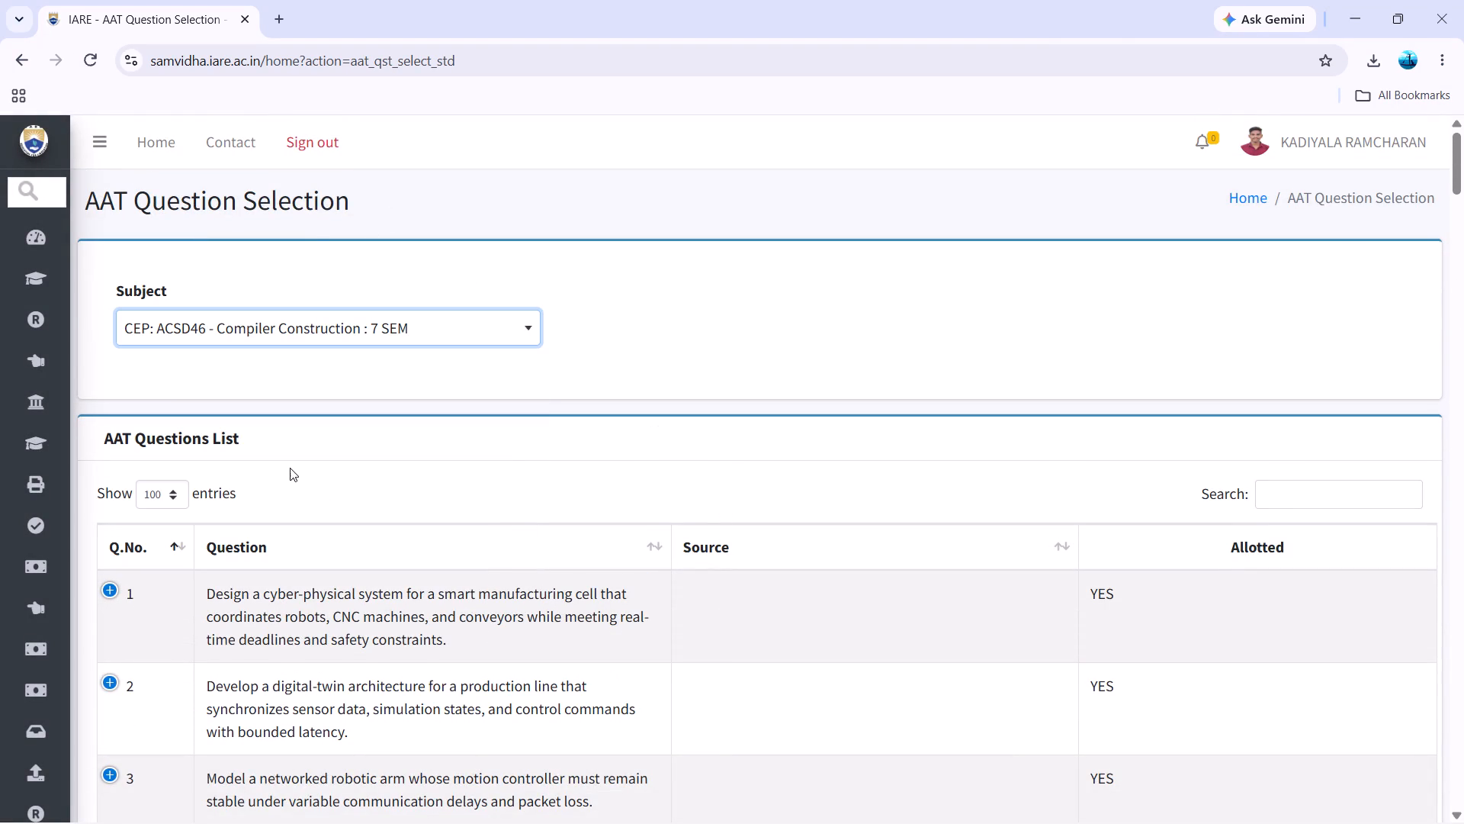
scroll(613, 599, down, 10)
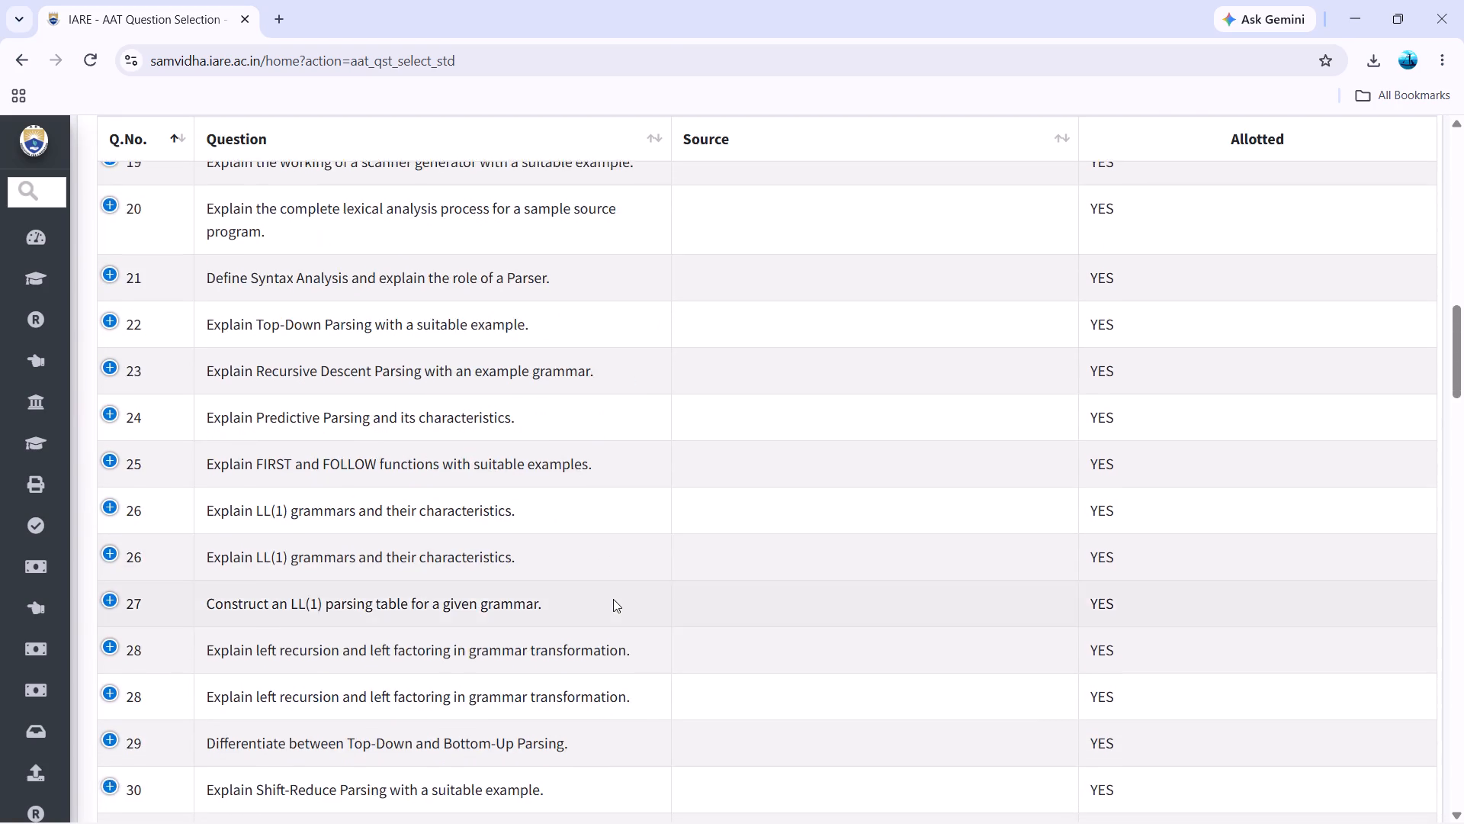
scroll(613, 599, down, 7)
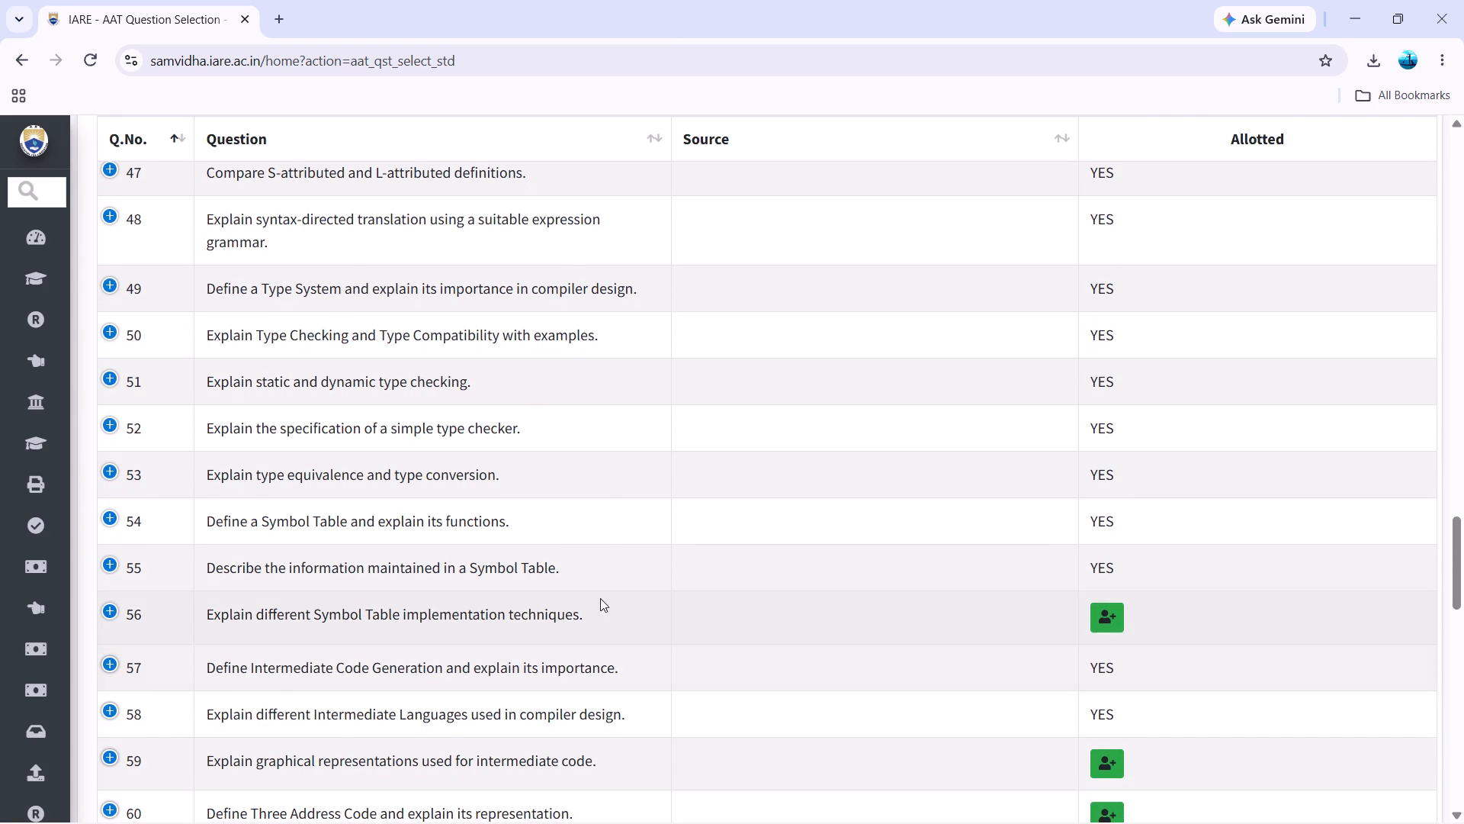
Return to the AAT-II upload page and get the questions for AITD19 Intelligent Cyber Physical Systems and ACSD46 Compiler Construction.
scroll(161, 676, down, 1)
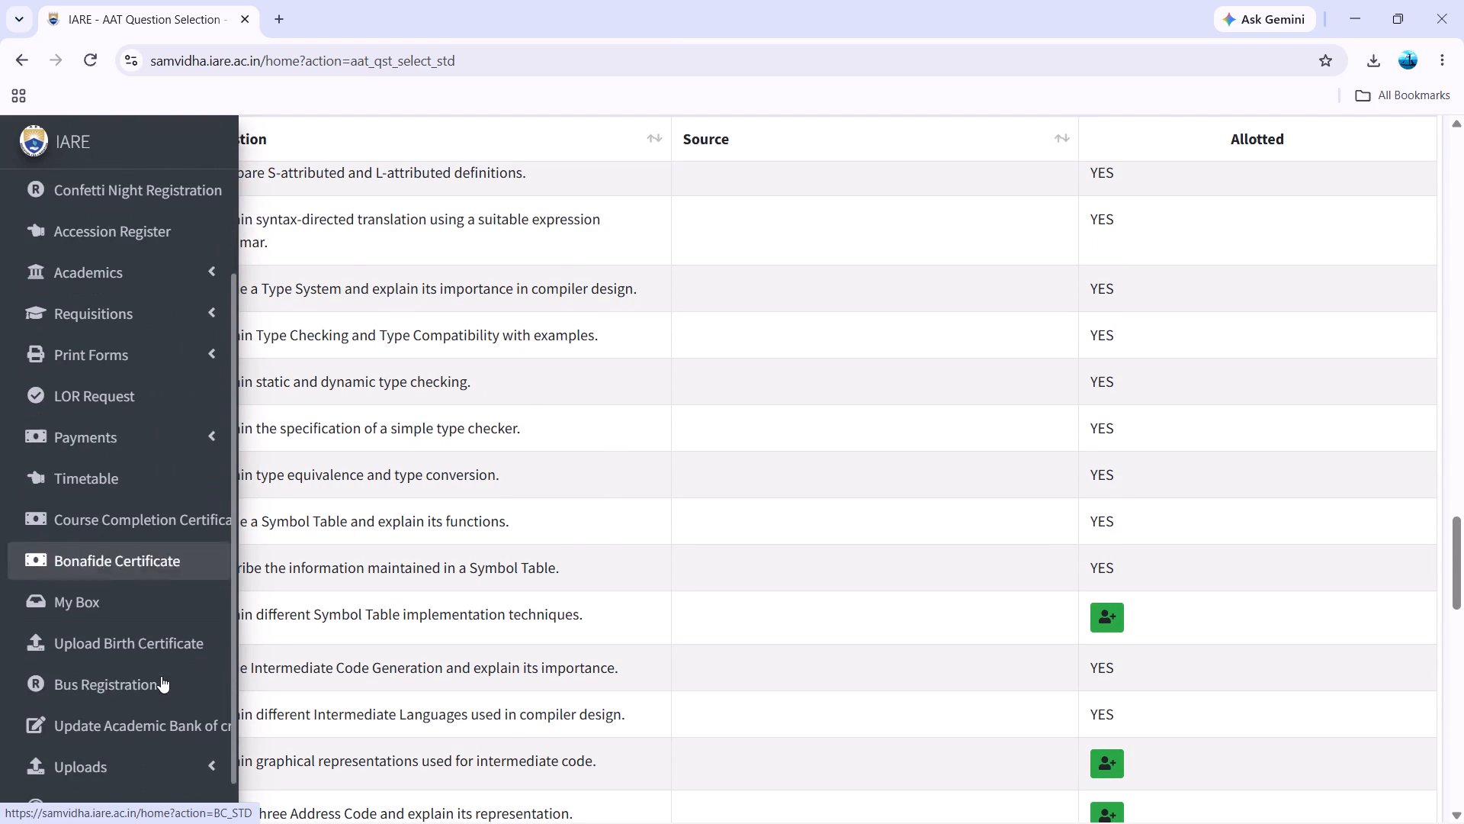
scroll(161, 676, down, 1)
click(117, 761)
scroll(117, 761, down, 1)
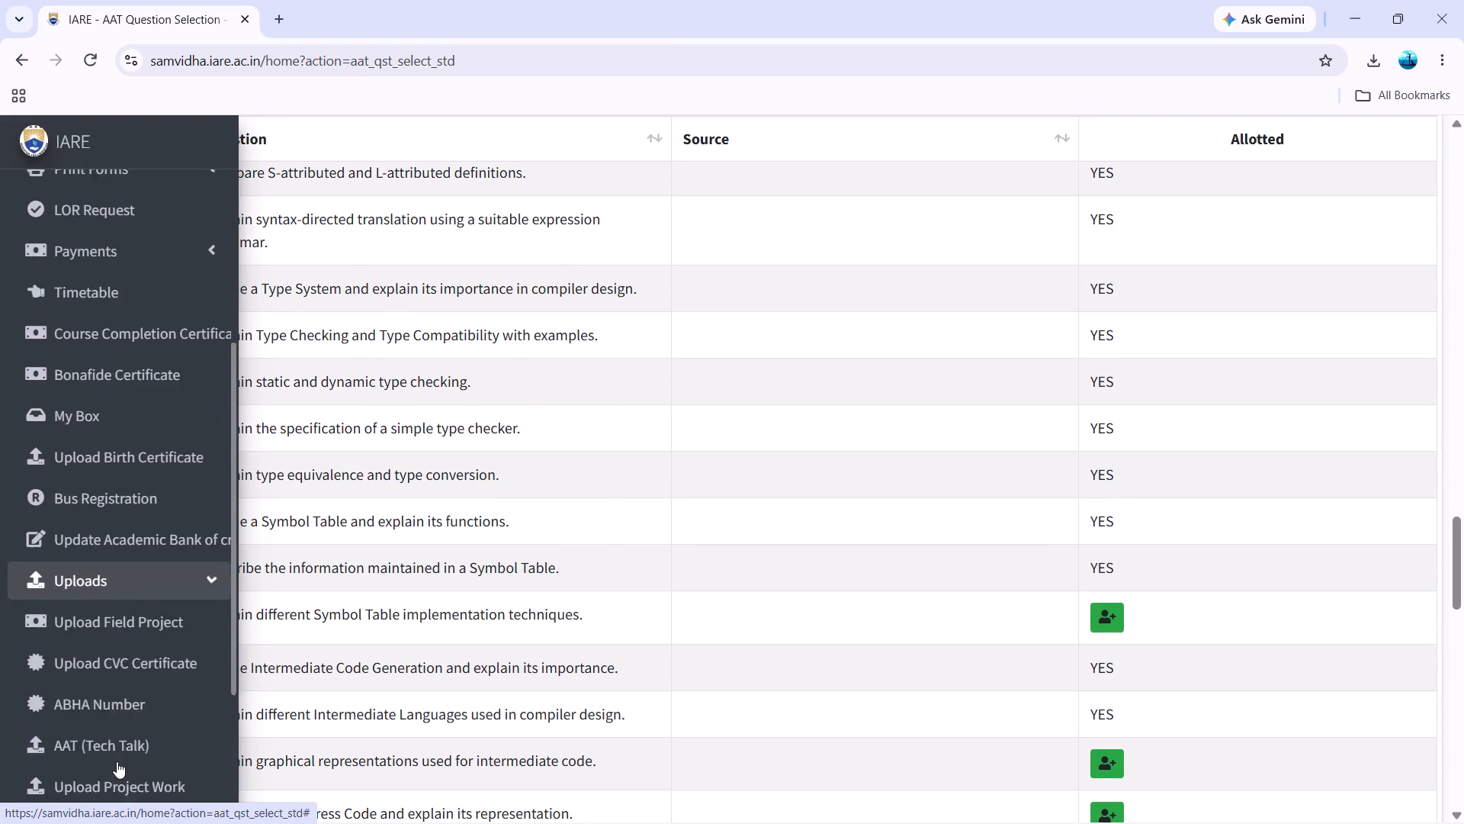
scroll(117, 761, down, 2)
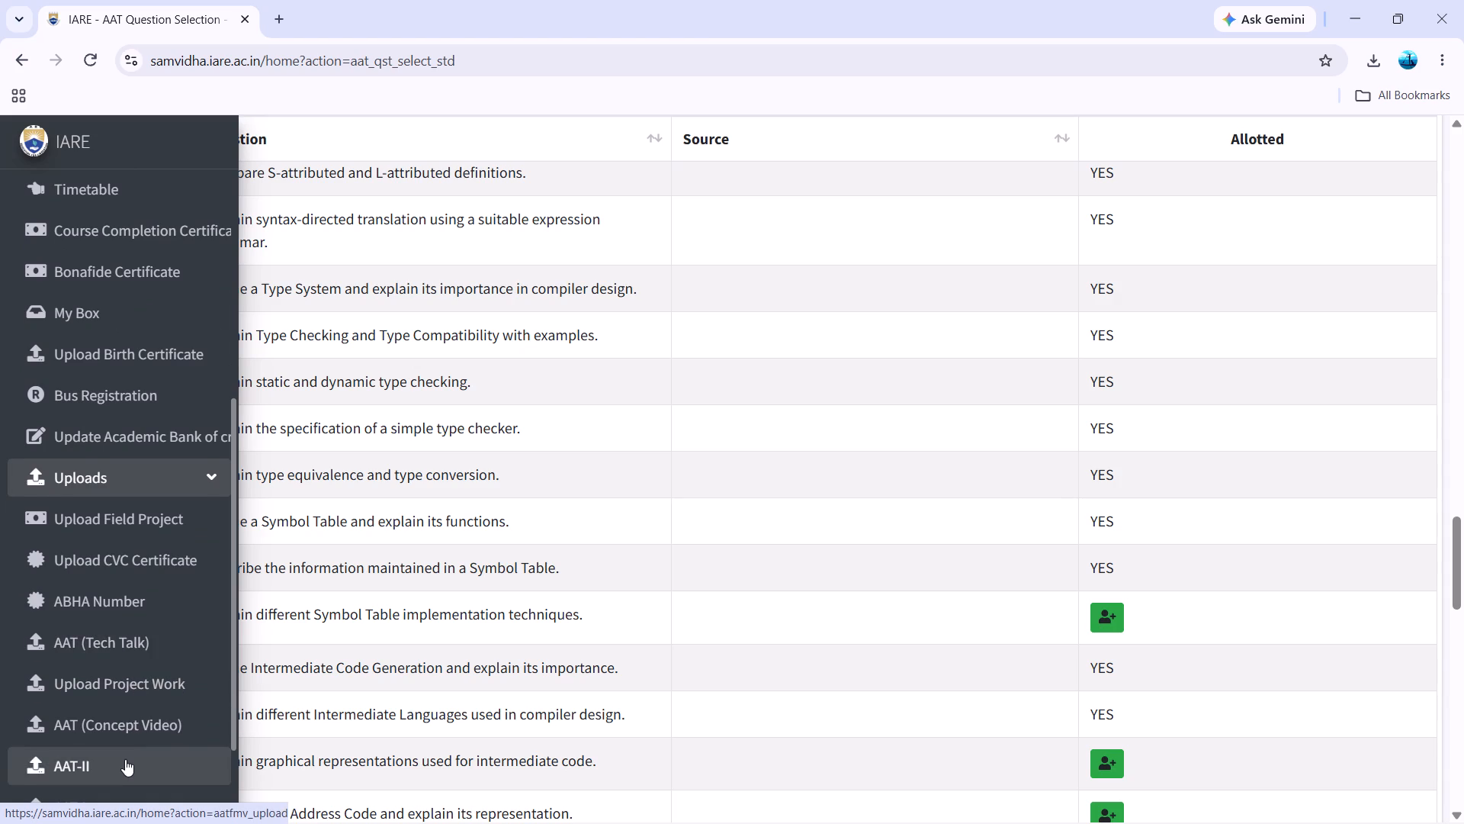
scroll(125, 759, down, 1)
click(121, 686)
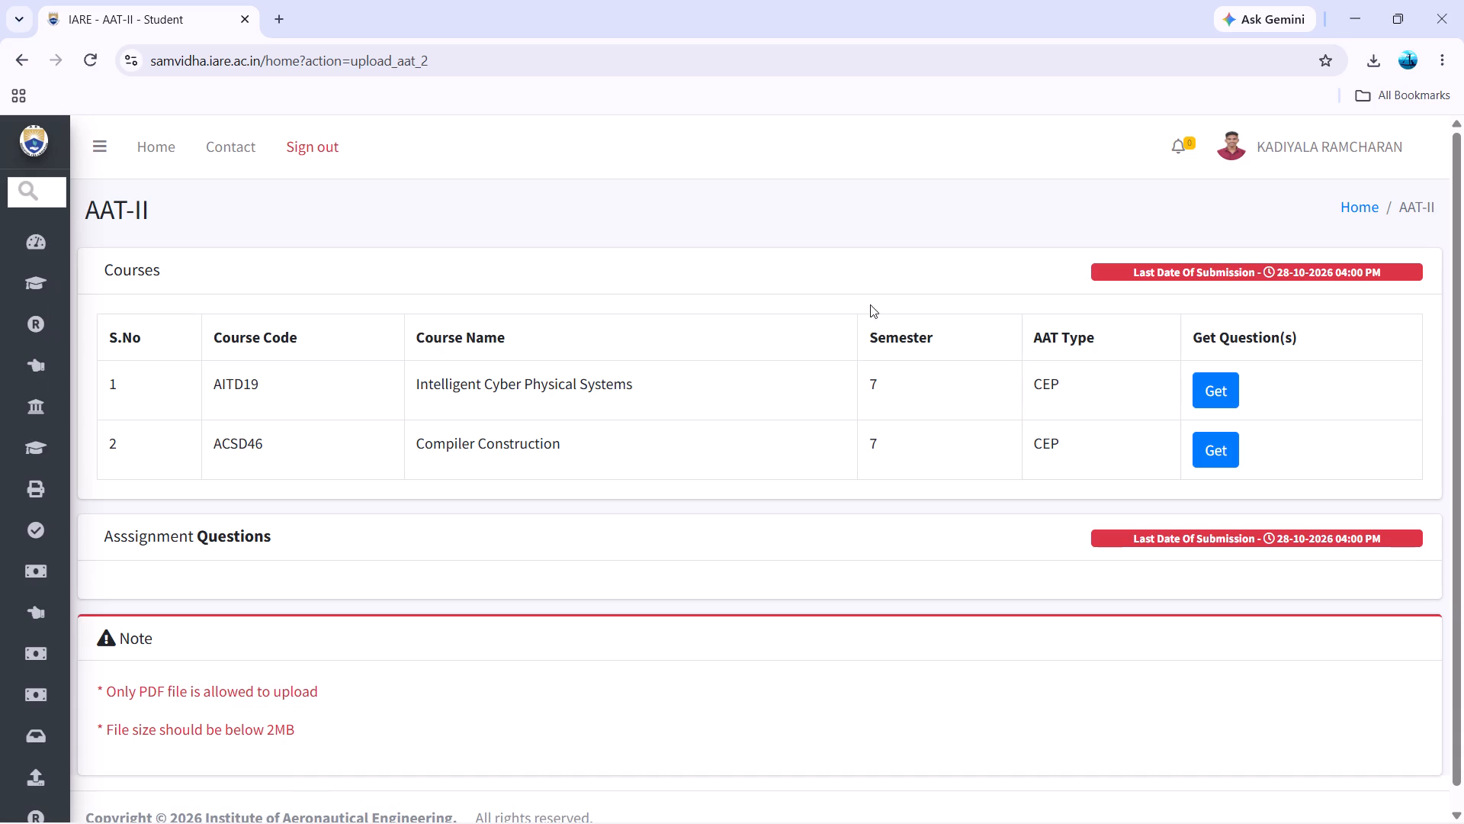
click(1211, 401)
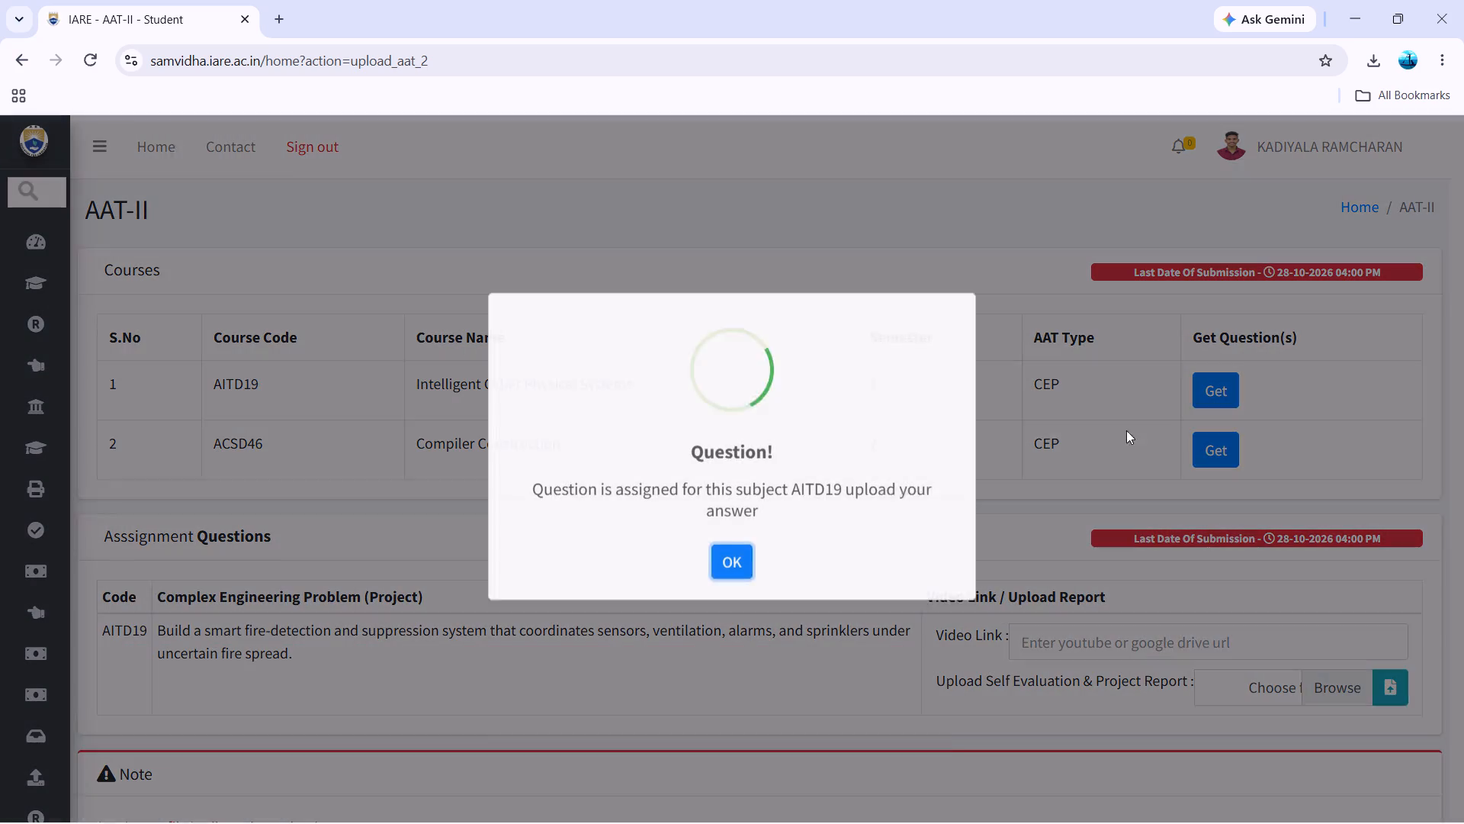
click(721, 593)
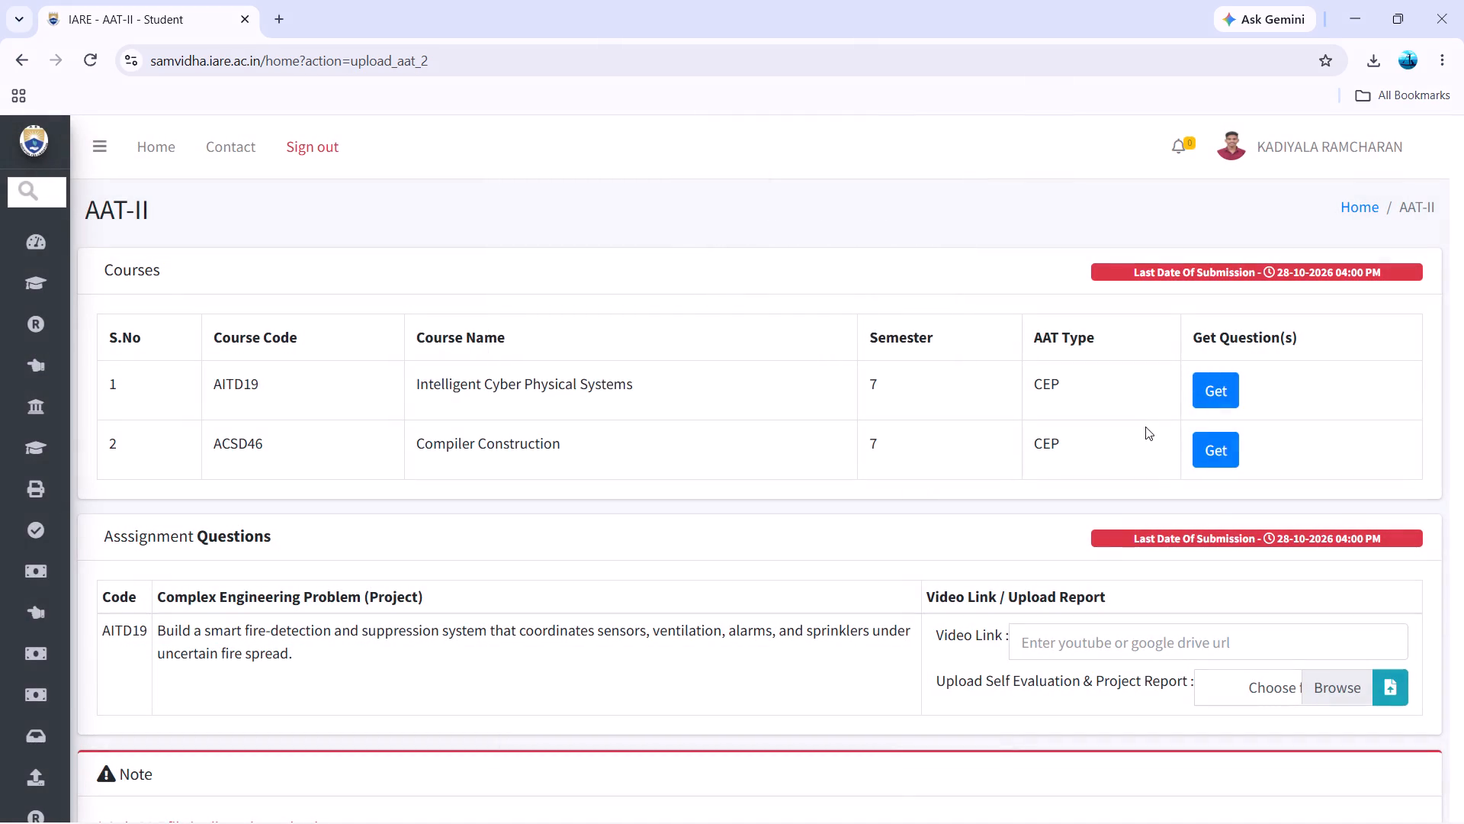
click(1225, 438)
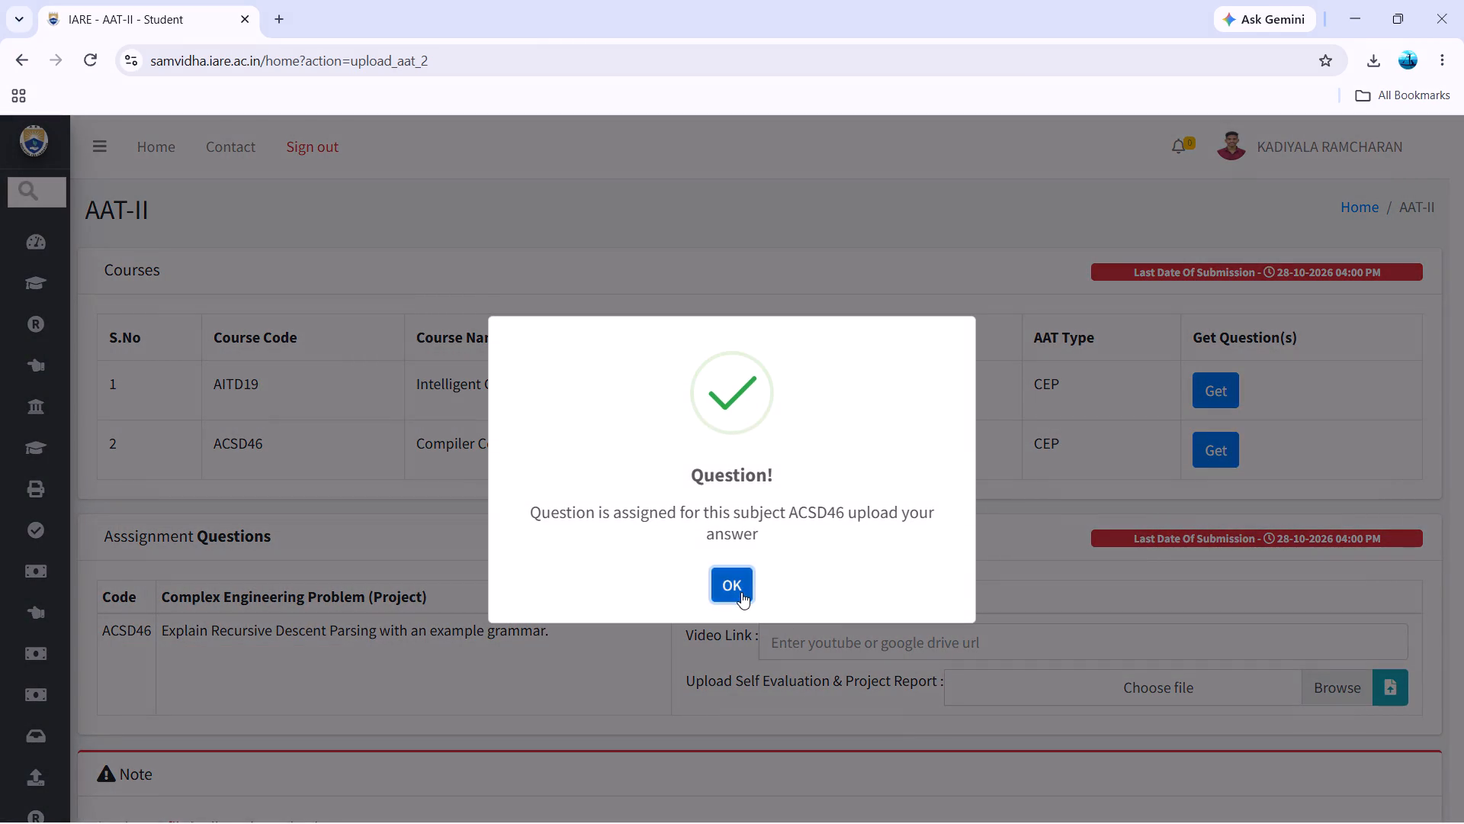
click(741, 592)
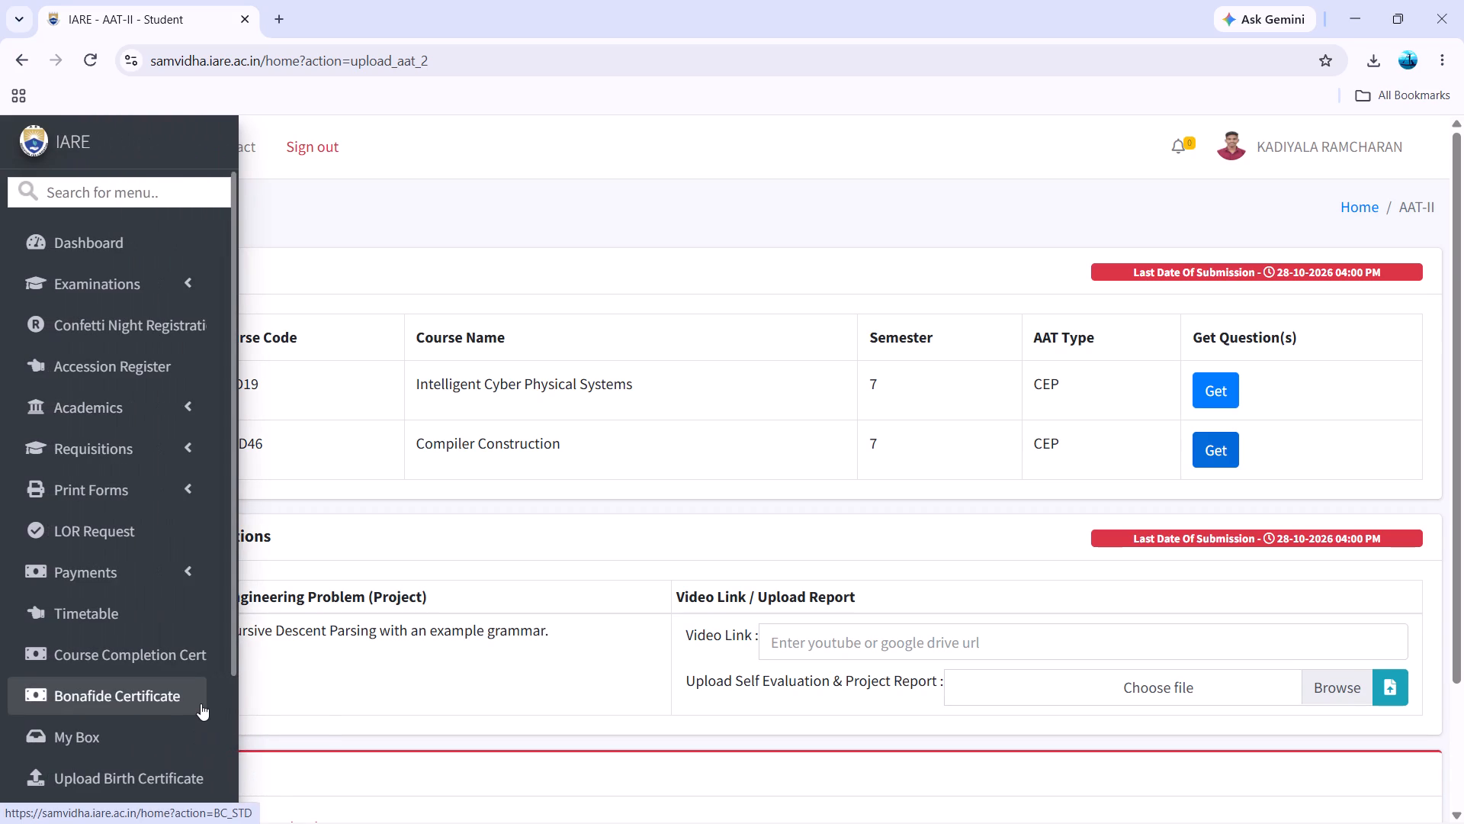
Open the AAT-I upload page and look over its course list and upload notes.
scroll(201, 703, down, 4)
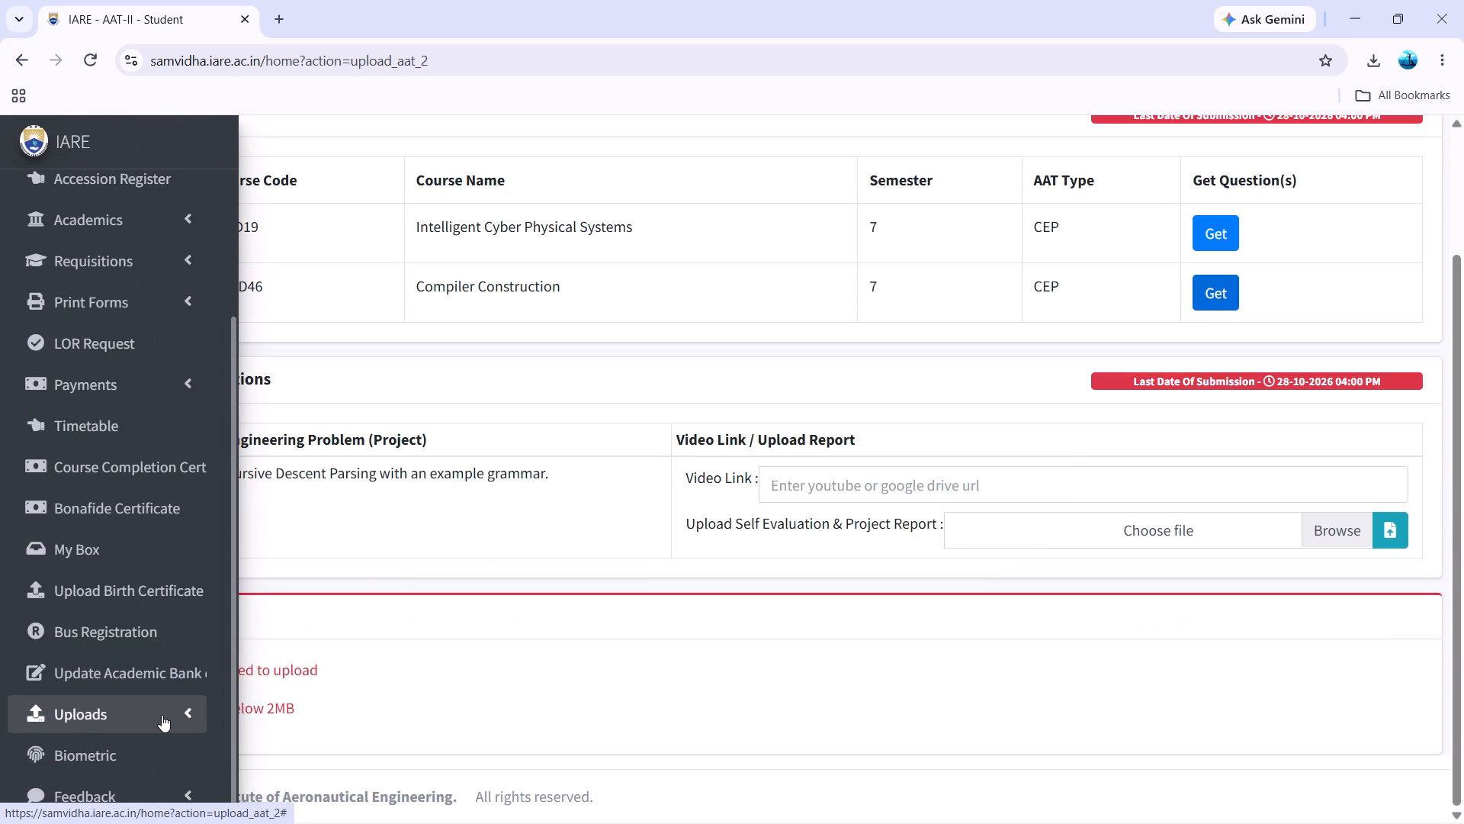
click(162, 715)
scroll(162, 715, down, 3)
click(133, 696)
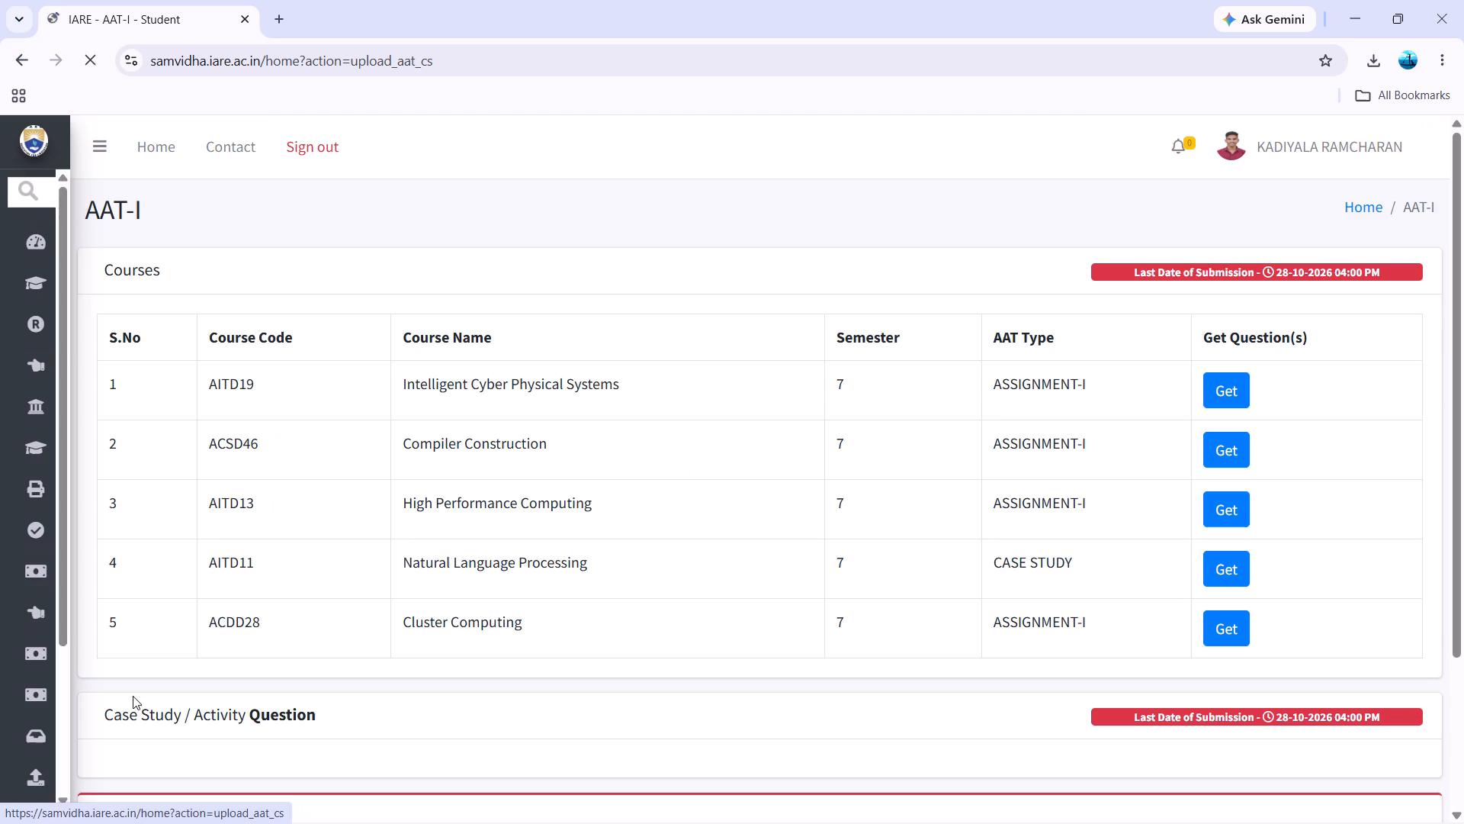
scroll(830, 611, right, 3)
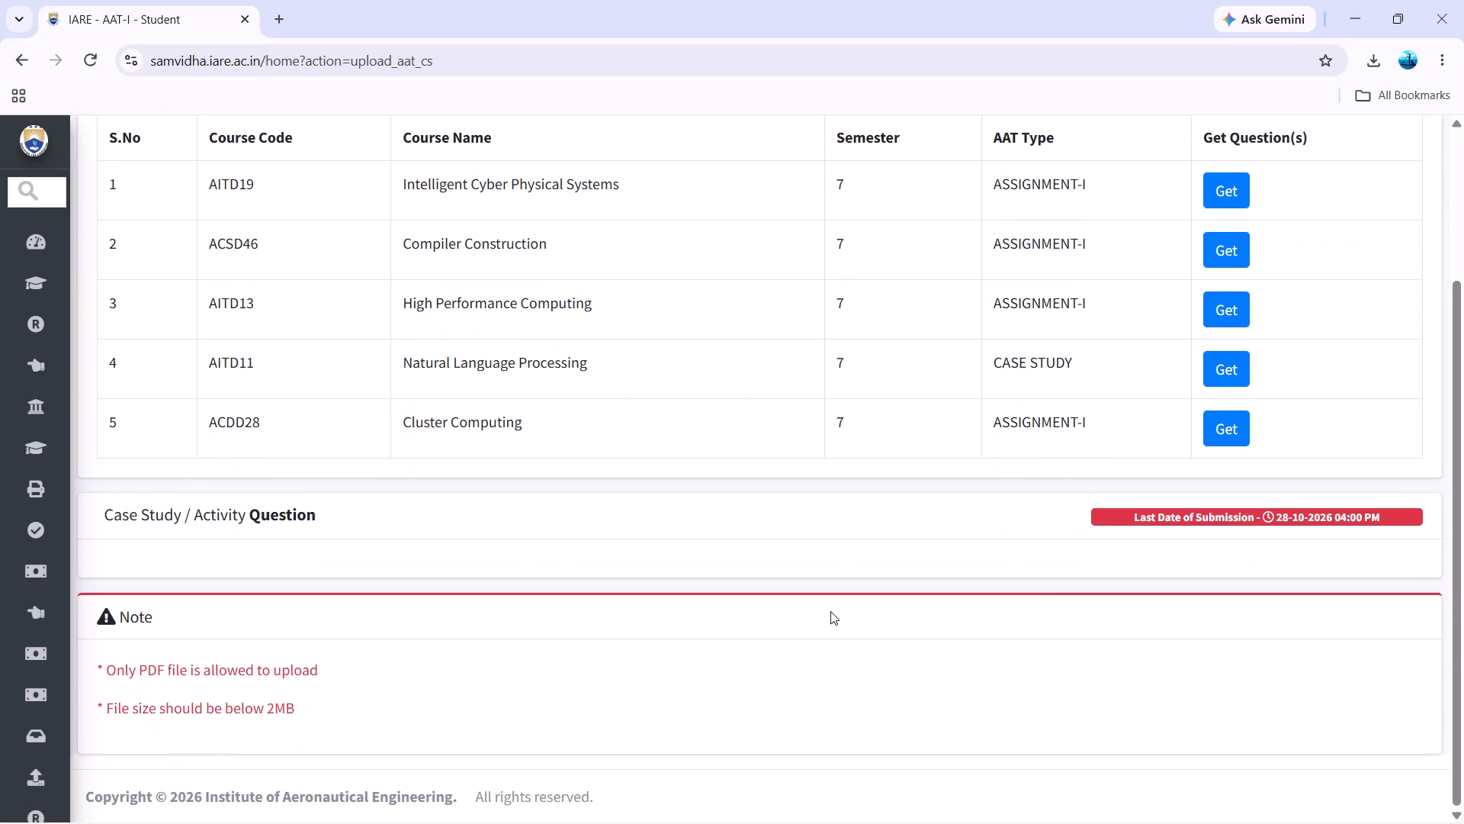
Get the AAT-I questions for AITD11 Natural Language Processing and ACDD28 Cluster Computing.
scroll(830, 611, right, 1)
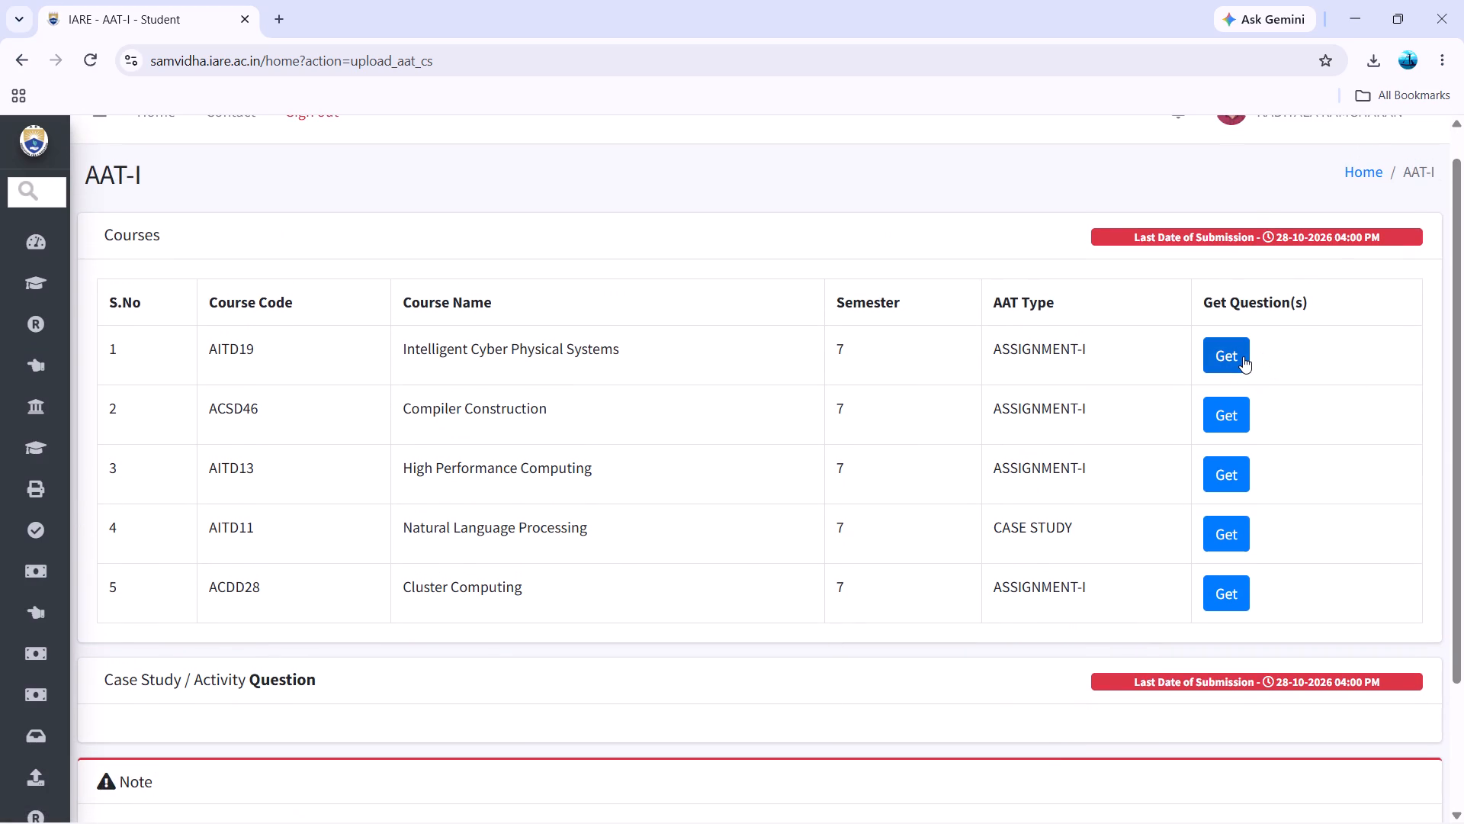
click(1228, 522)
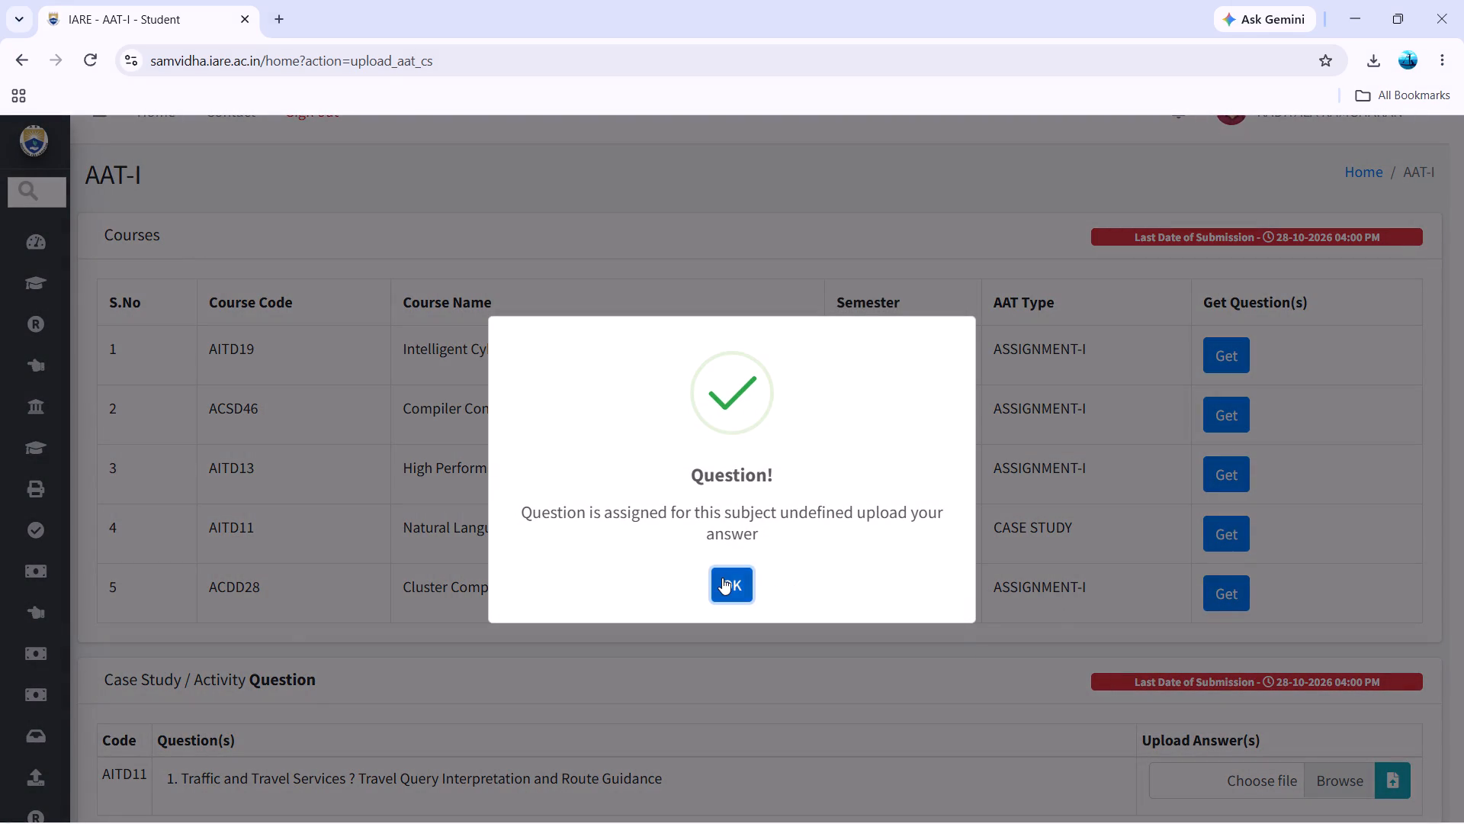
click(722, 578)
click(1244, 594)
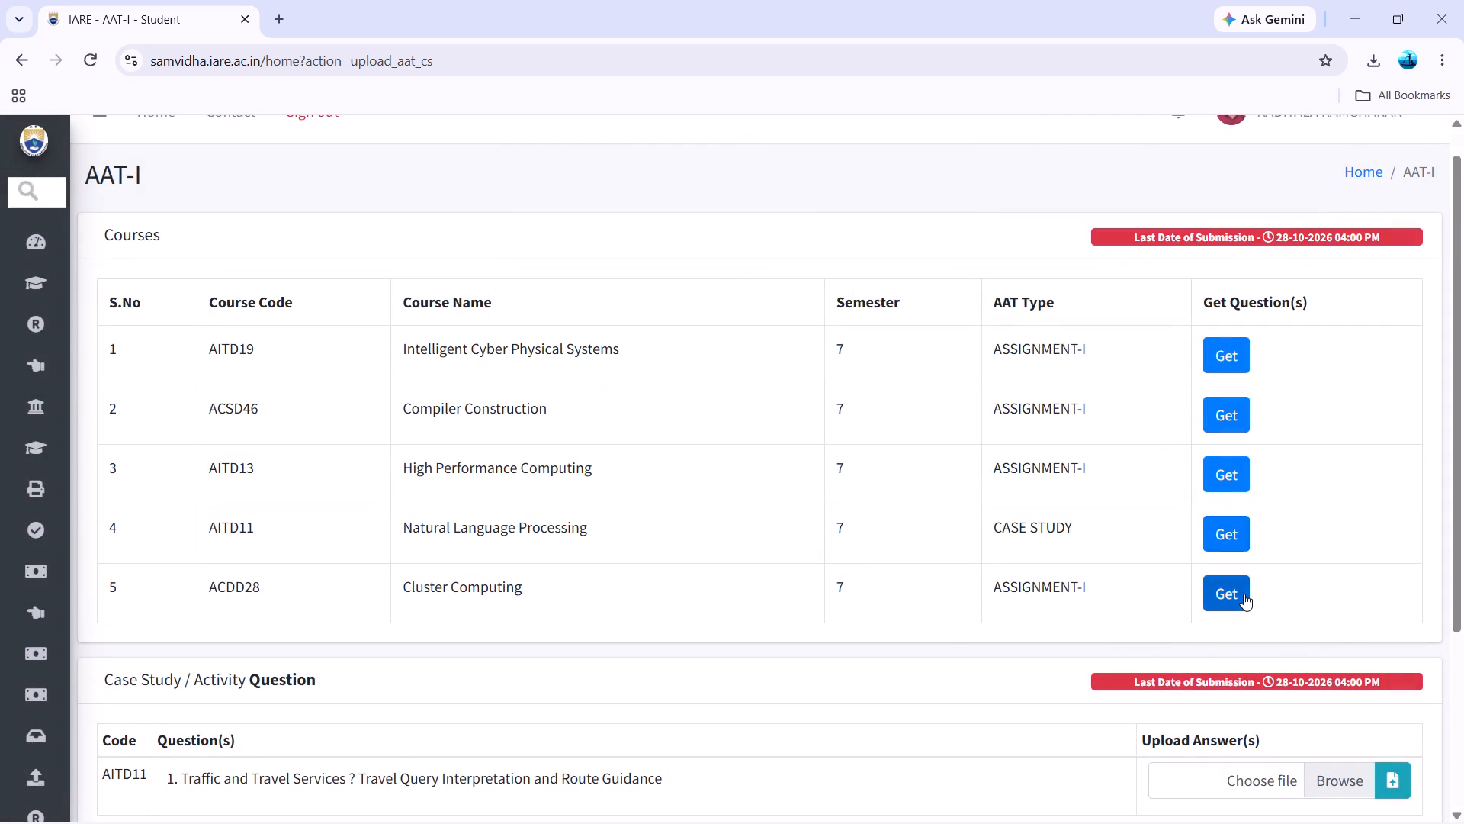
click(706, 578)
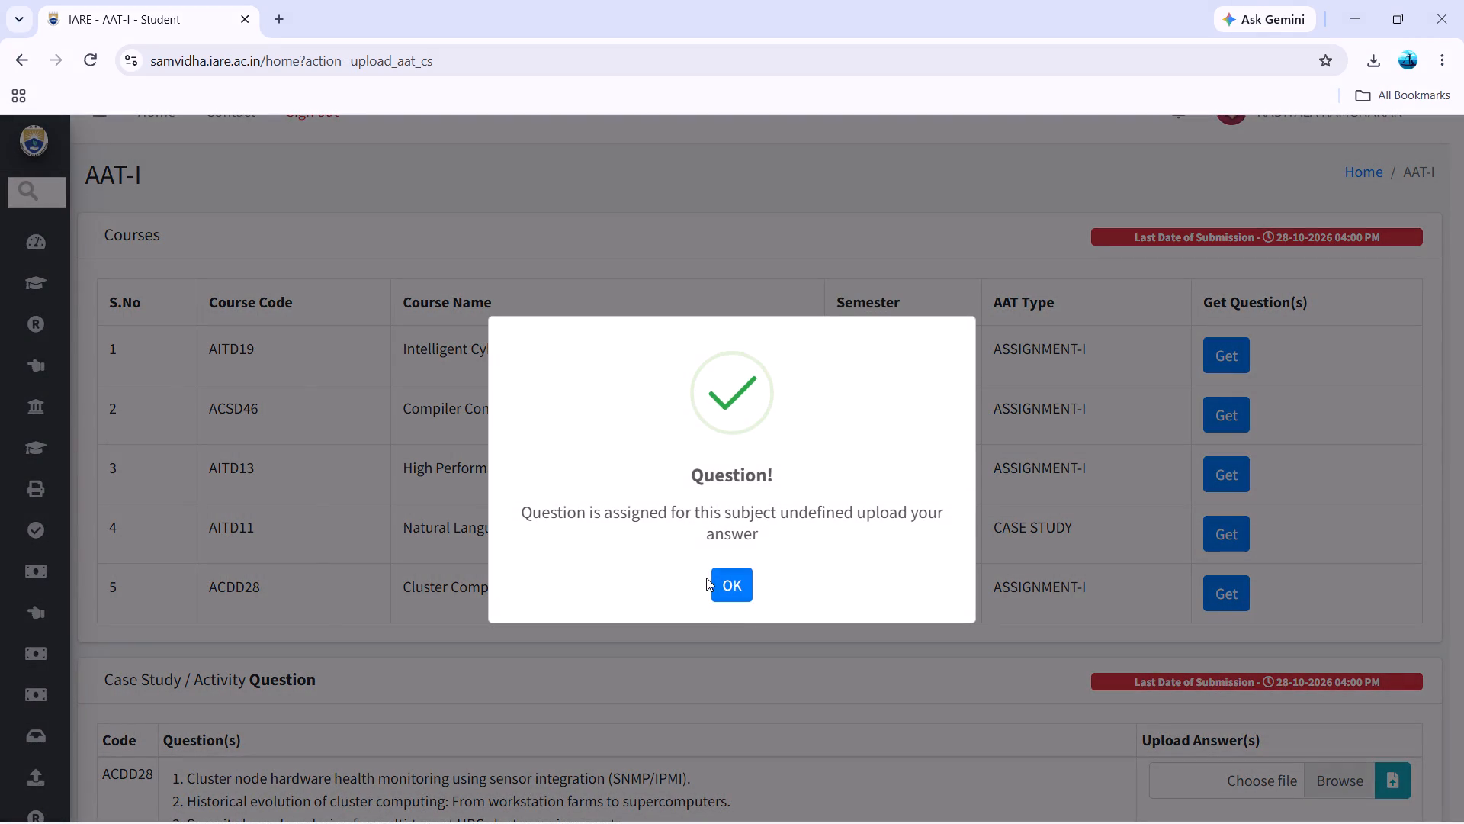
click(734, 586)
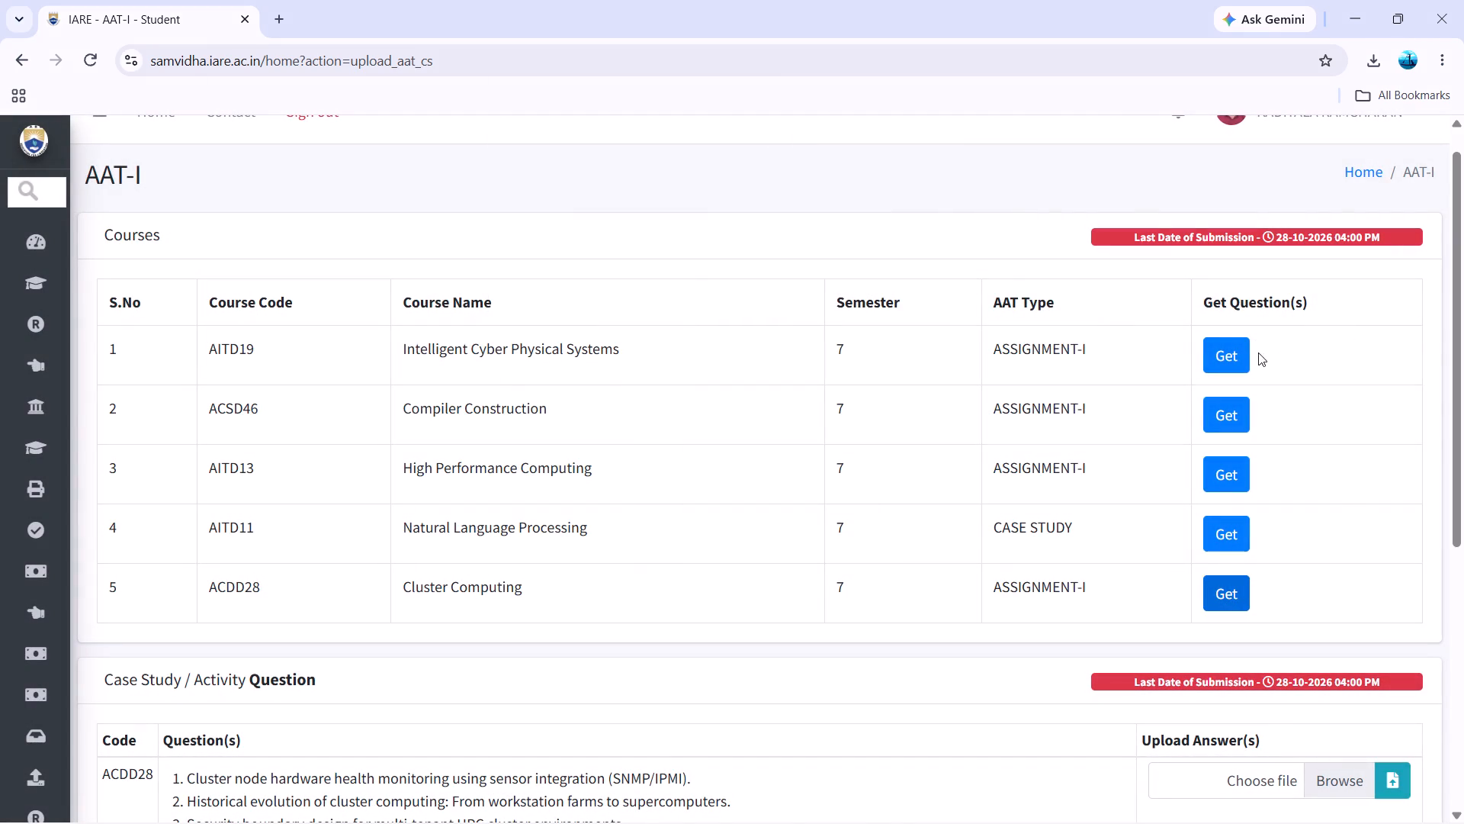
Get the AAT-I questions for AITD19 Intelligent Cyber Physical Systems and open the answer file uploaded for it.
click(1238, 346)
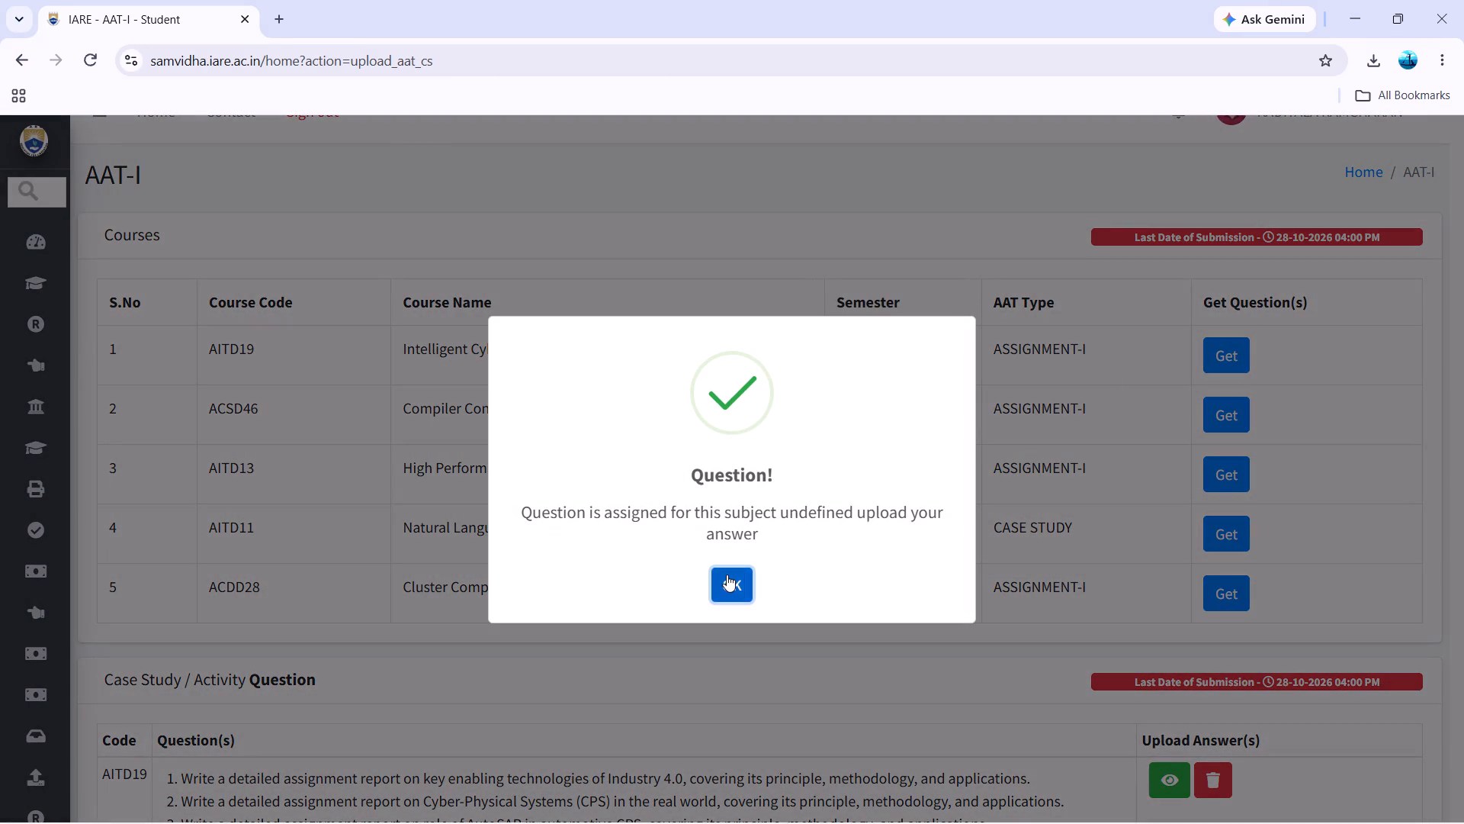
click(727, 575)
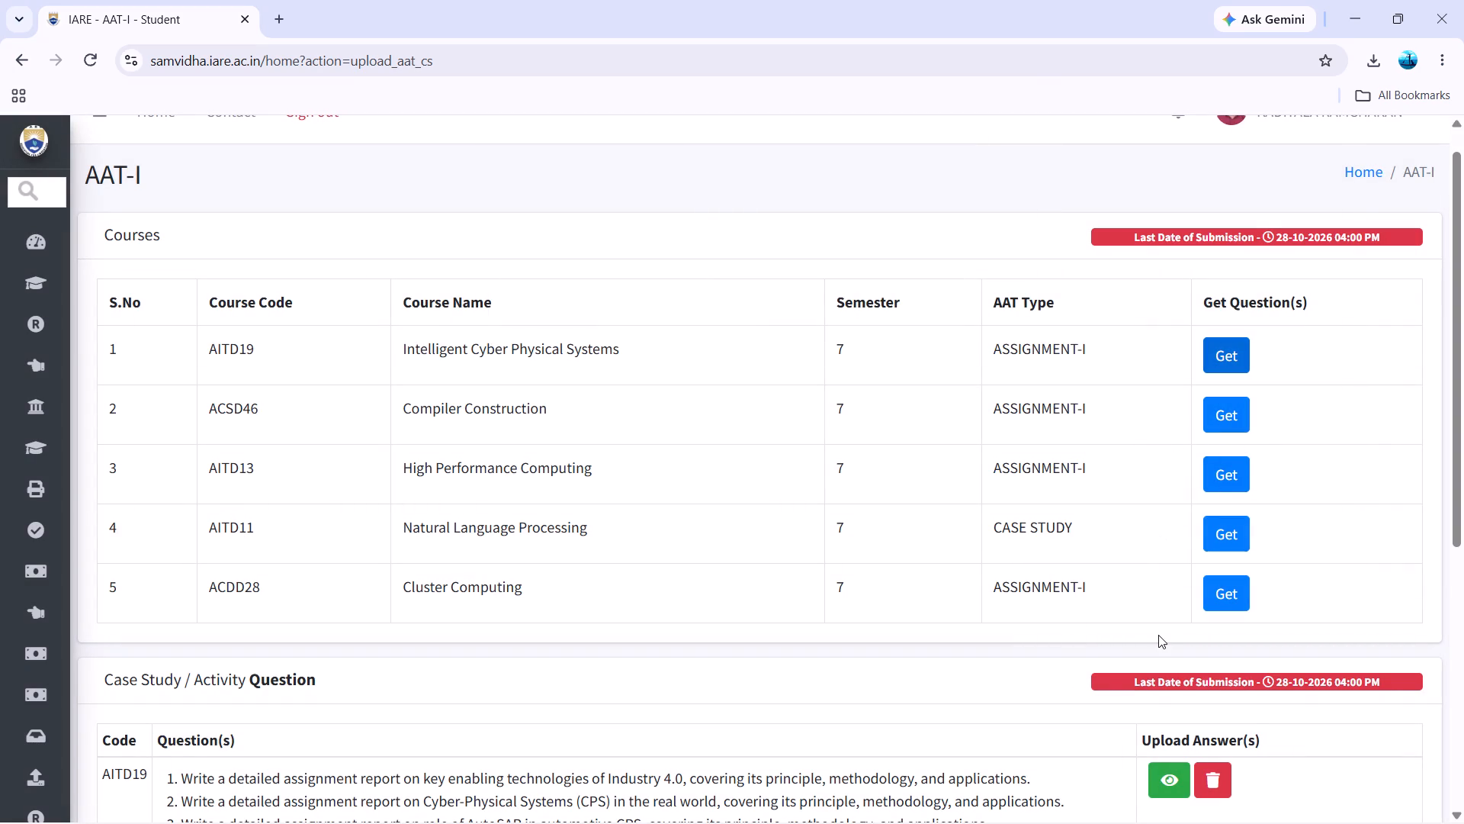
click(1165, 777)
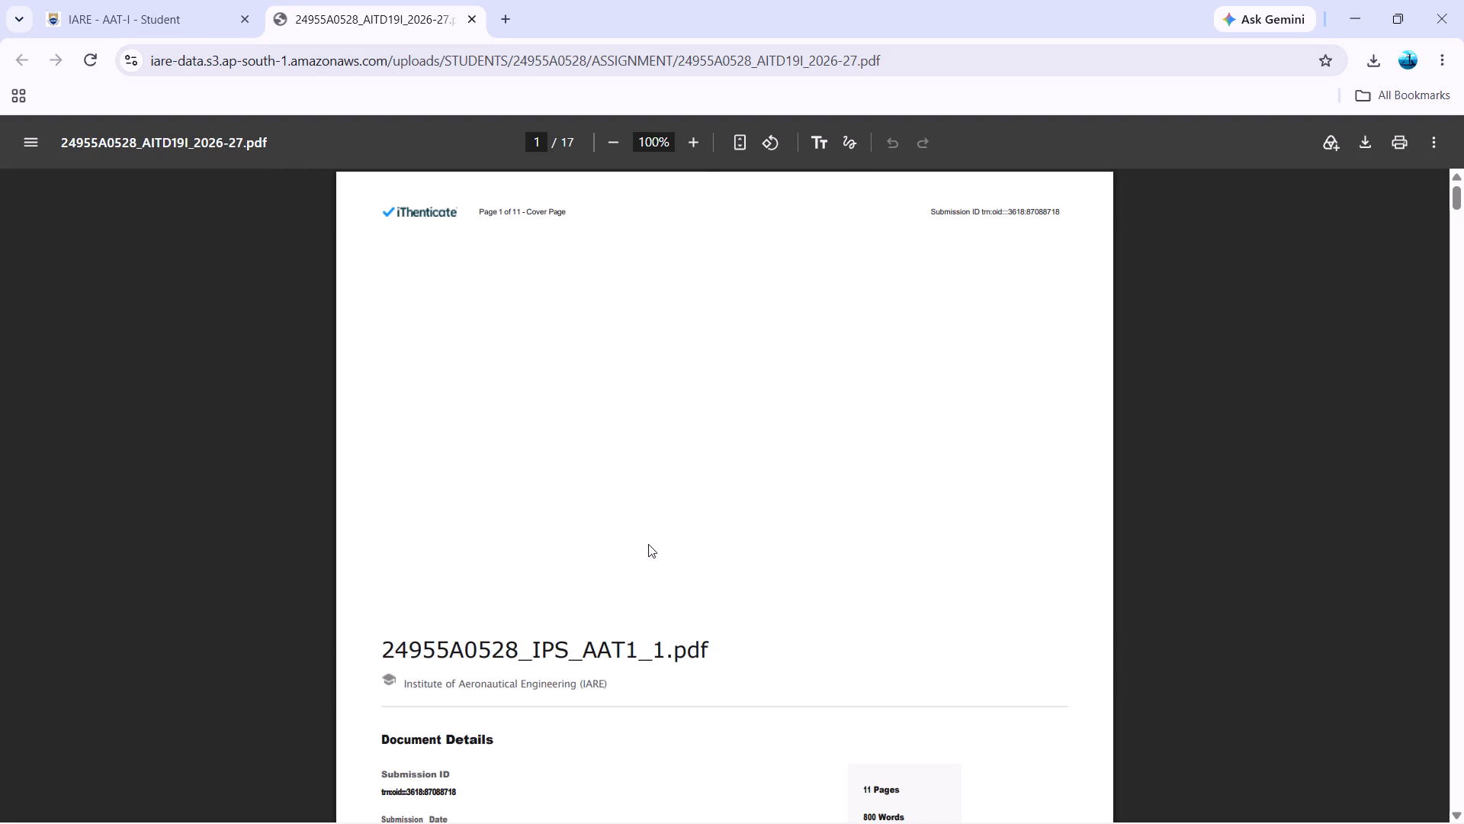
Look through the uploaded AITD19 PDF, checking its similarity report, assignment cover page and answers through to the last page.
scroll(636, 587, down, 2)
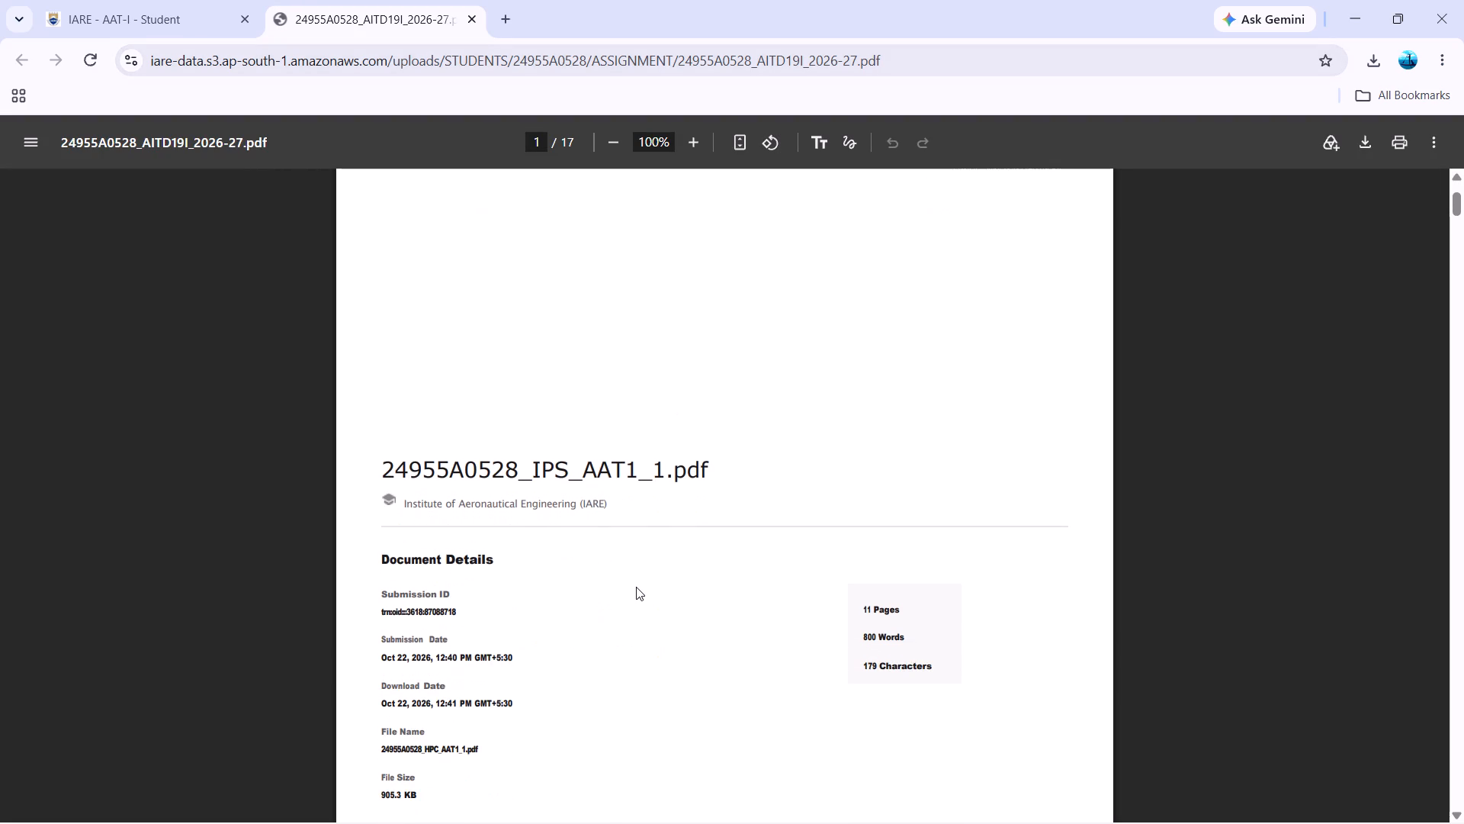
scroll(636, 587, down, 3)
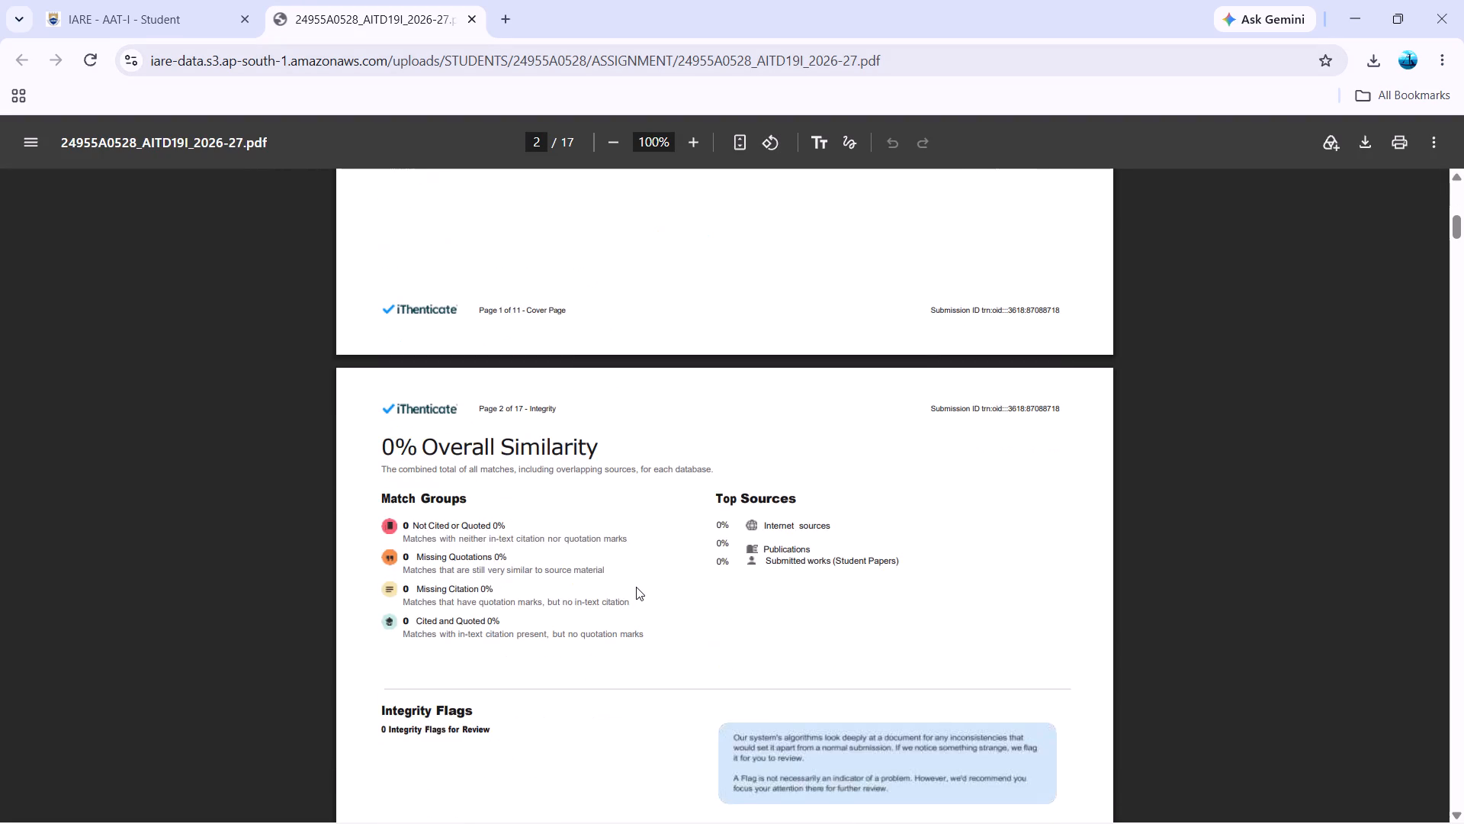
scroll(636, 587, down, 4)
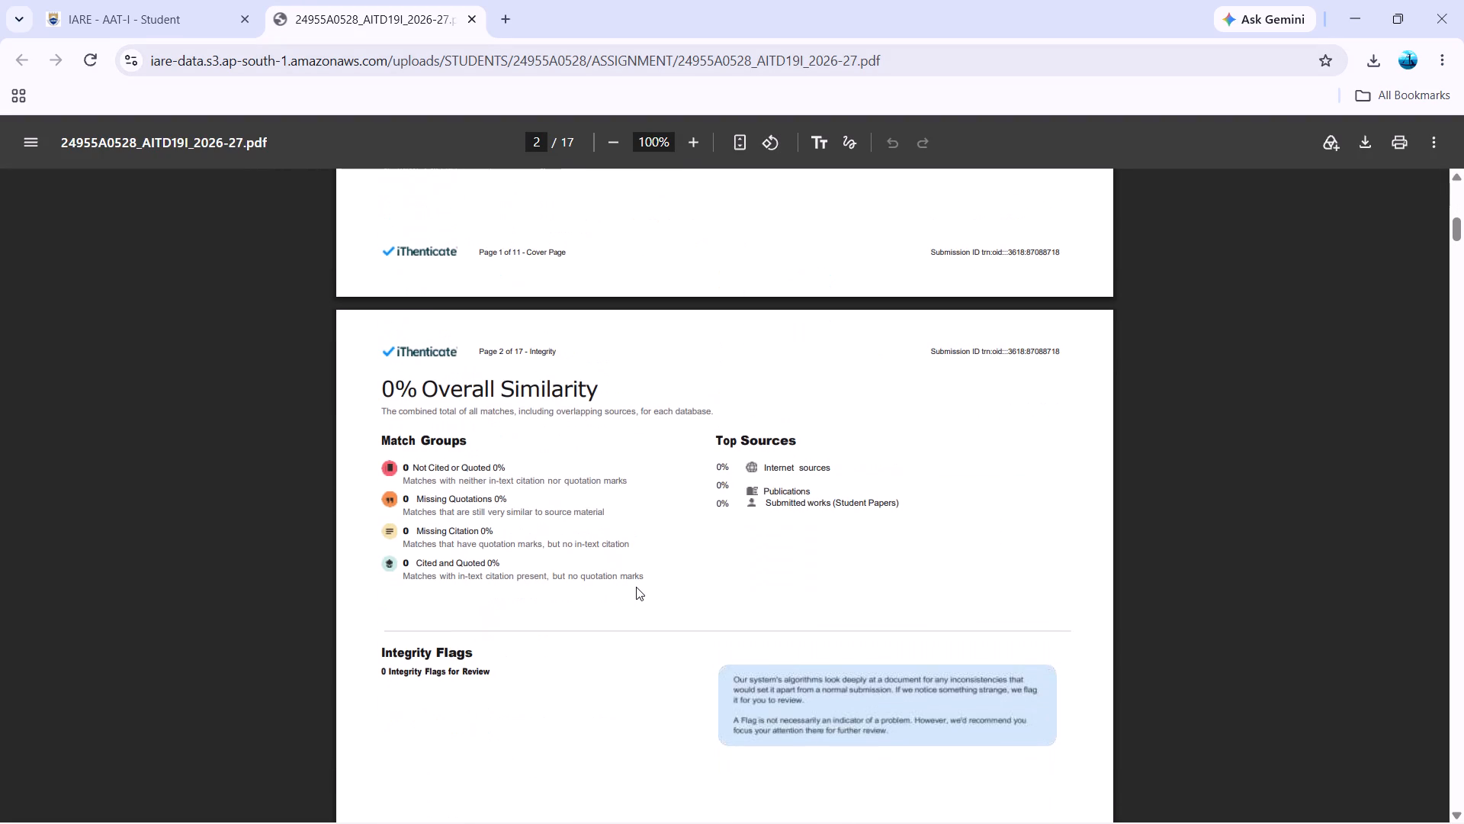
scroll(636, 587, down, 4)
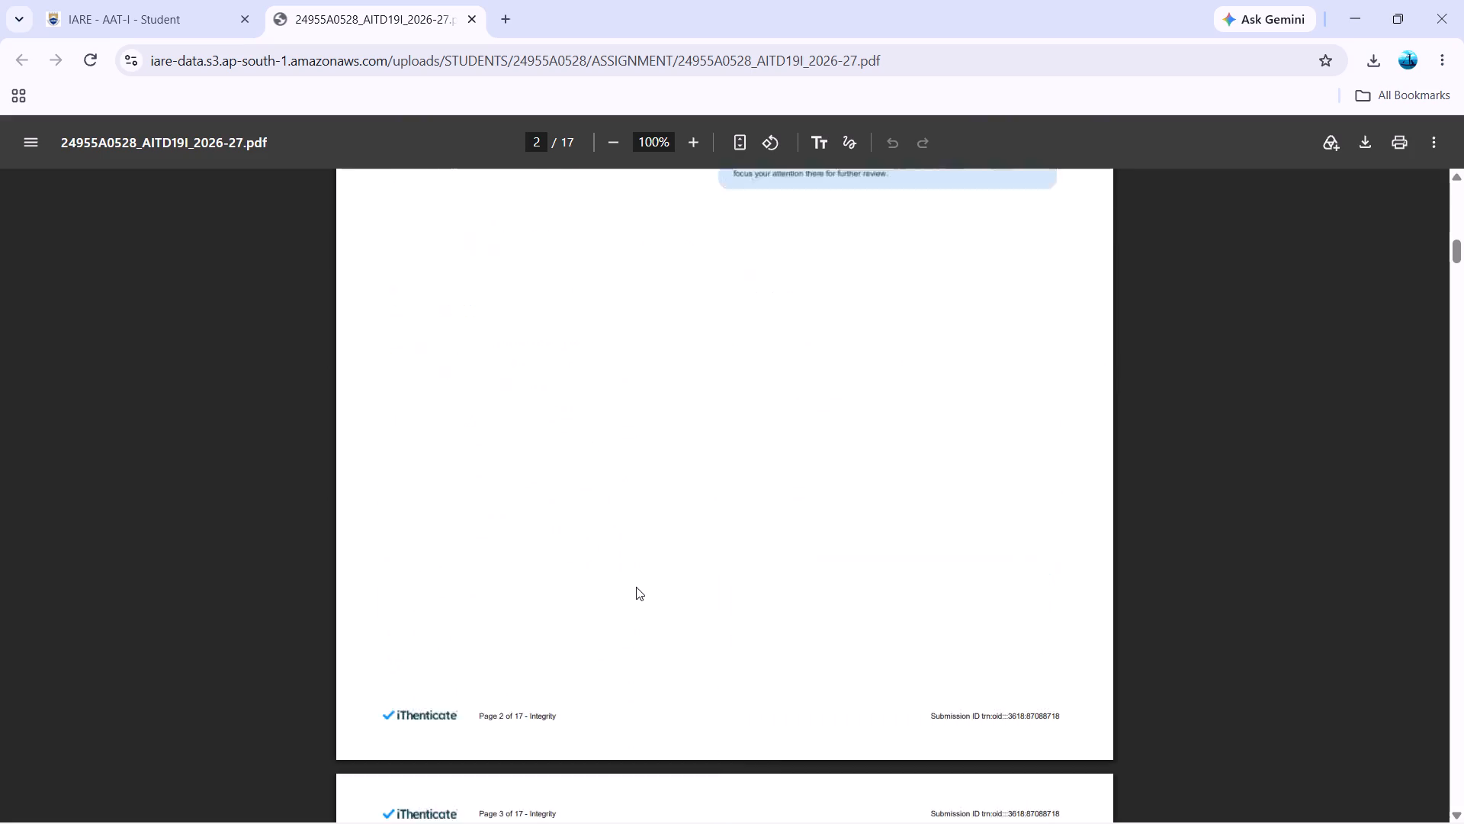
scroll(636, 587, down, 8)
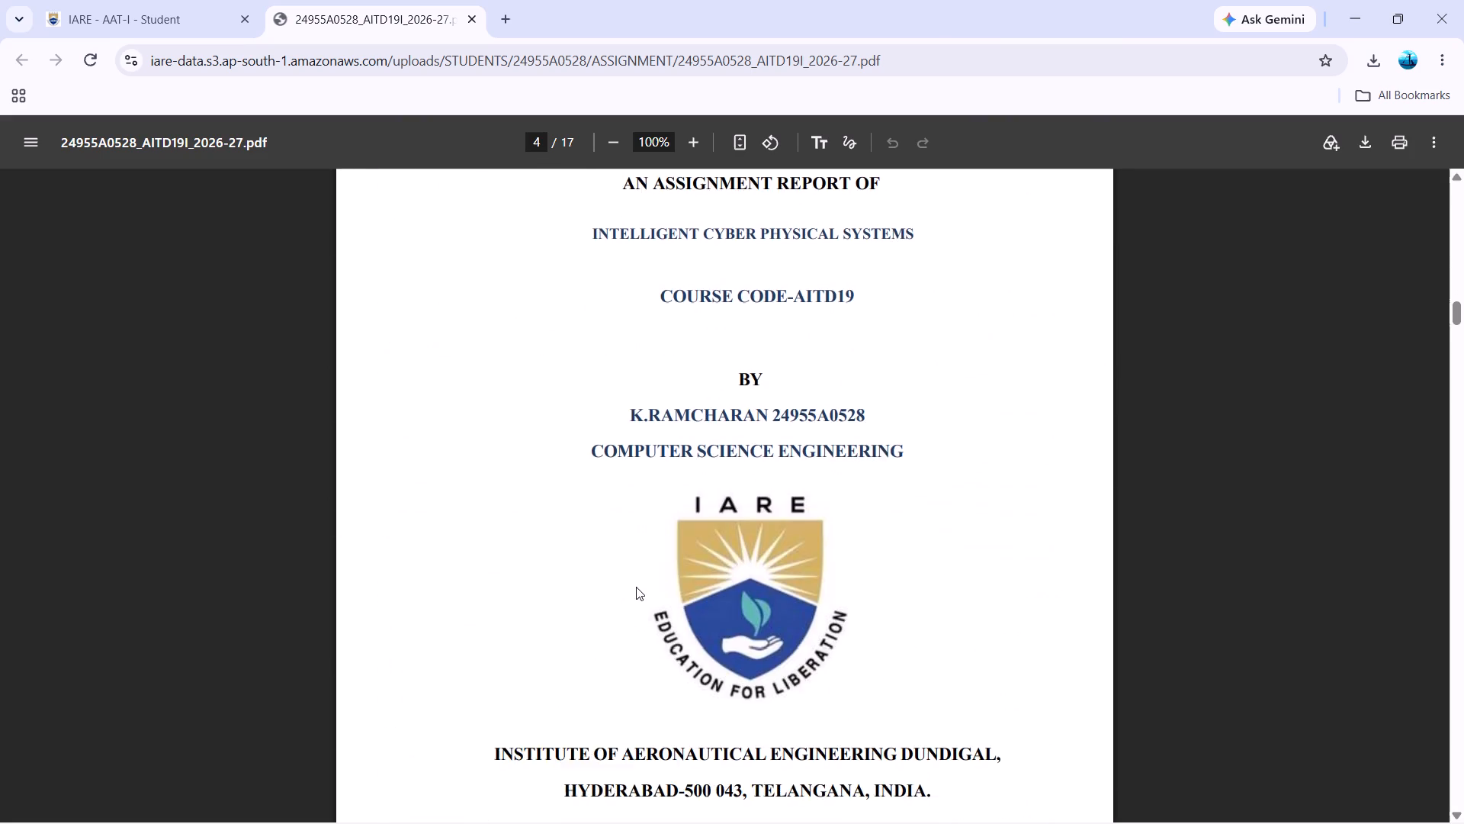
scroll(636, 587, down, 6)
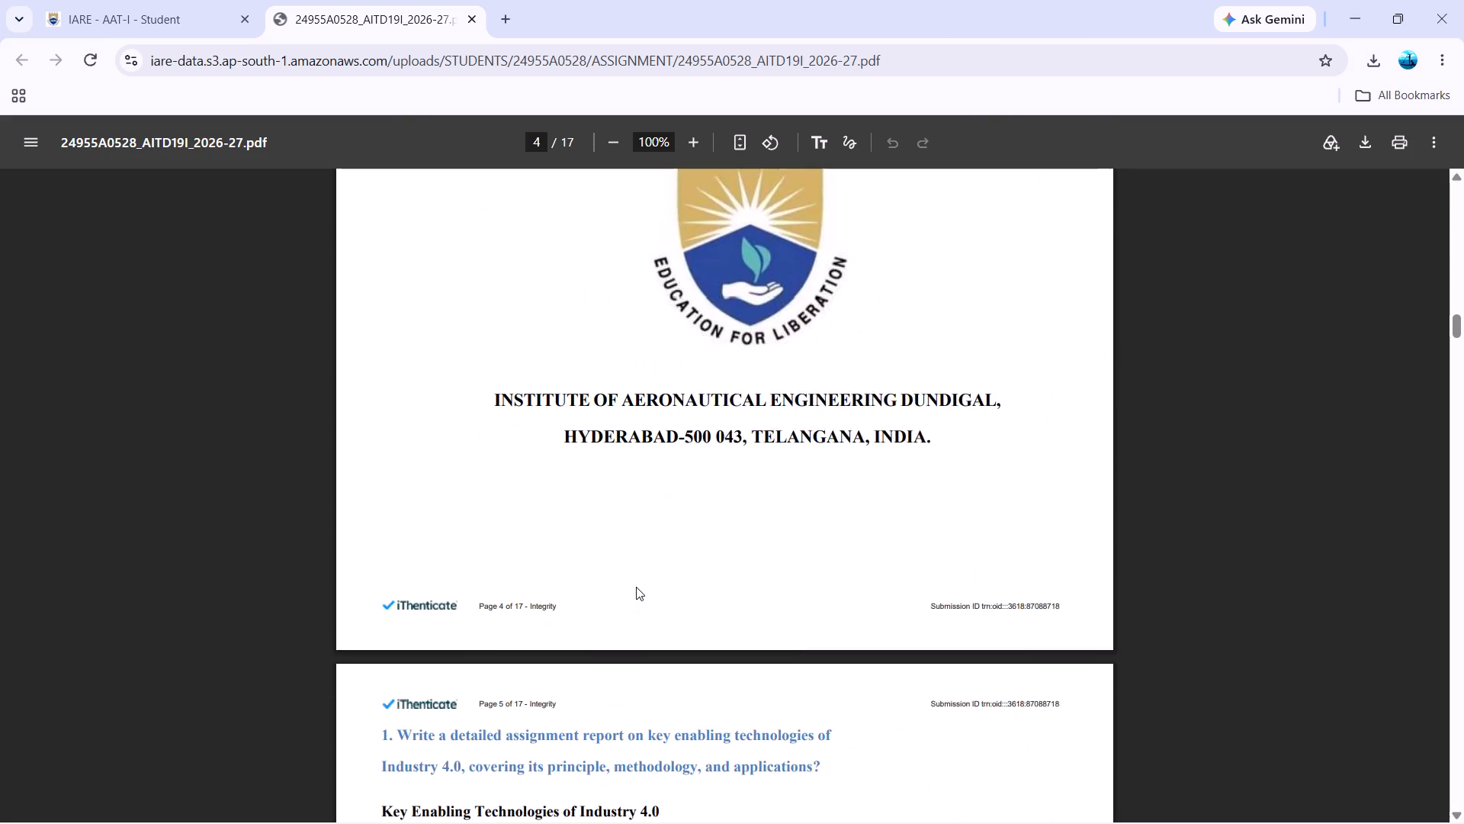
scroll(636, 587, up, 2)
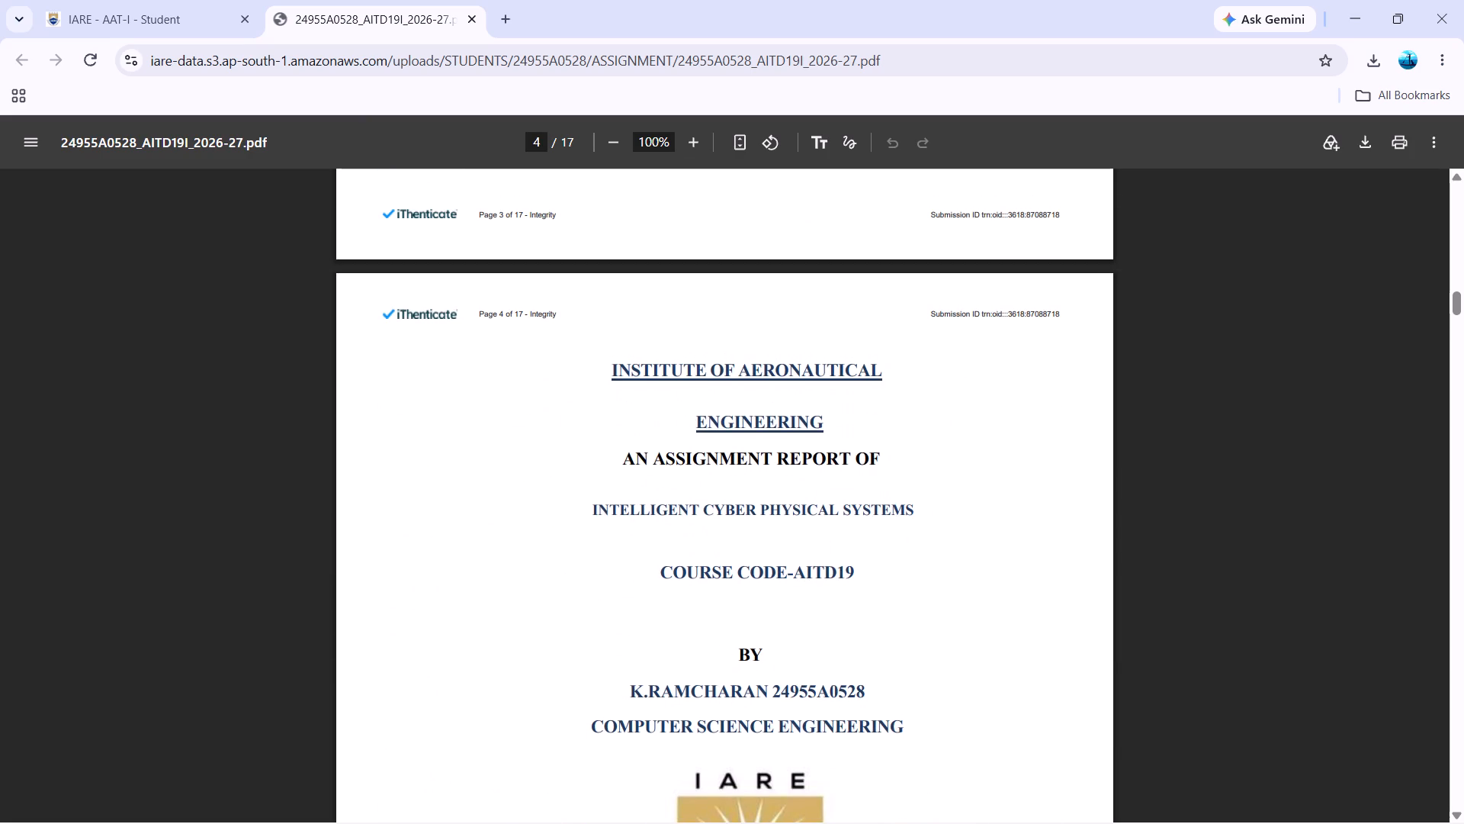
scroll(705, 428, down, 8)
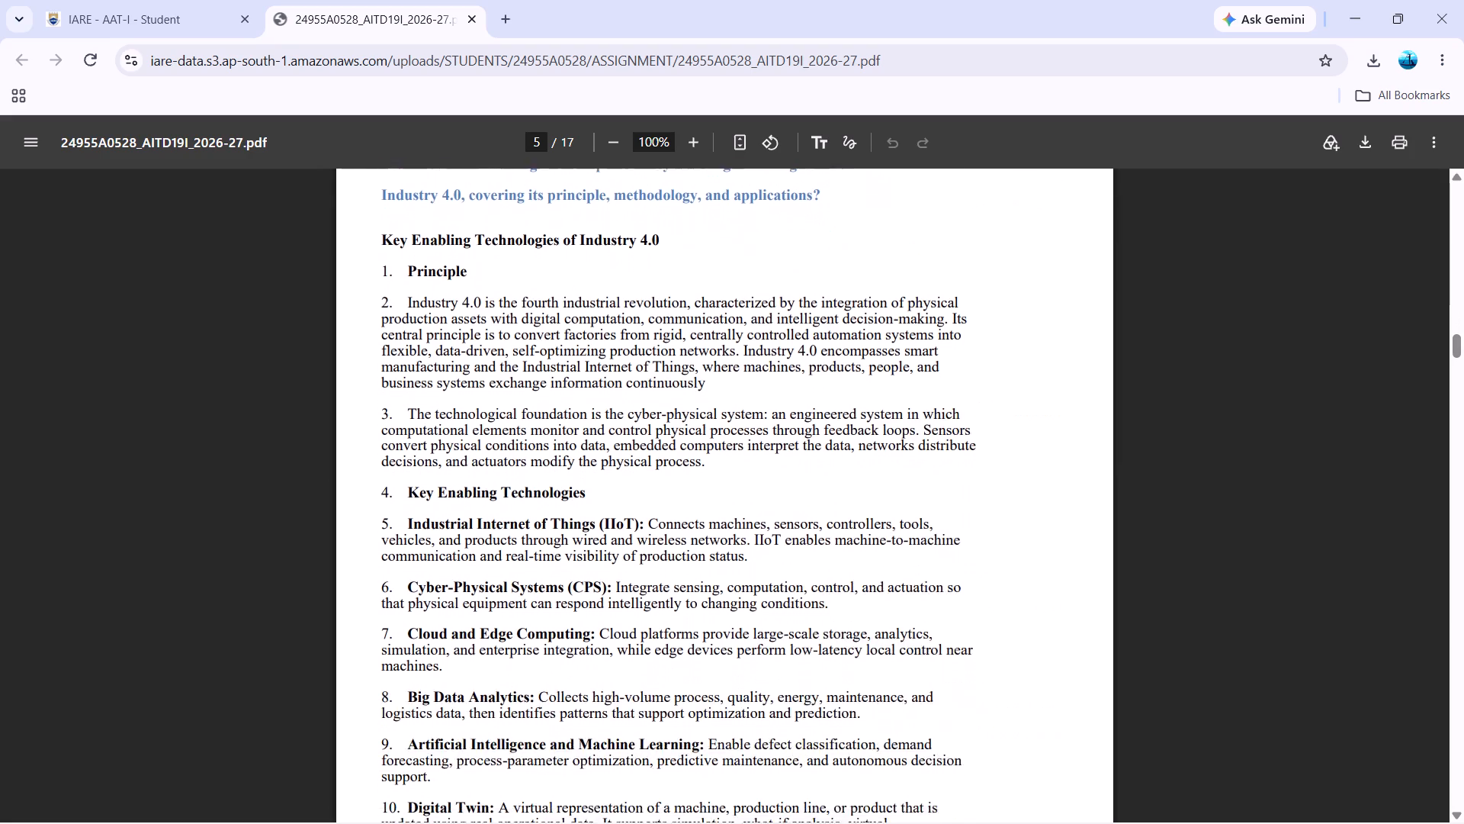
scroll(705, 428, down, 16)
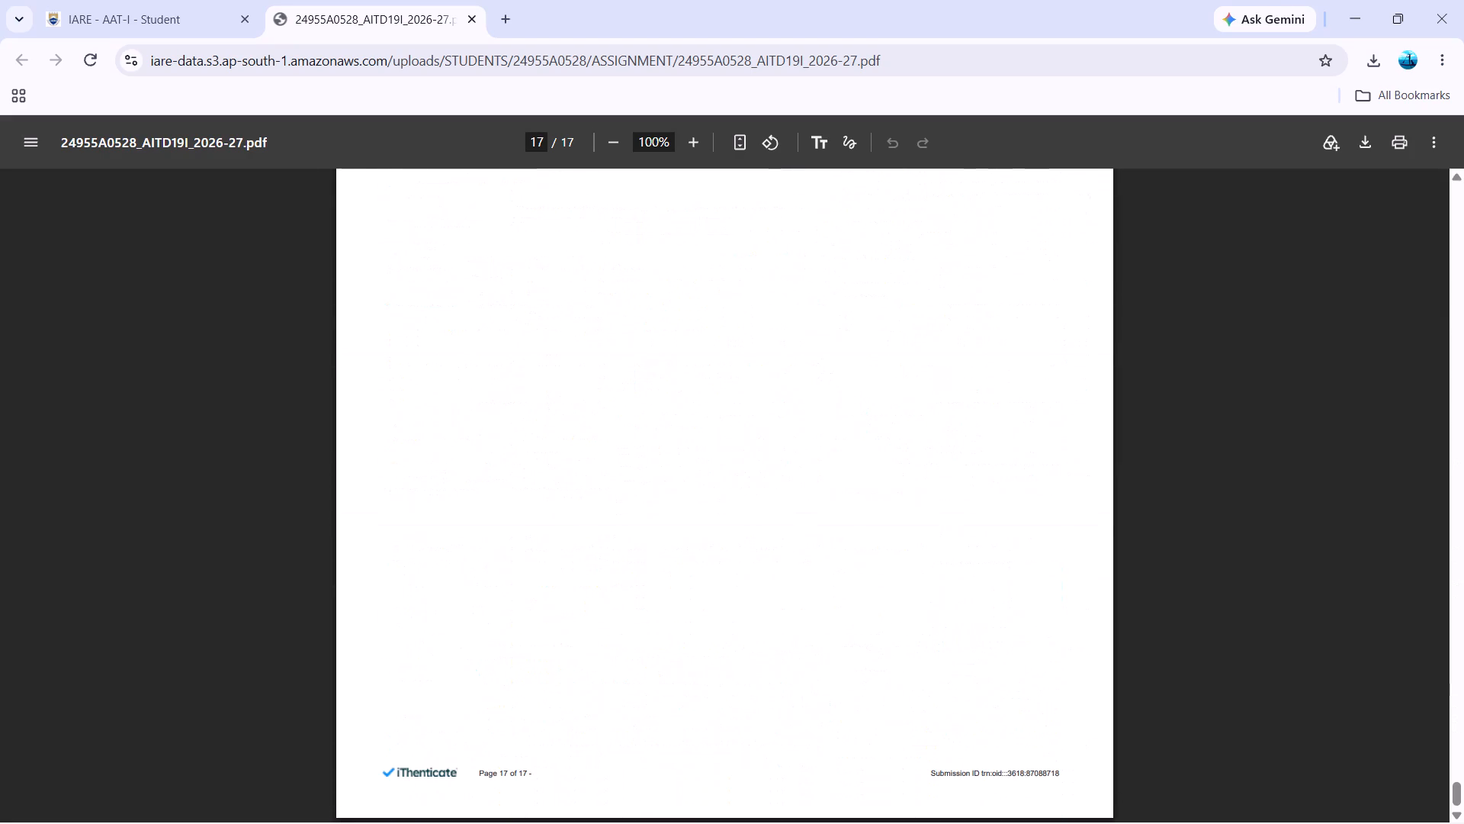
scroll(705, 428, up, 20)
scroll(705, 428, up, 7)
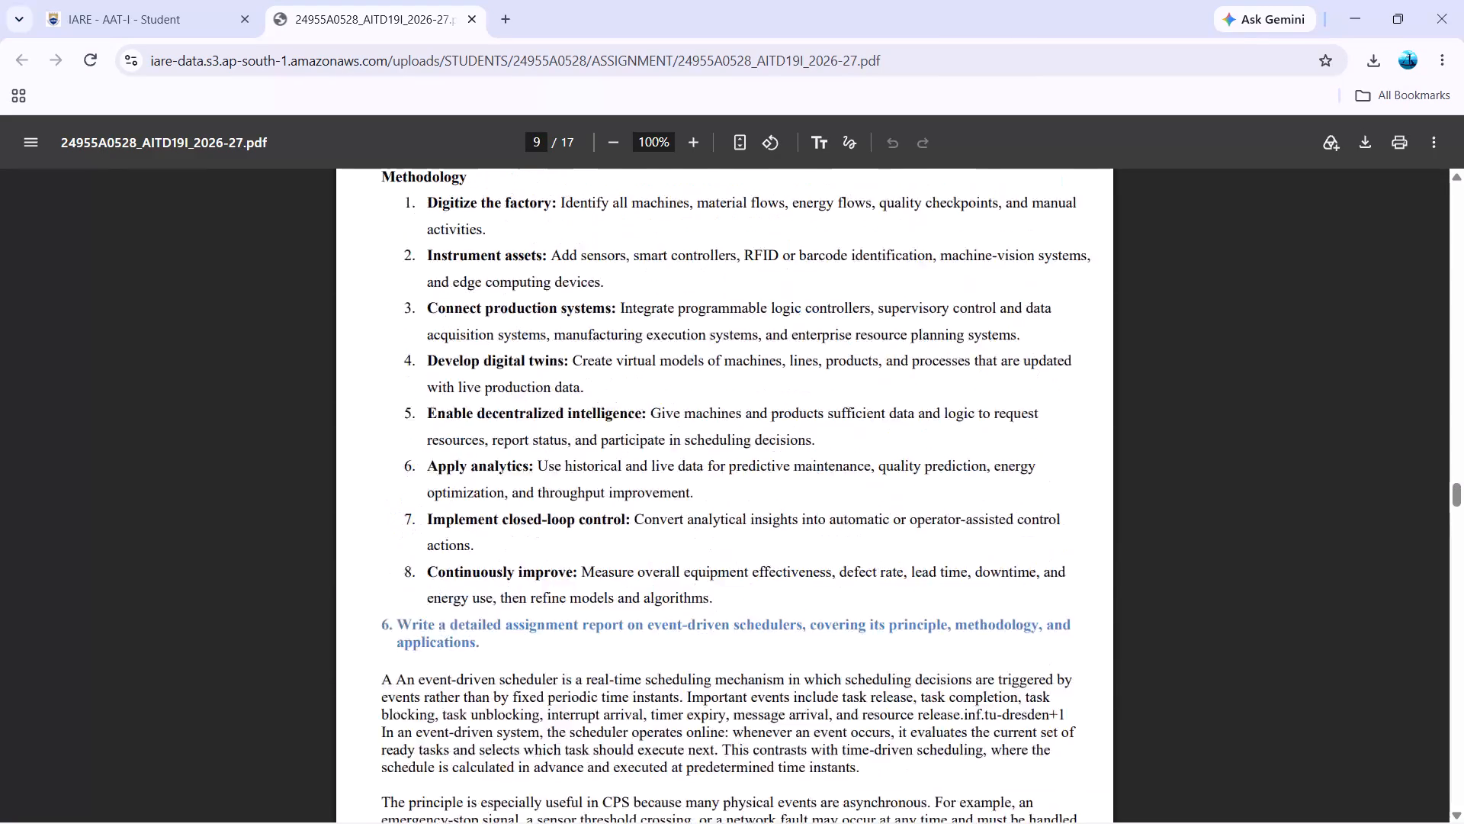
Close all open windows: the portal browser, the incognito browser, Wi-Fi settings, the network sign-in browser and Beeper.
click(1463, 0)
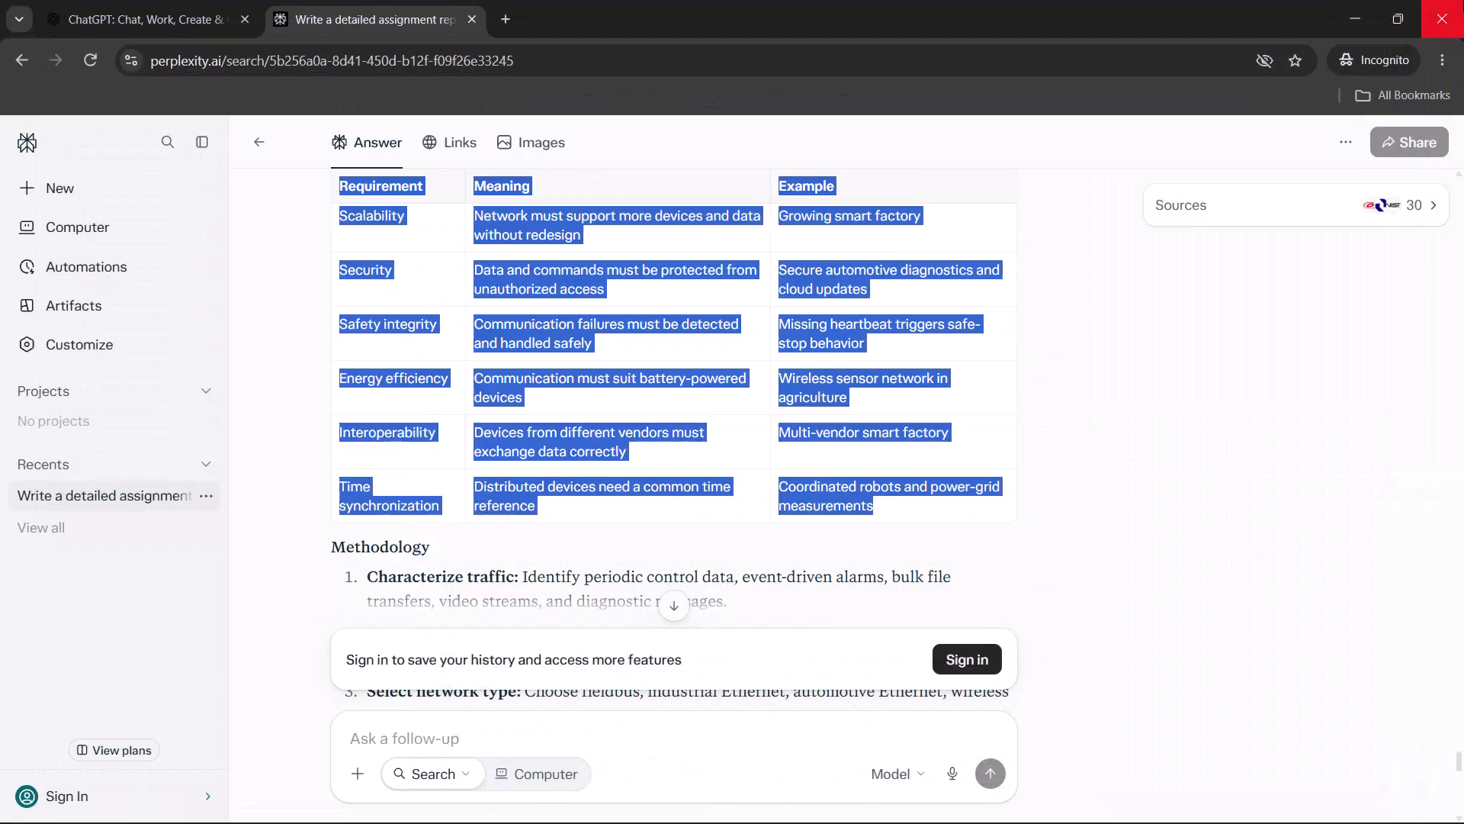
click(1463, 0)
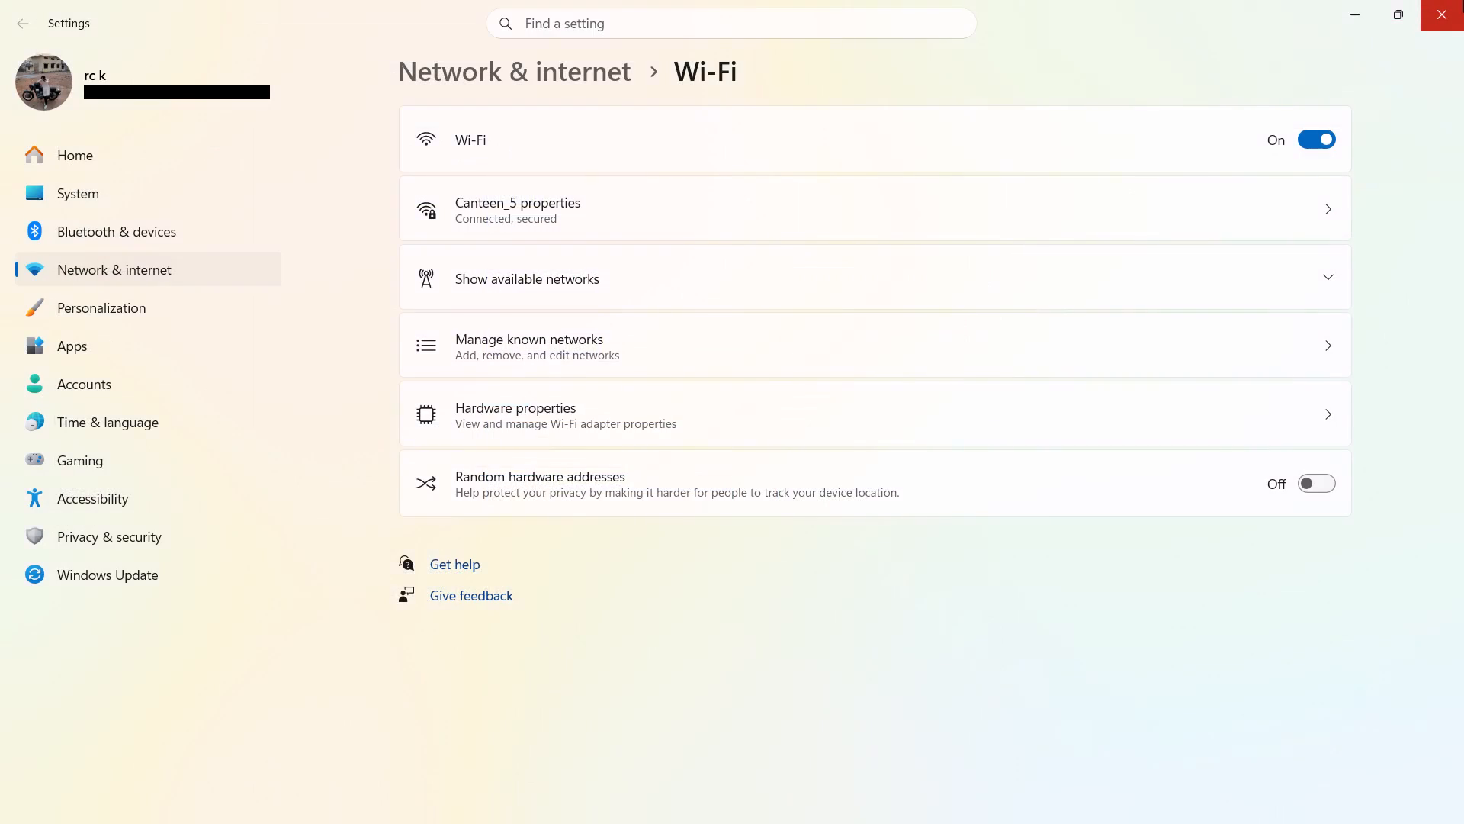
click(1463, 0)
click(1463, 0)
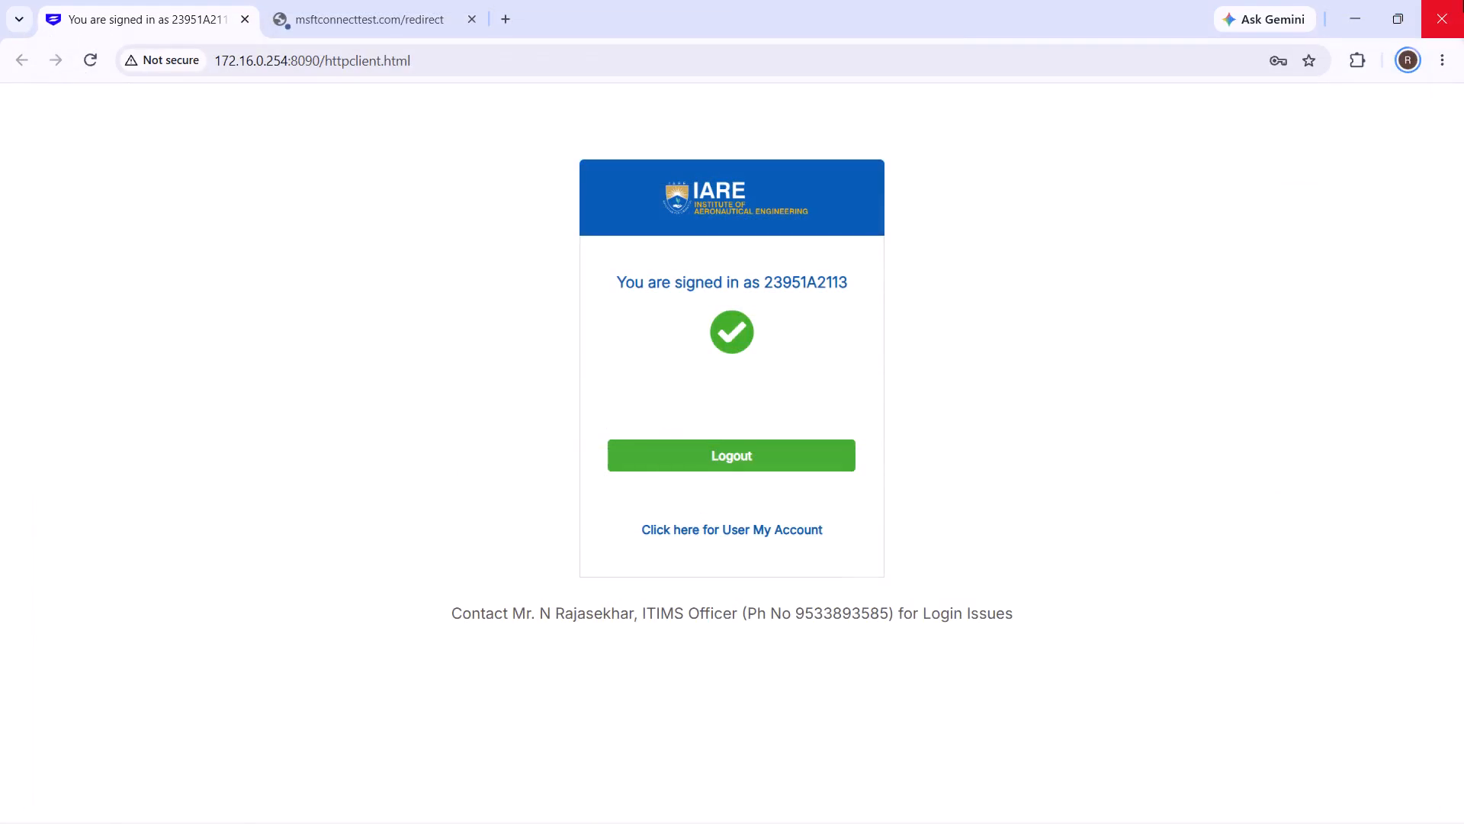
click(1141, 4)
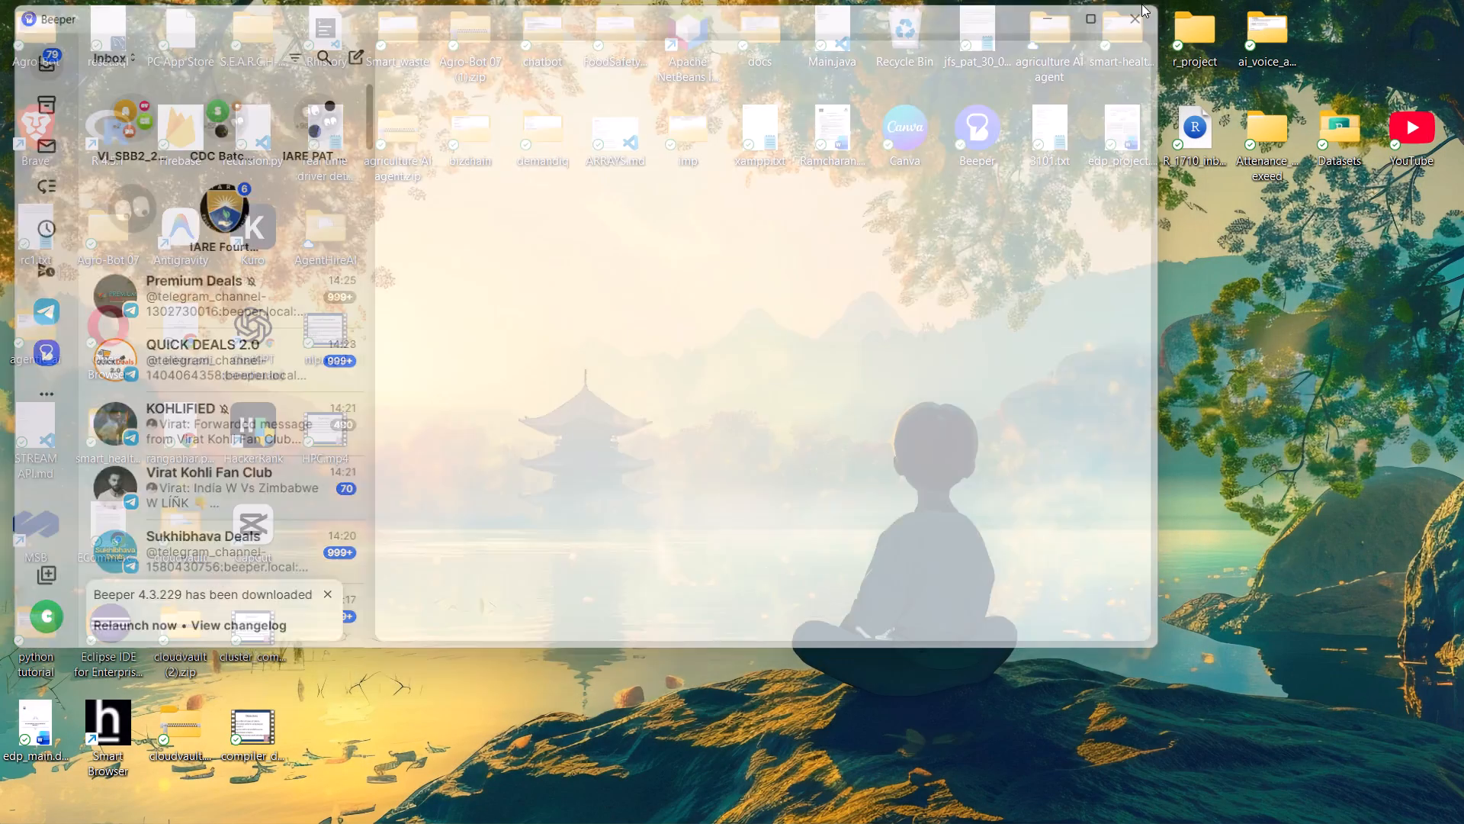
Shut down the computer.
click(347, 816)
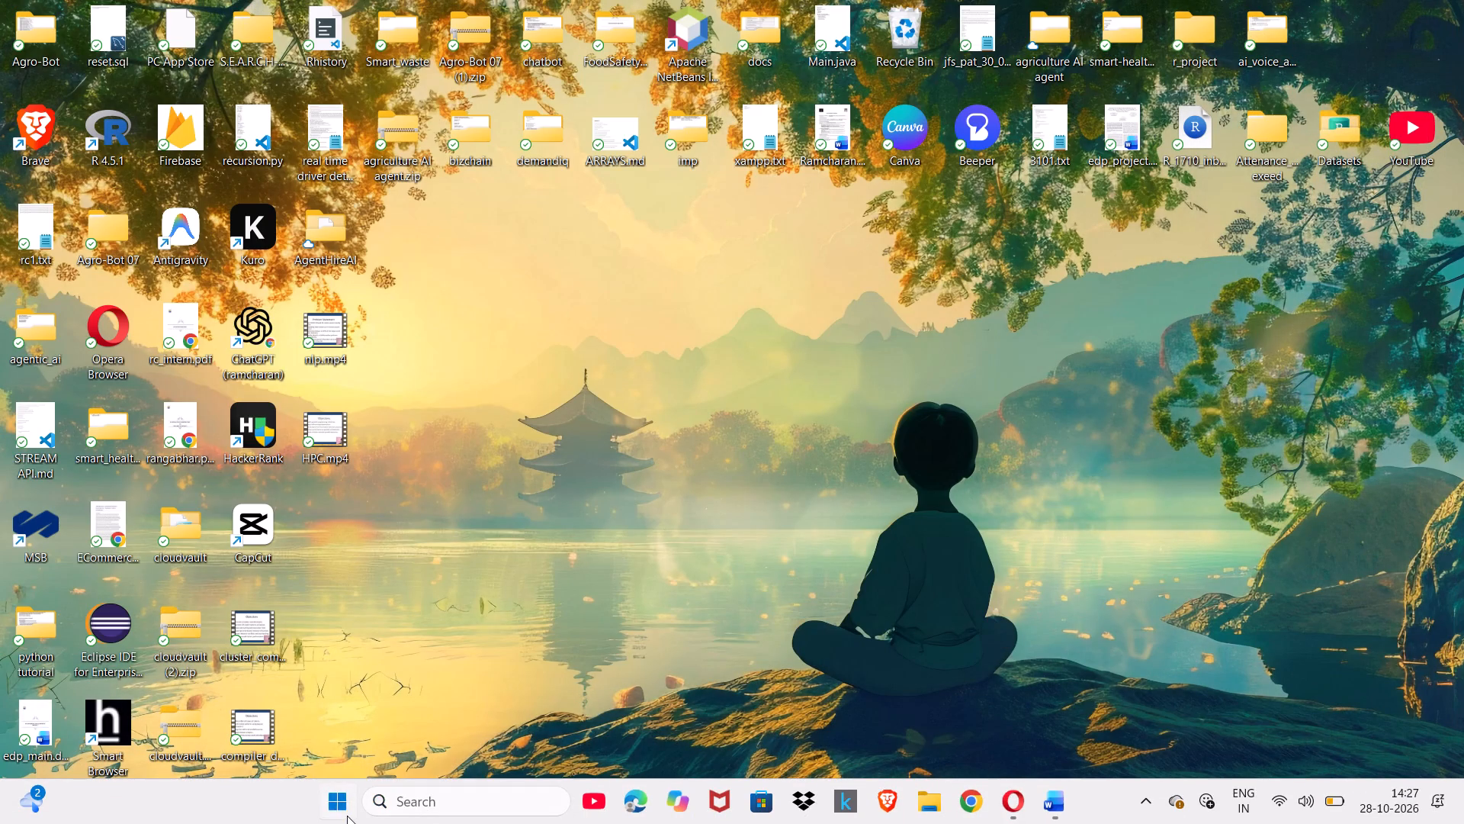
click(864, 729)
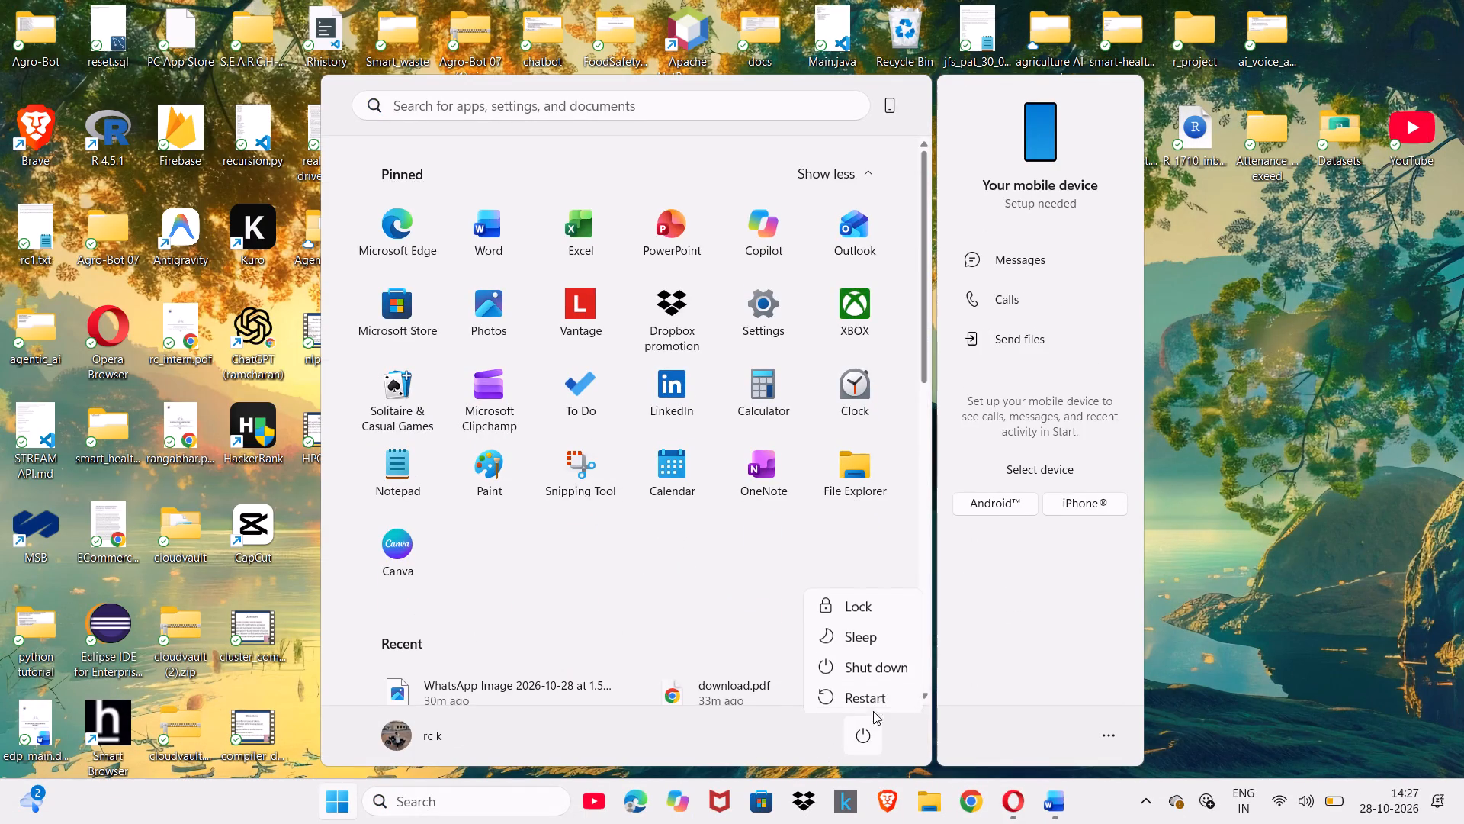
click(880, 676)
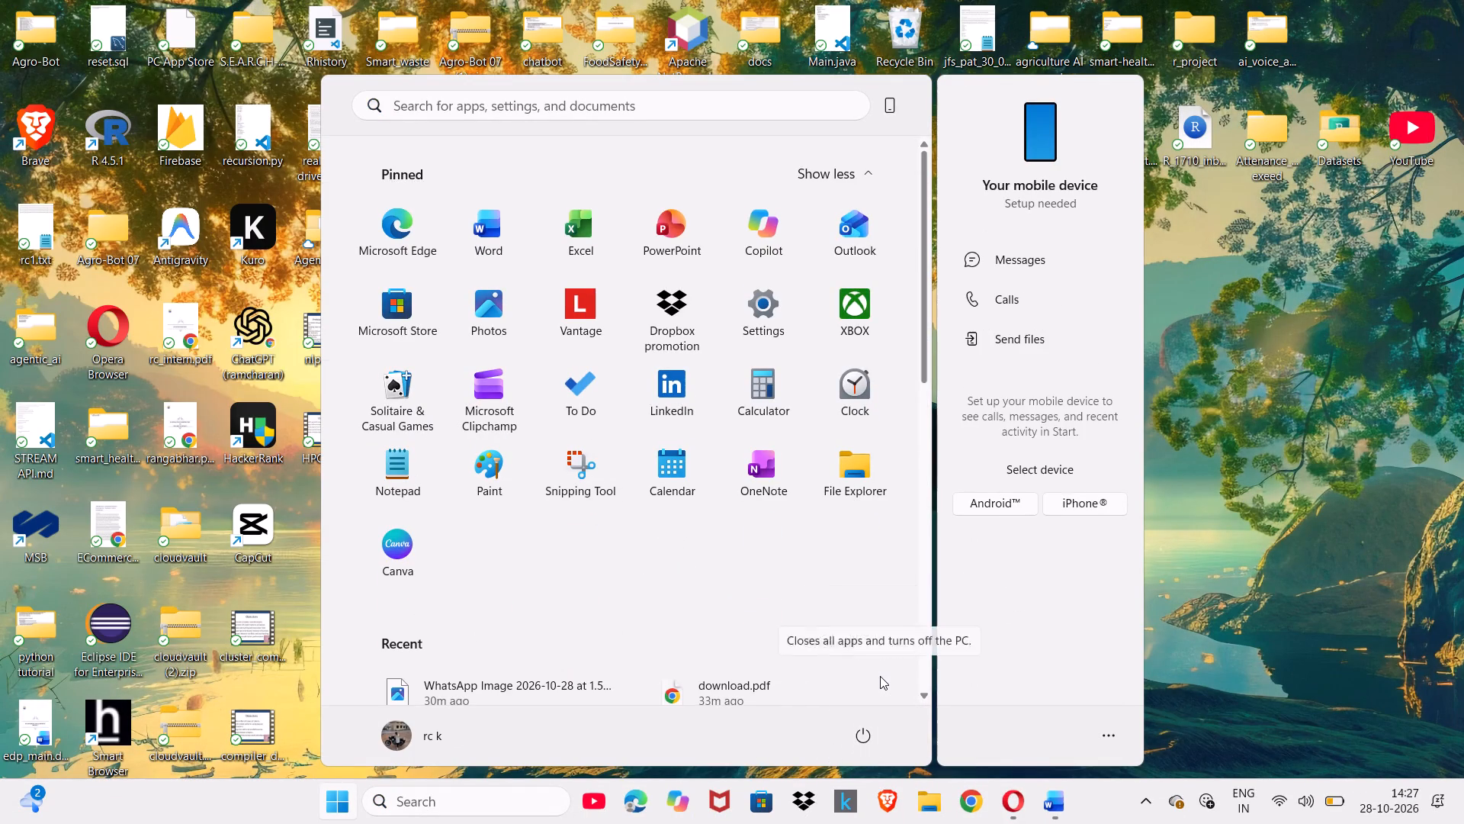